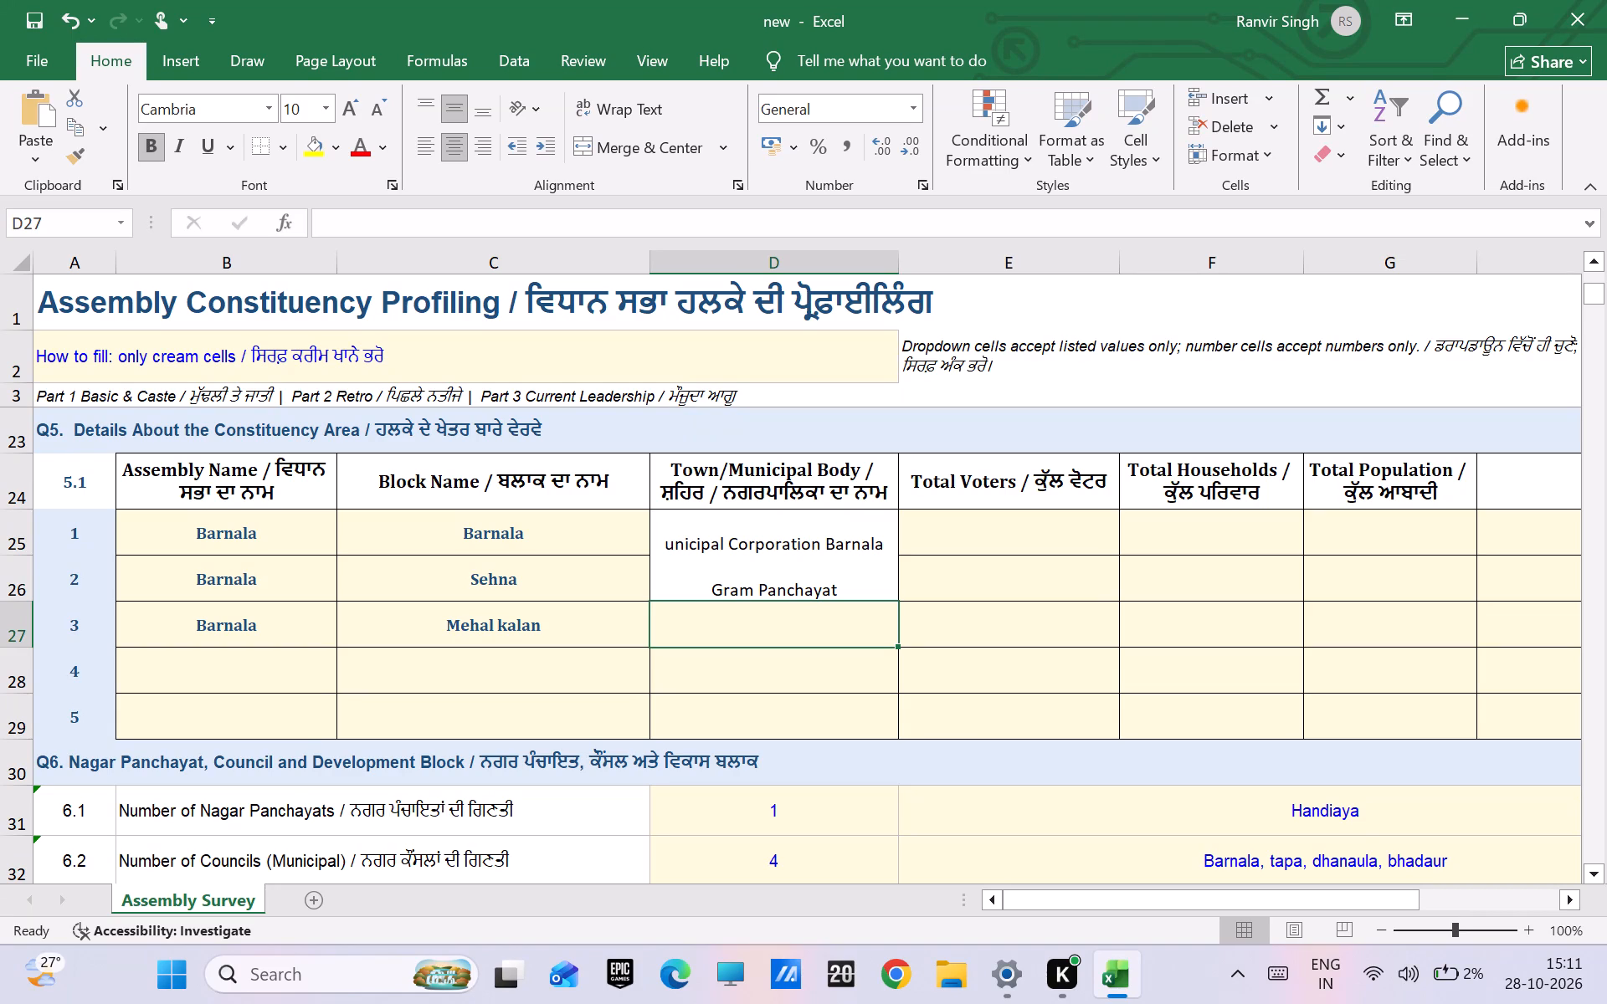
Enter "Gram Panchayat" as the town/municipal body for the Mehal kalan block in table 5.1.
left_click(732, 638)
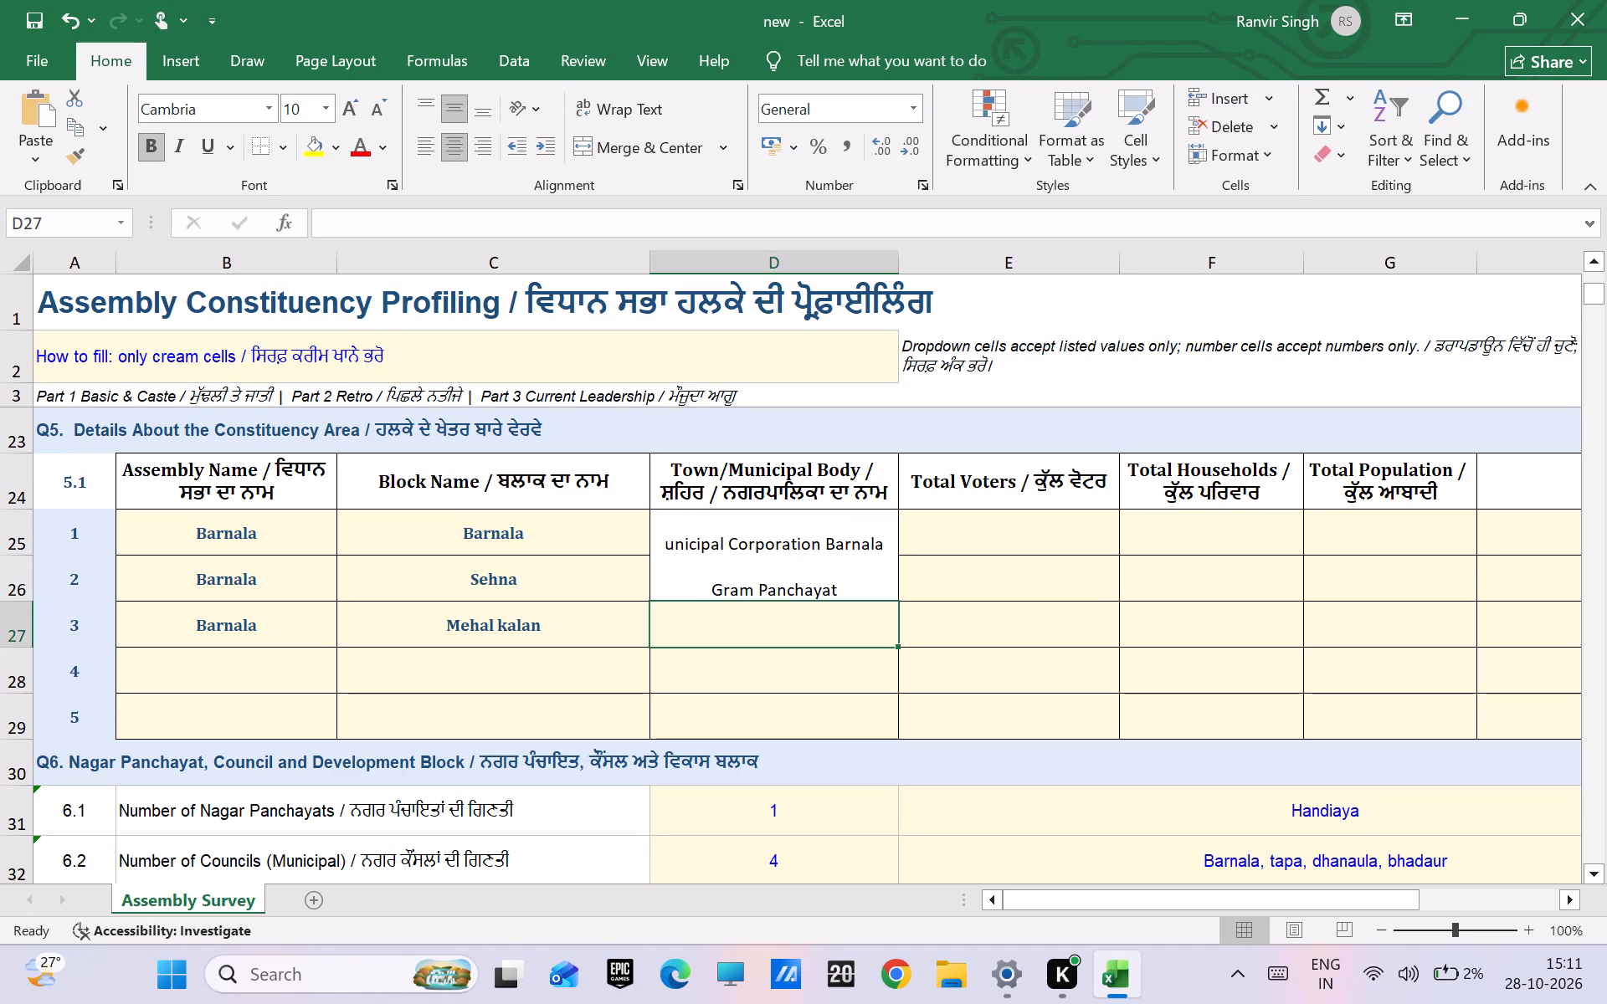
type("gra")
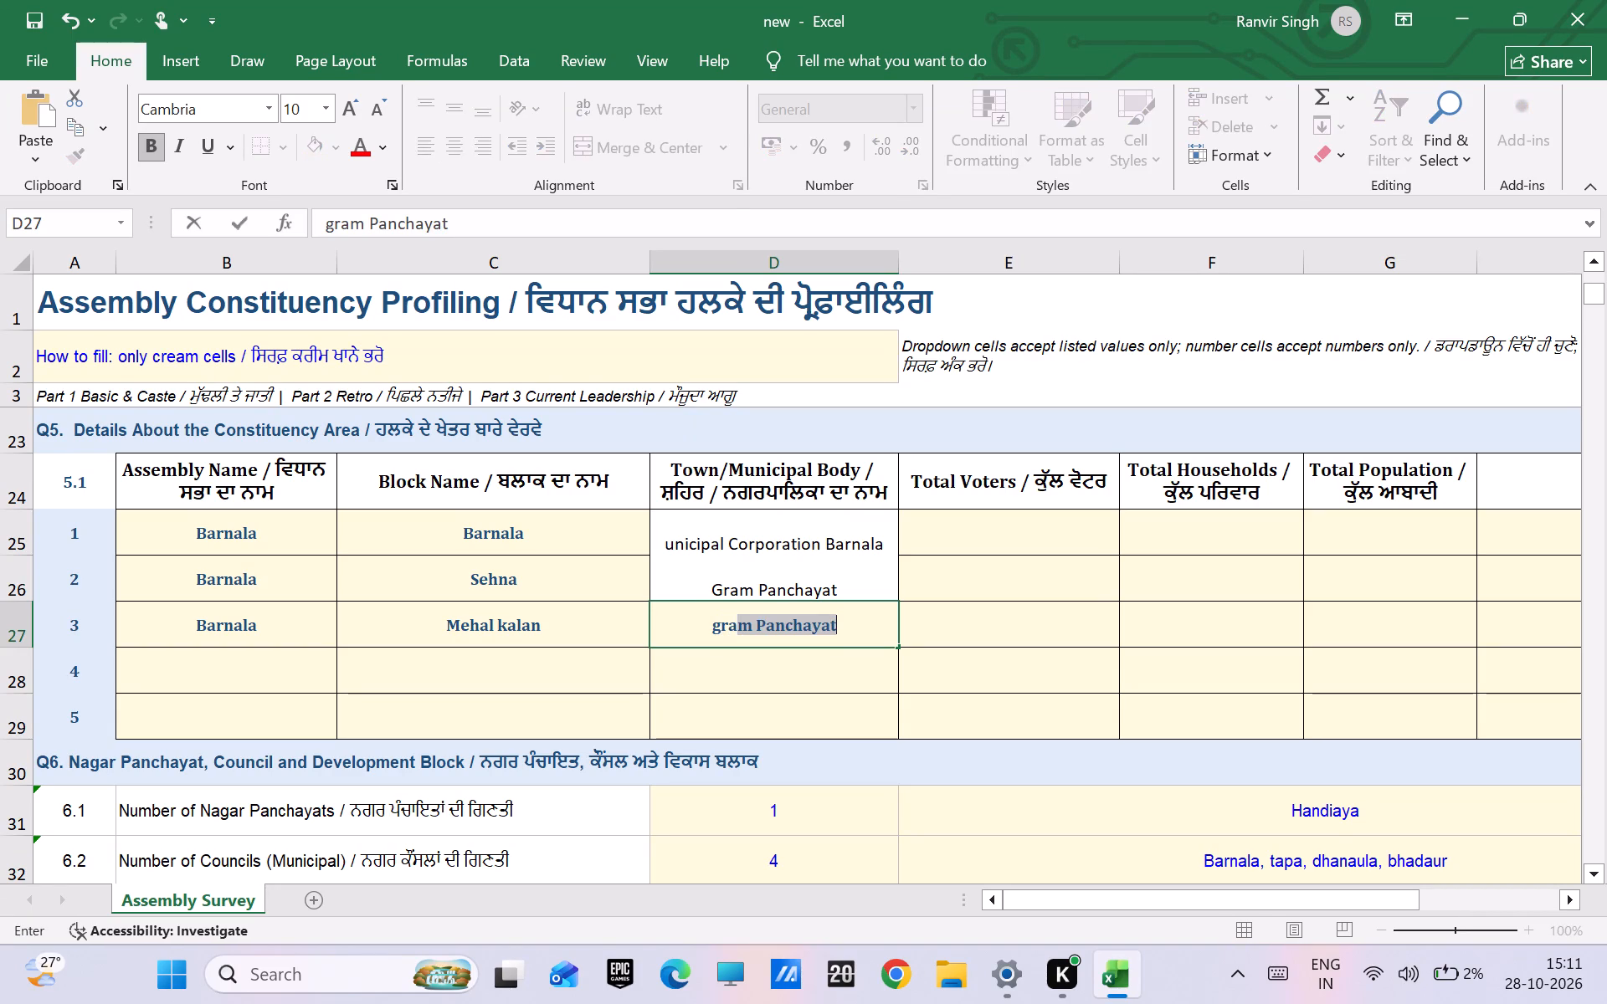
Fill the Barnala block row in table 5.1 with 108084 total voters and 31242 total households.
left_click(947, 525)
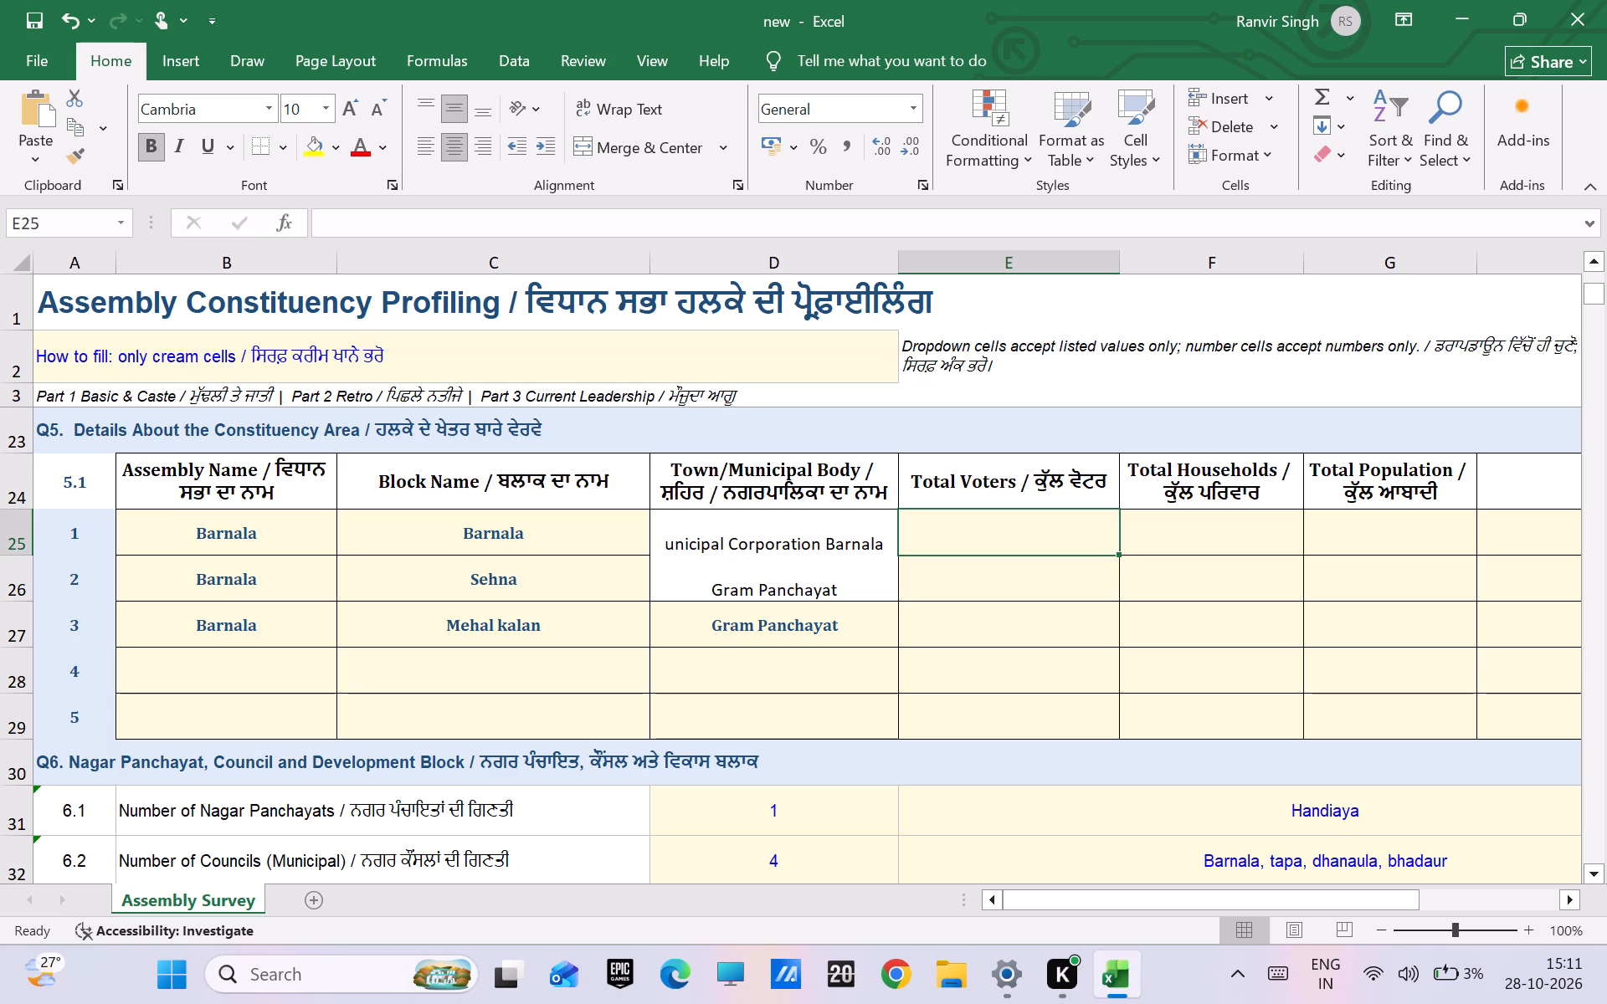
left_click(1595, 290)
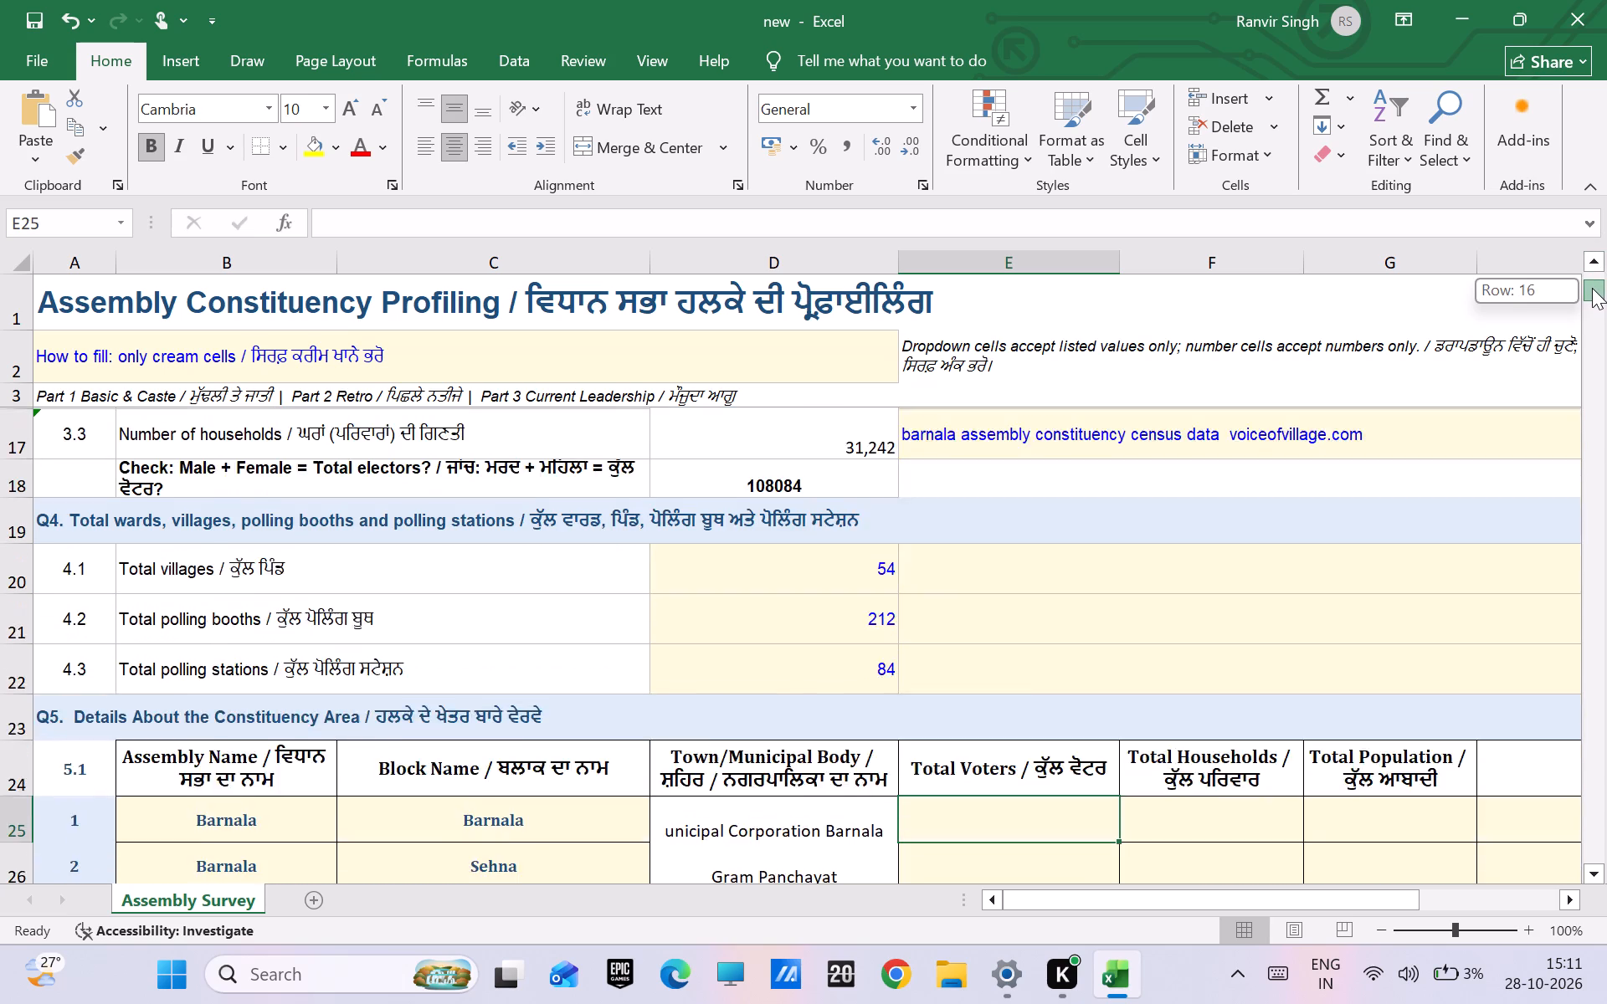
left_click(1037, 551)
left_click(1037, 538)
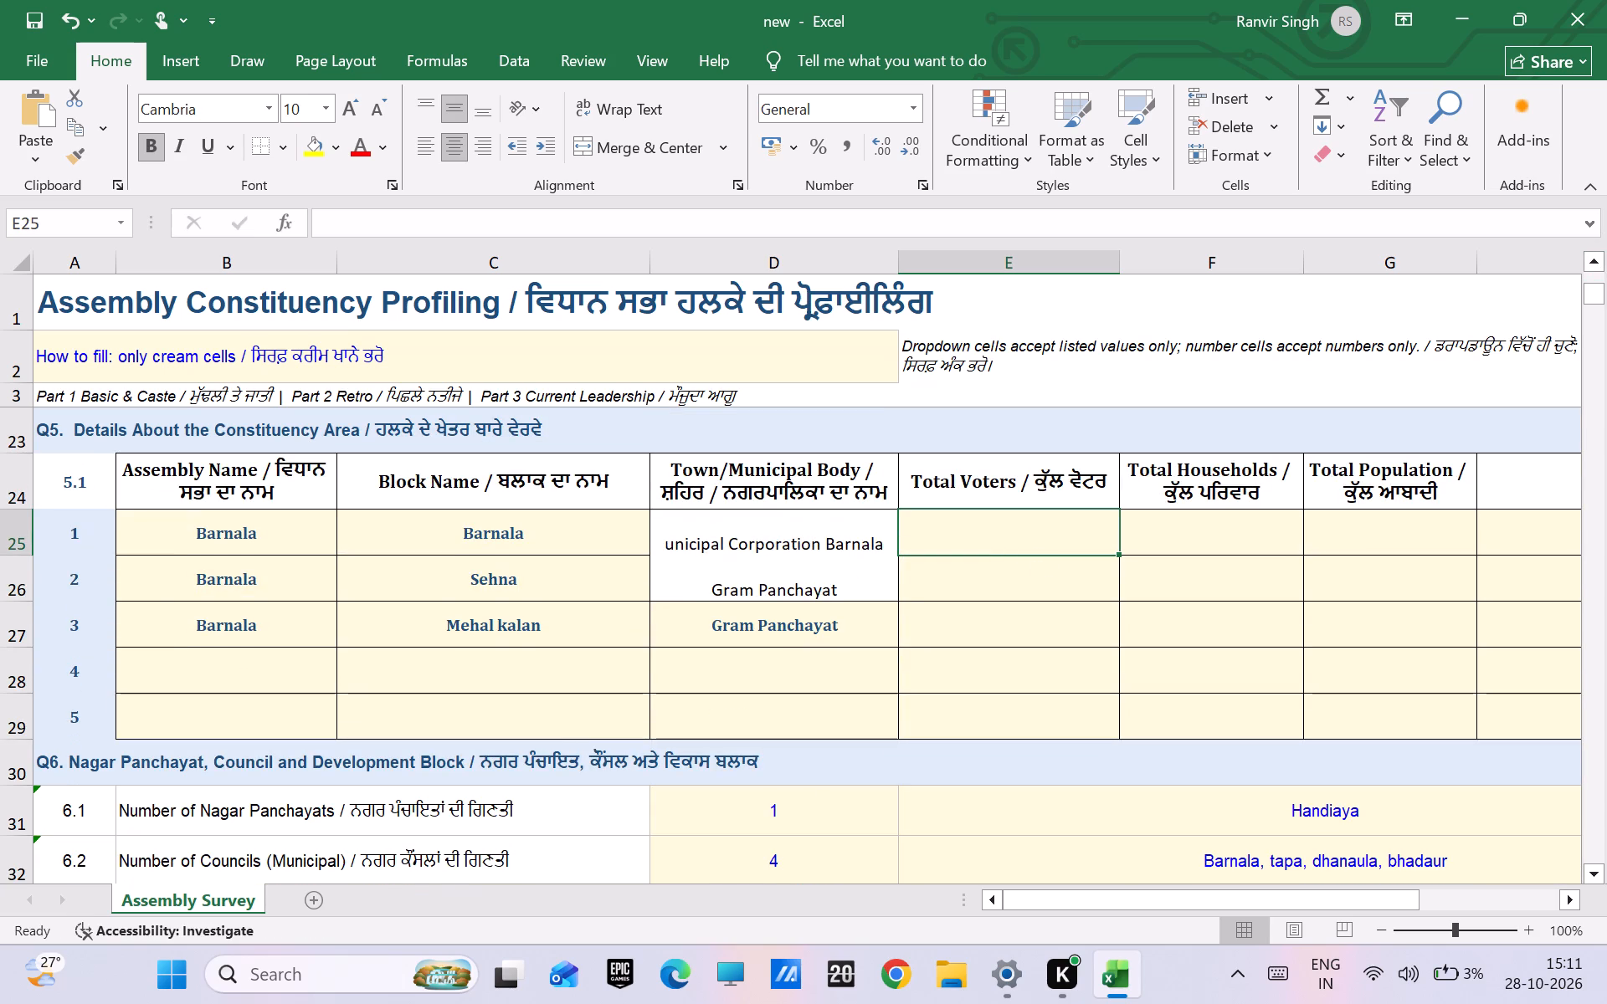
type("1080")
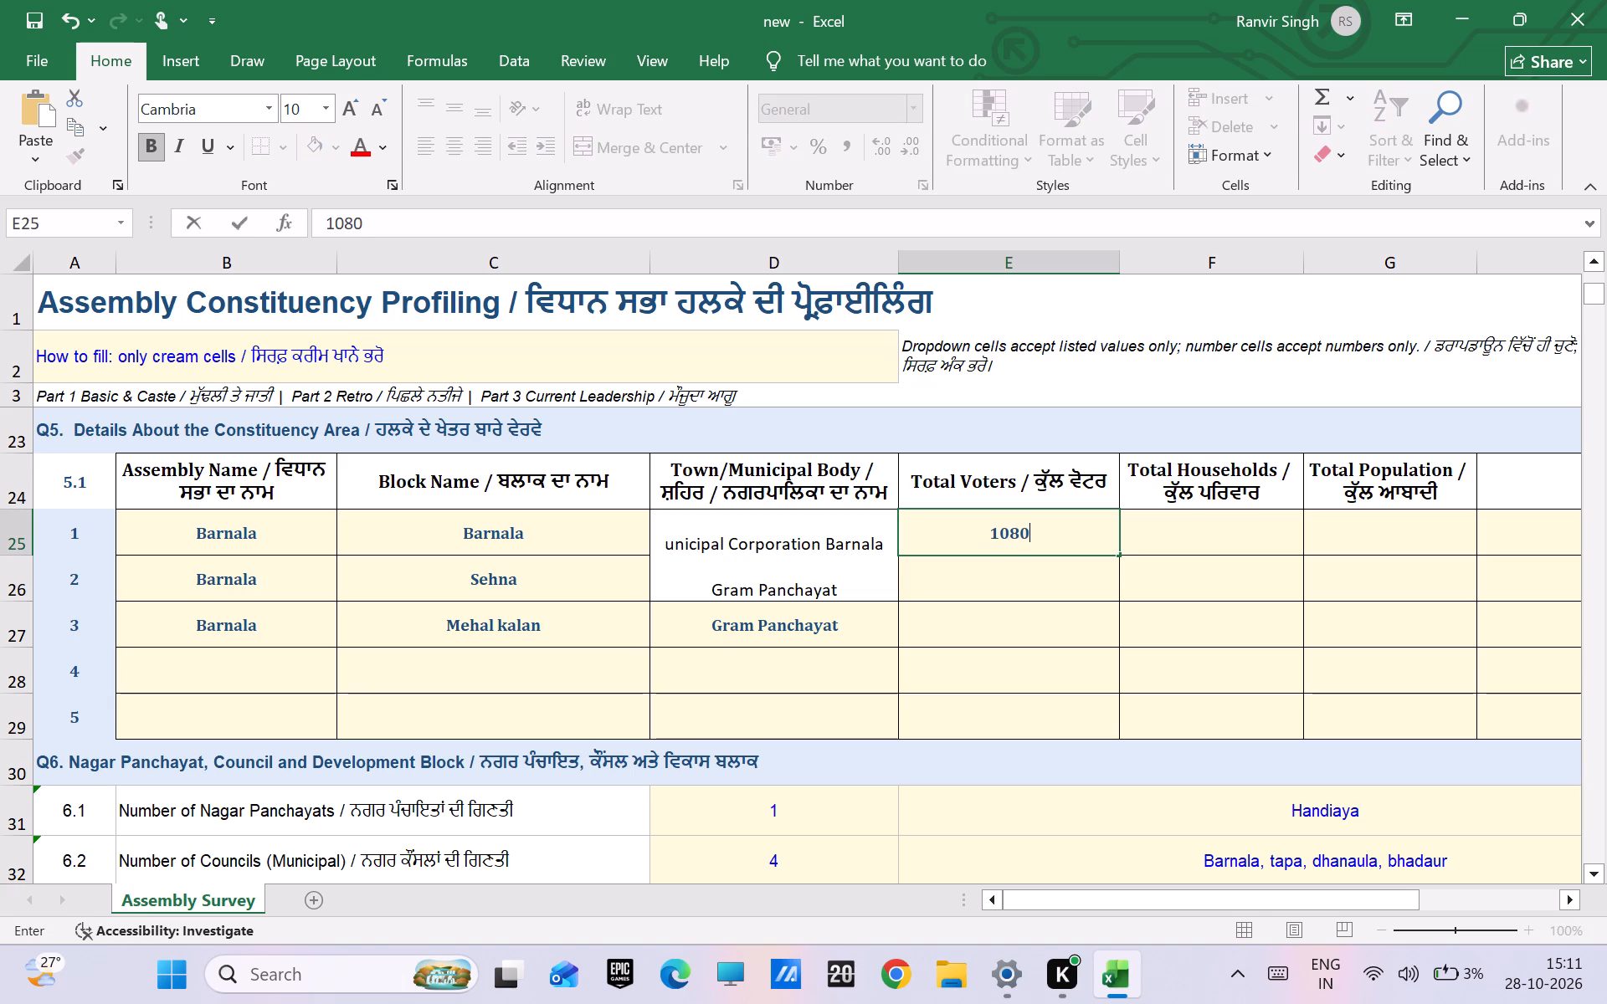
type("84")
left_click(1604, 294)
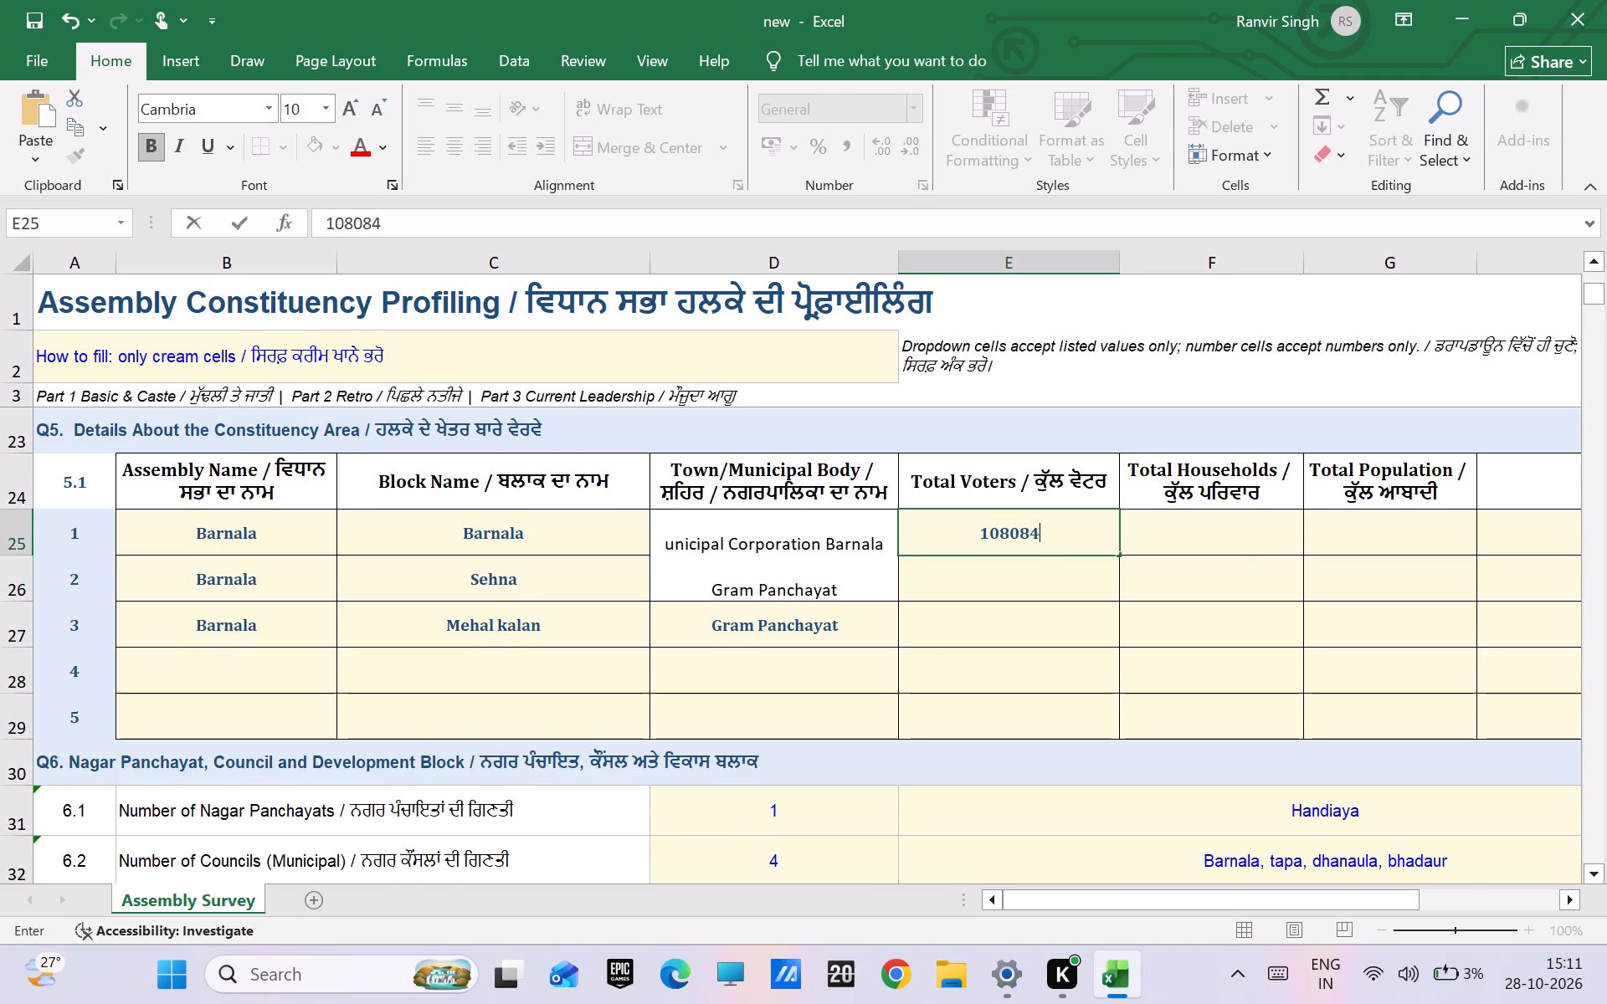
left_click(1214, 533)
type("312")
type("42")
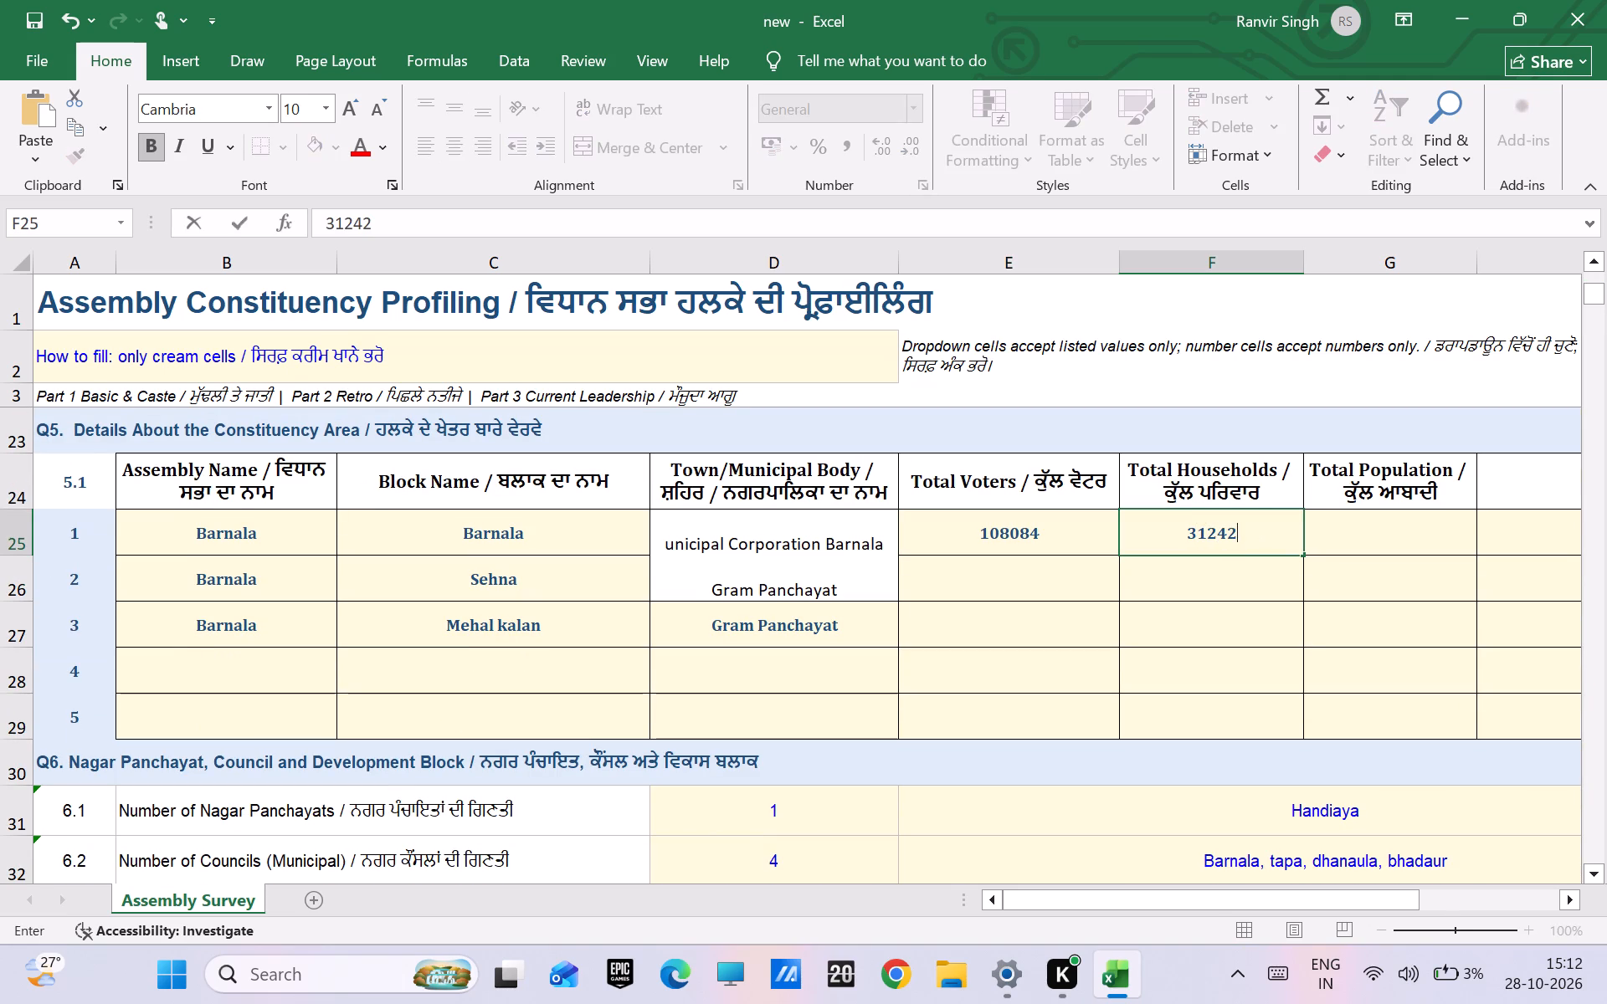
Replace the Total electors value in question 2.2 with 108084.
left_click_drag(1599, 284, 1599, 283)
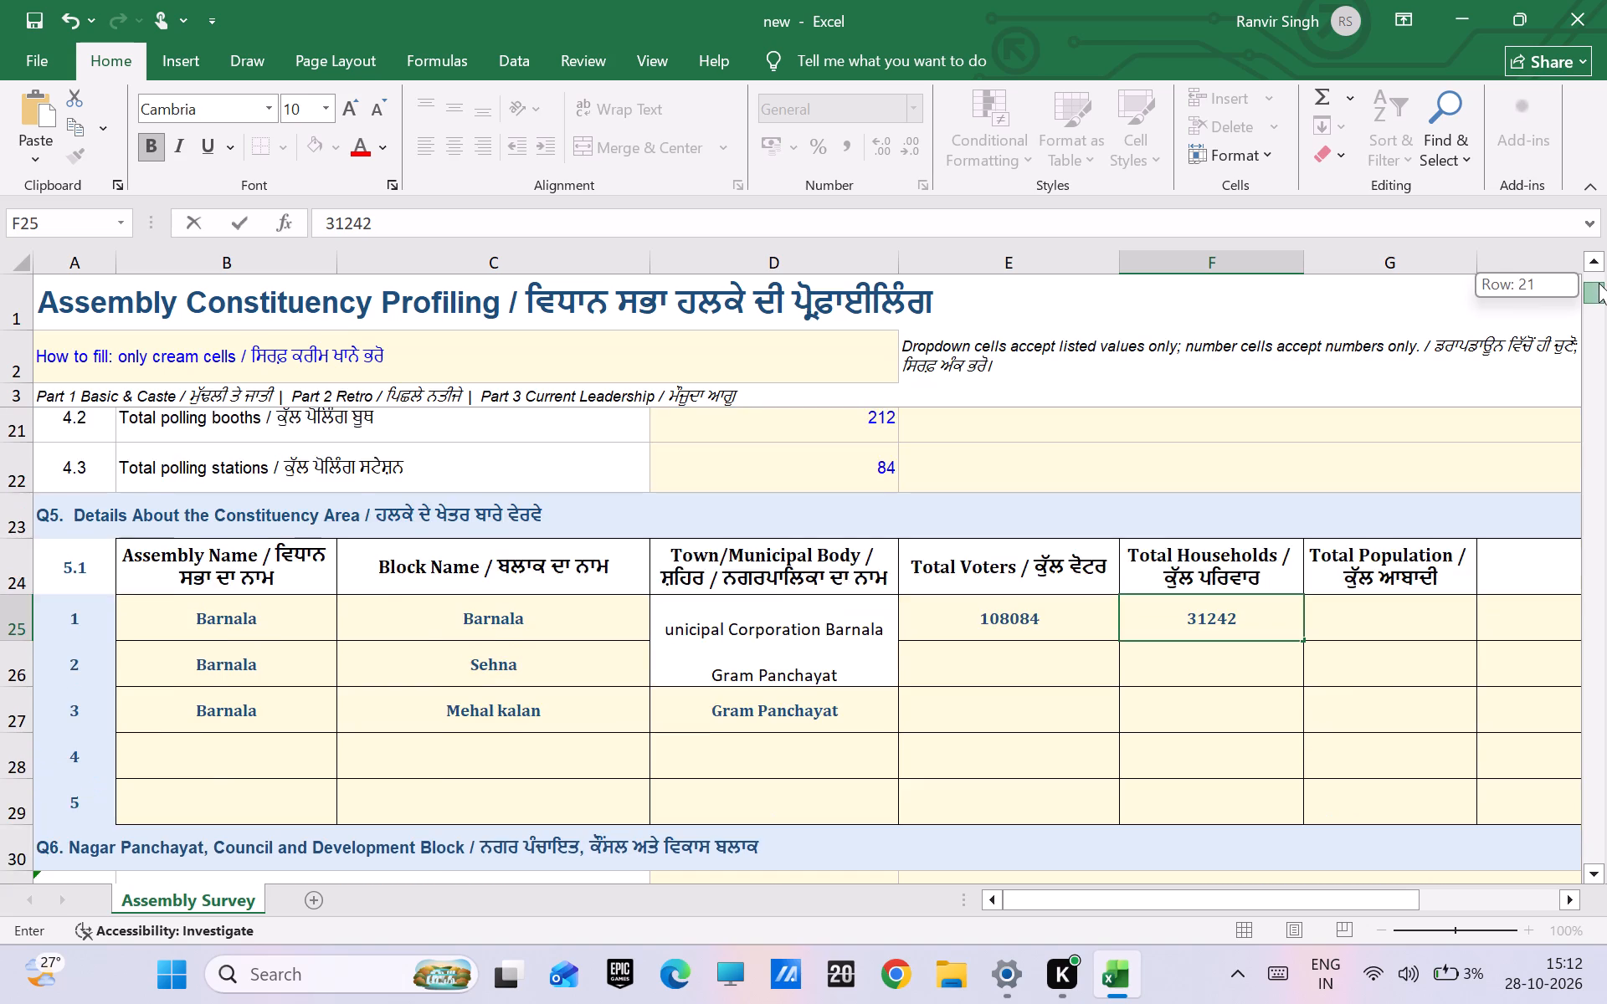
left_click_drag(1599, 283, 1599, 280)
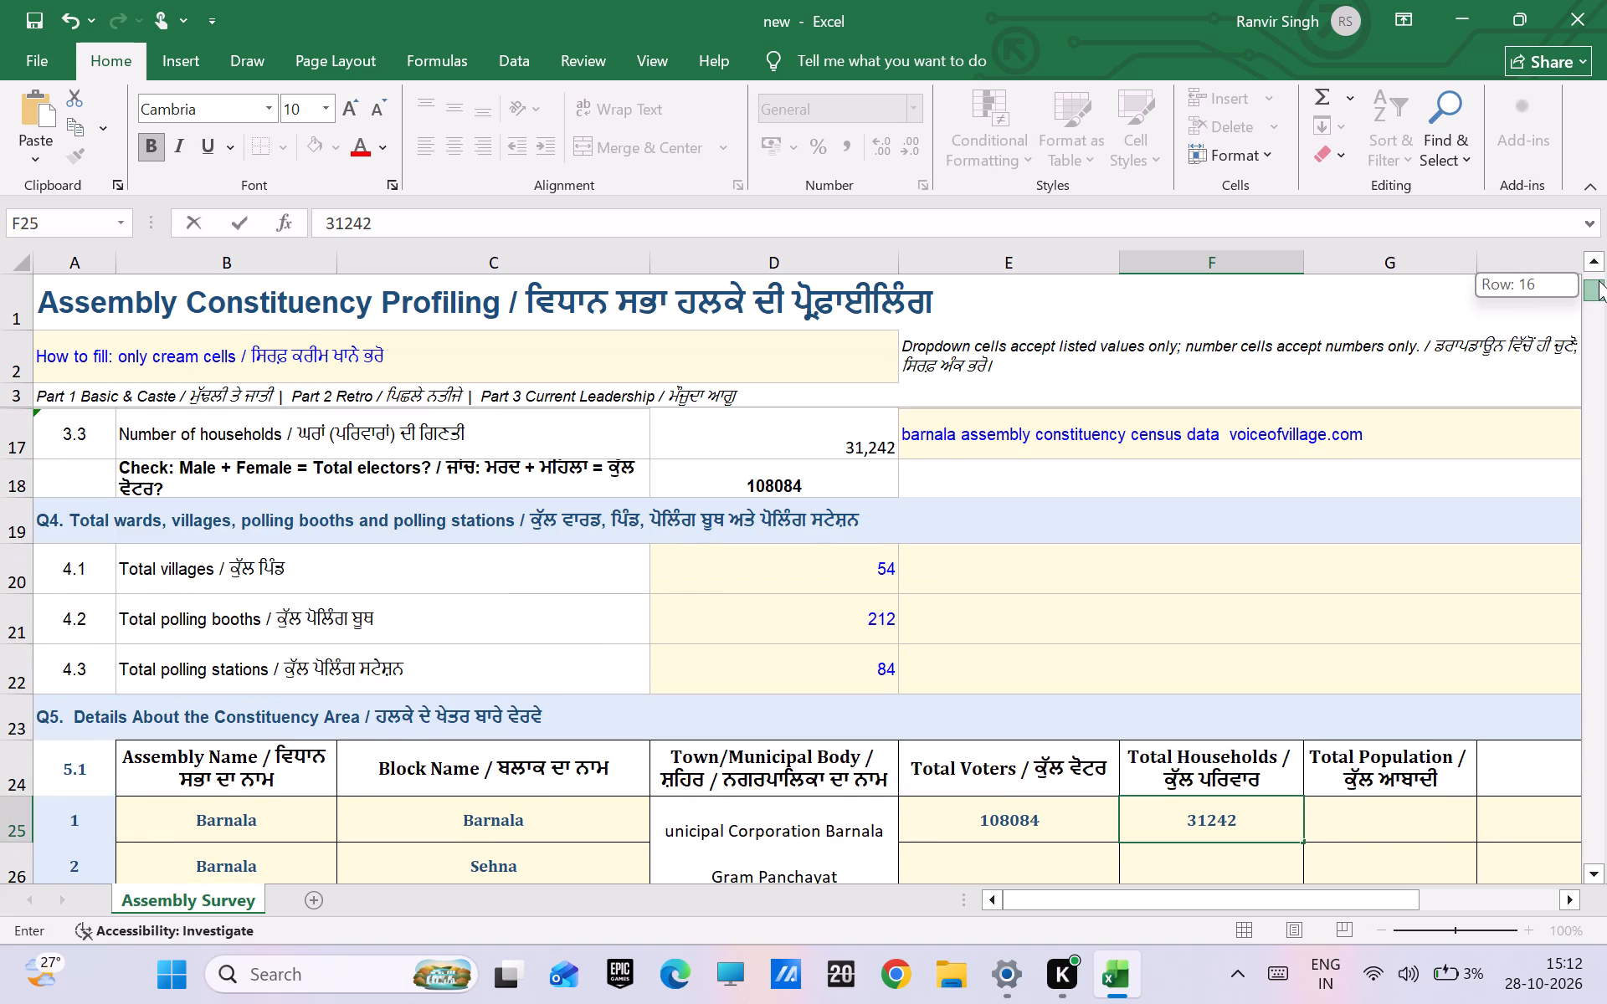
left_click_drag(1599, 280, 1599, 279)
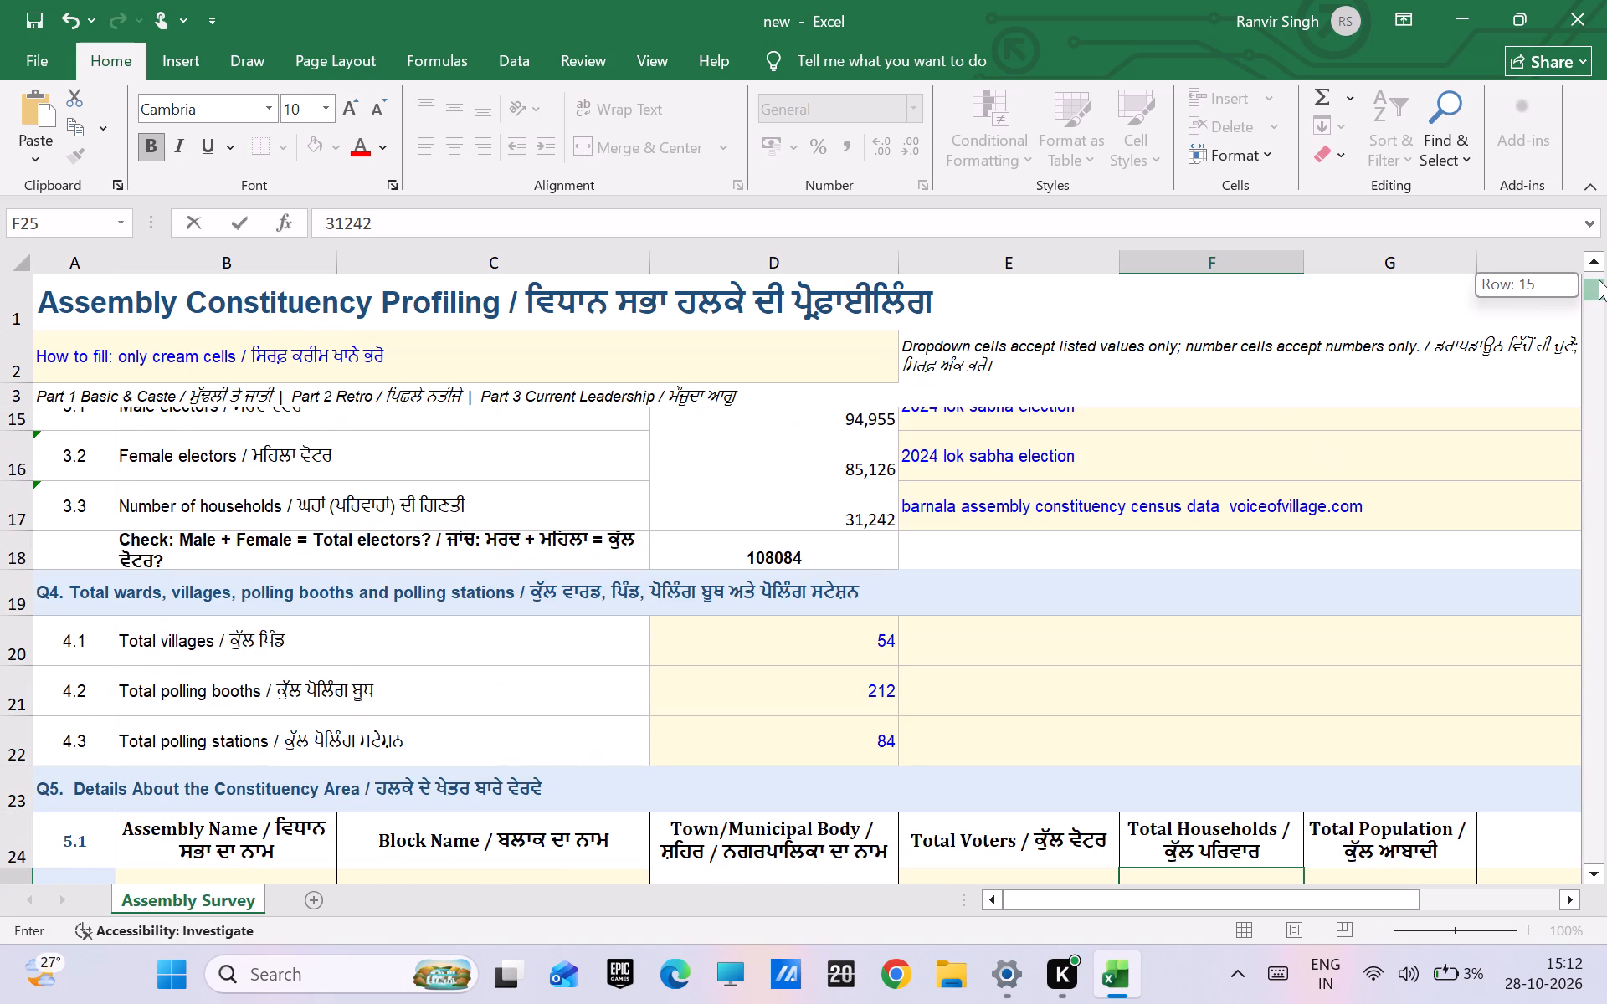
left_click_drag(1599, 279, 1599, 277)
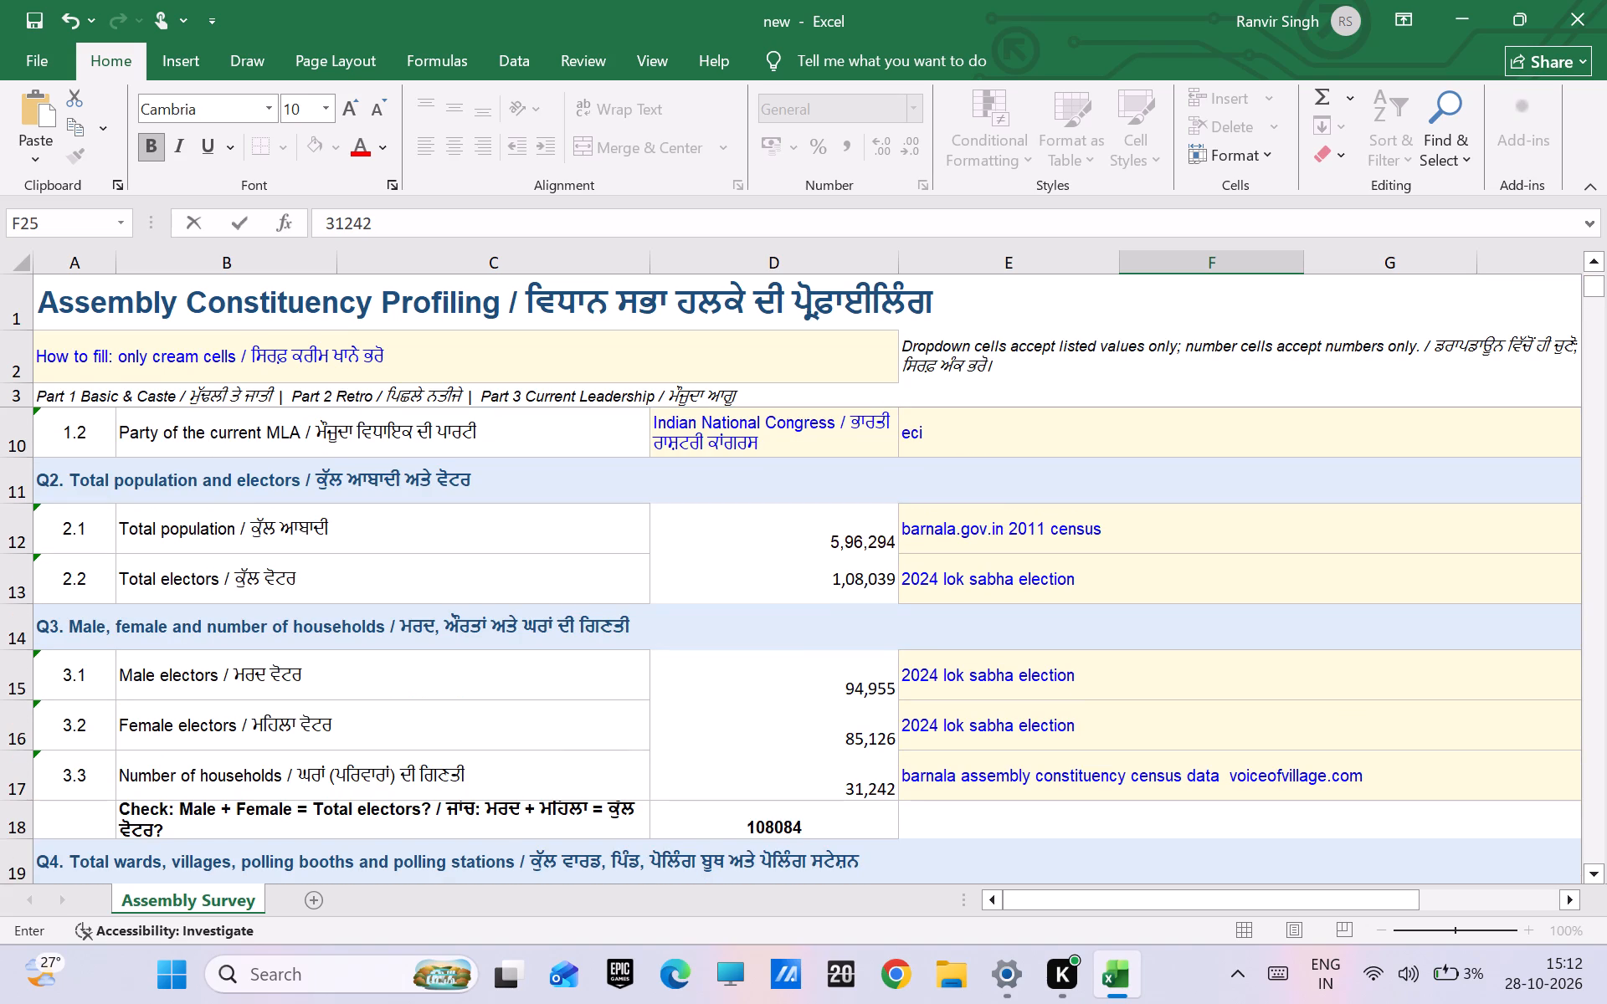
left_click(892, 589)
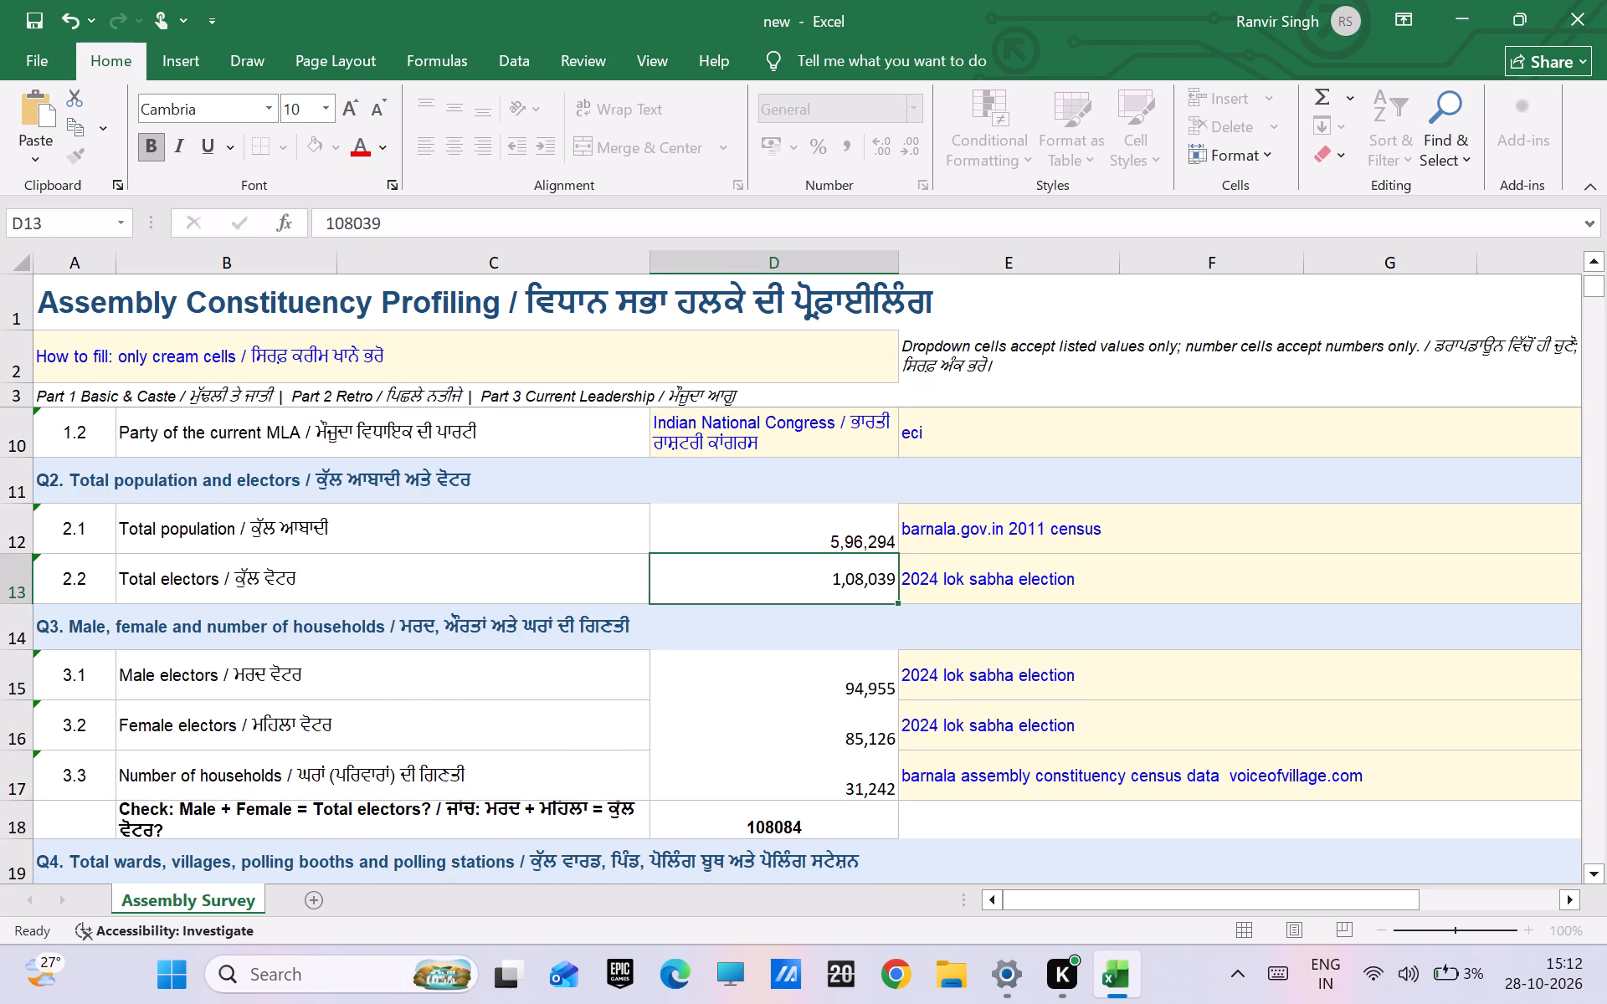
key("BackSpace")
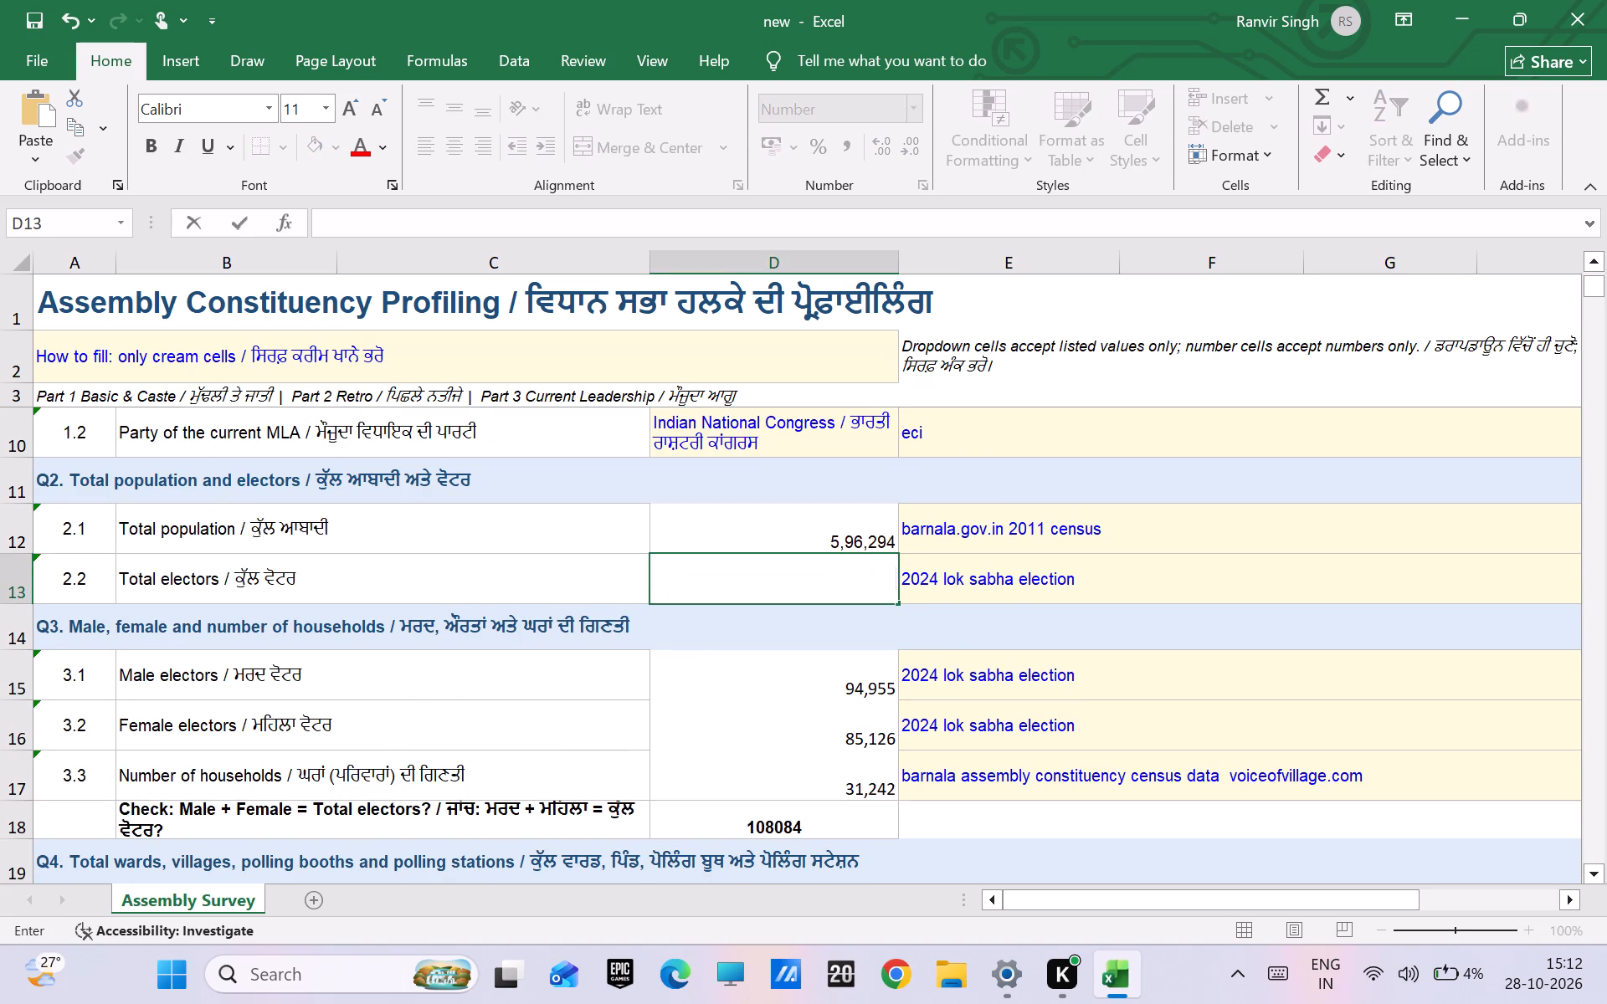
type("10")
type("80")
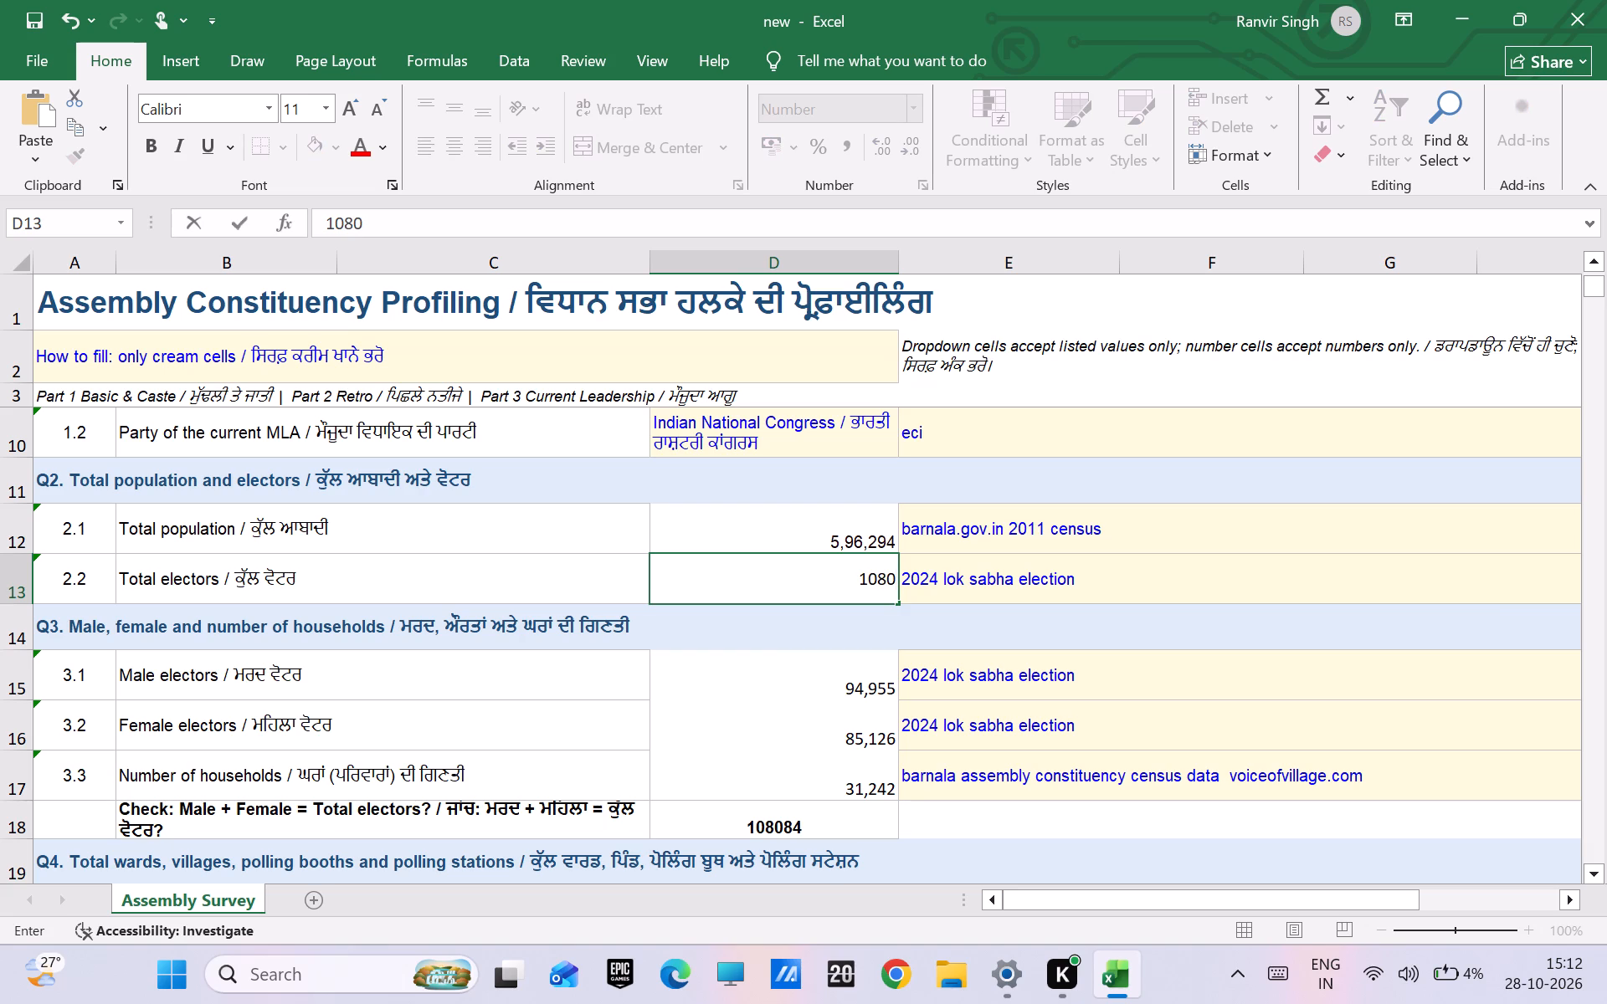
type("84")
Enter 596294 as the total population for the Barnala block in table 5.1.
left_click_drag(1599, 278, 1599, 279)
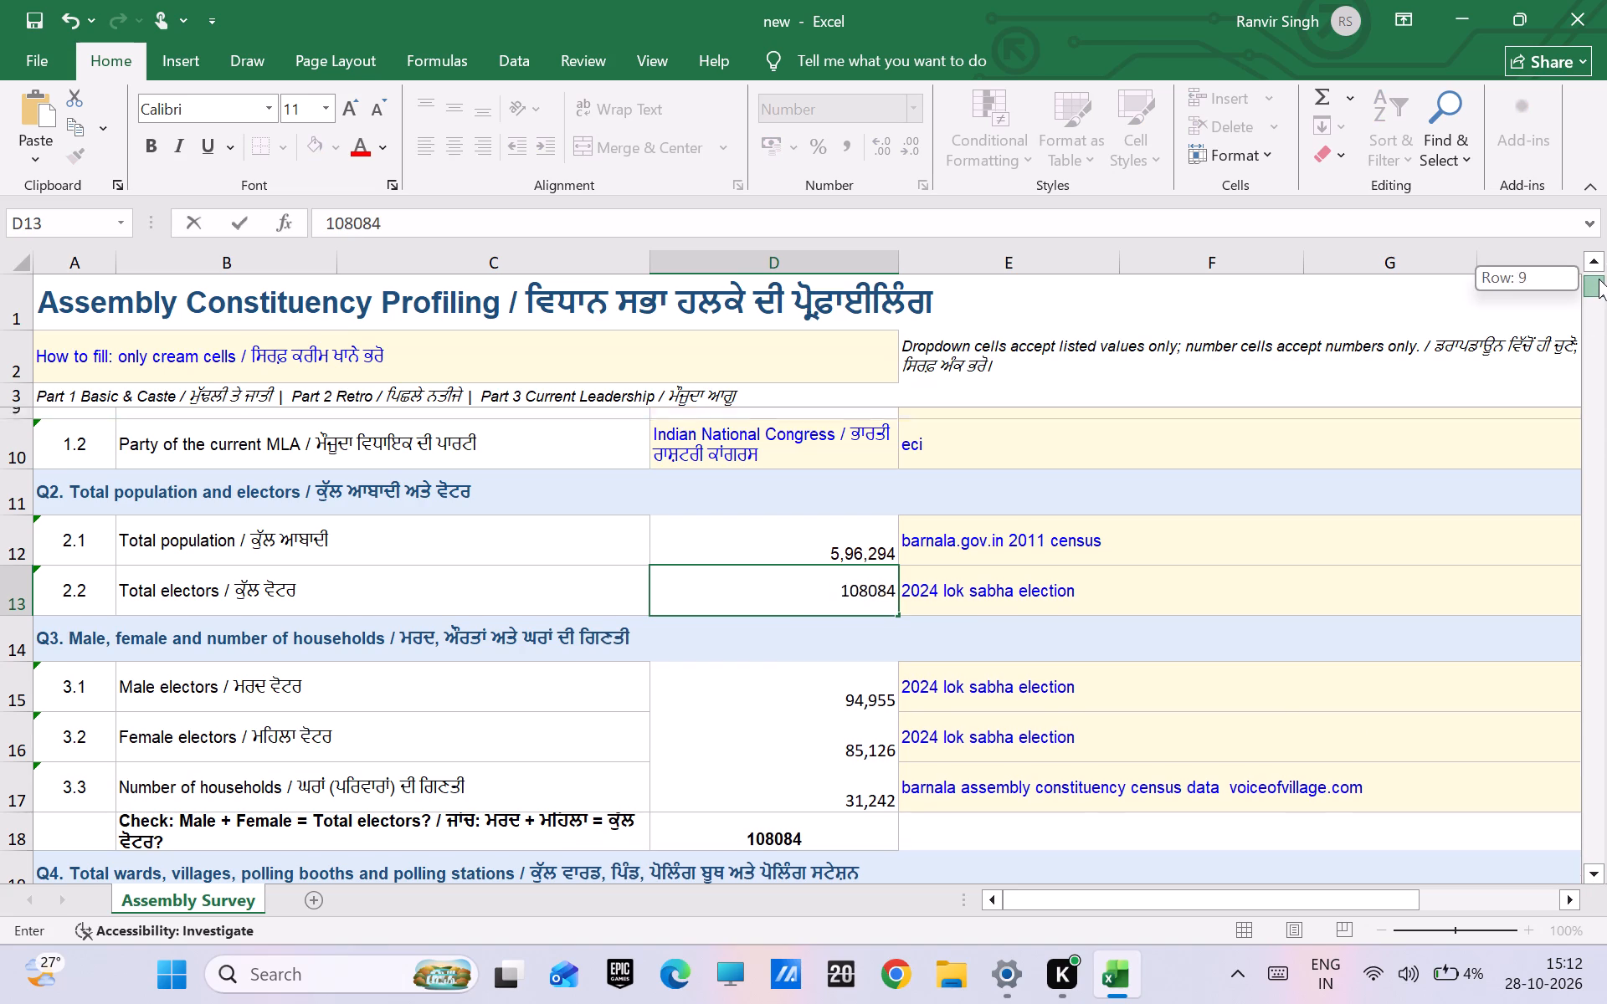
left_click_drag(1599, 279, 1599, 283)
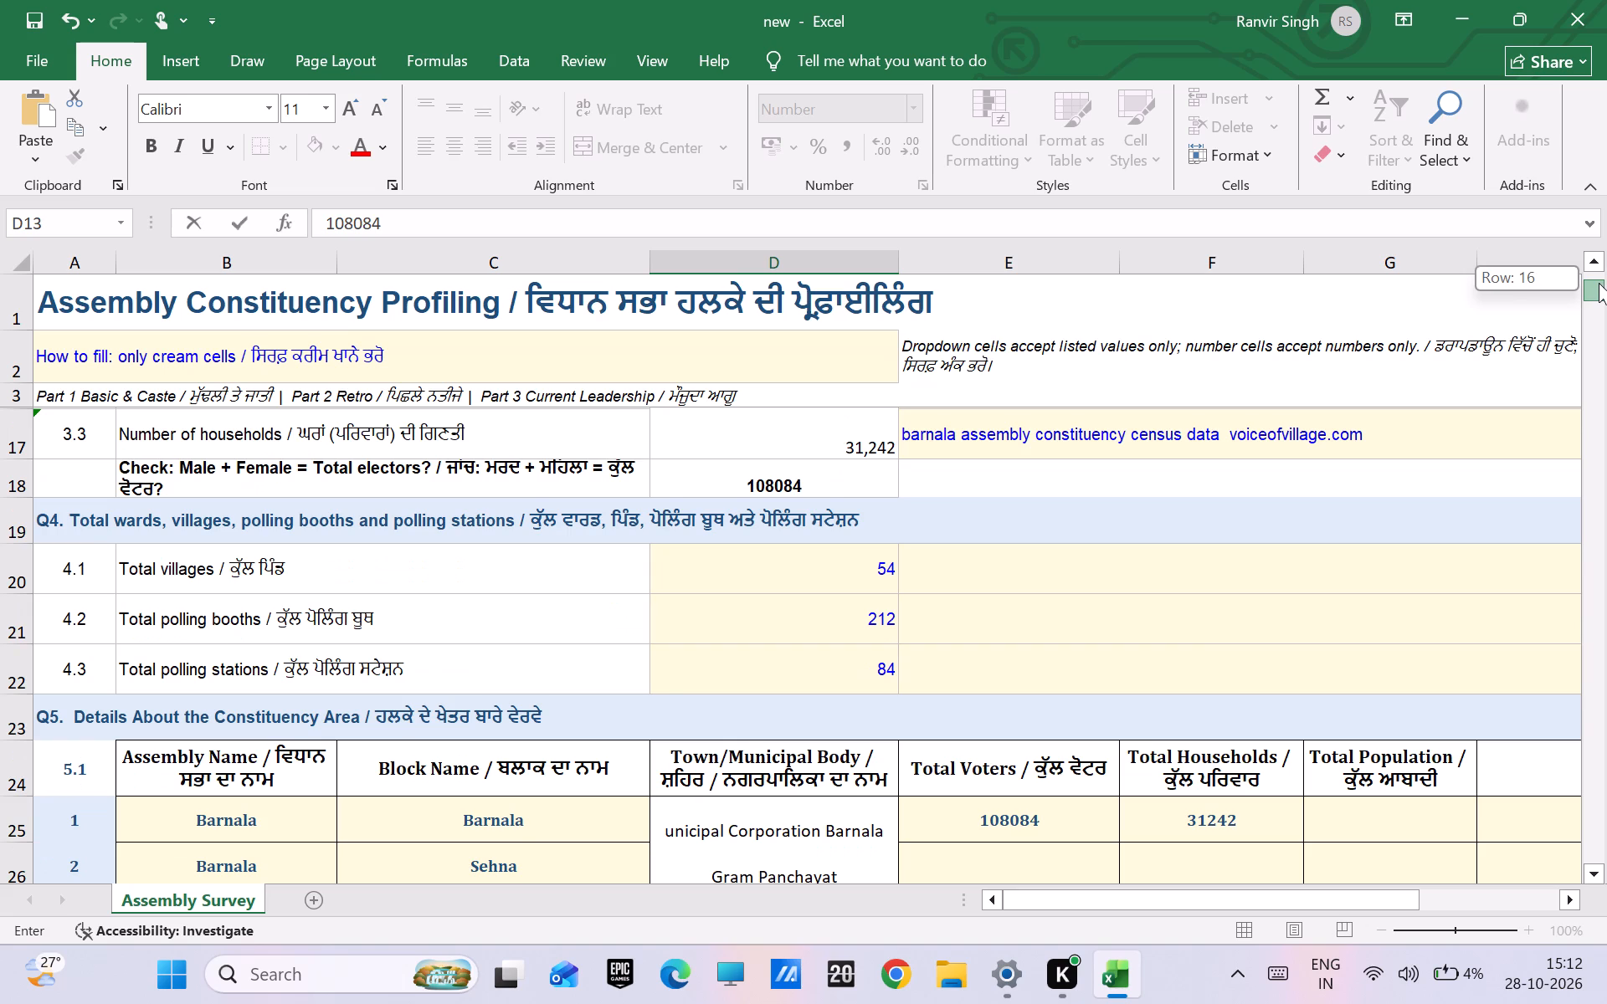
left_click_drag(1599, 283, 1599, 285)
left_click(1420, 541)
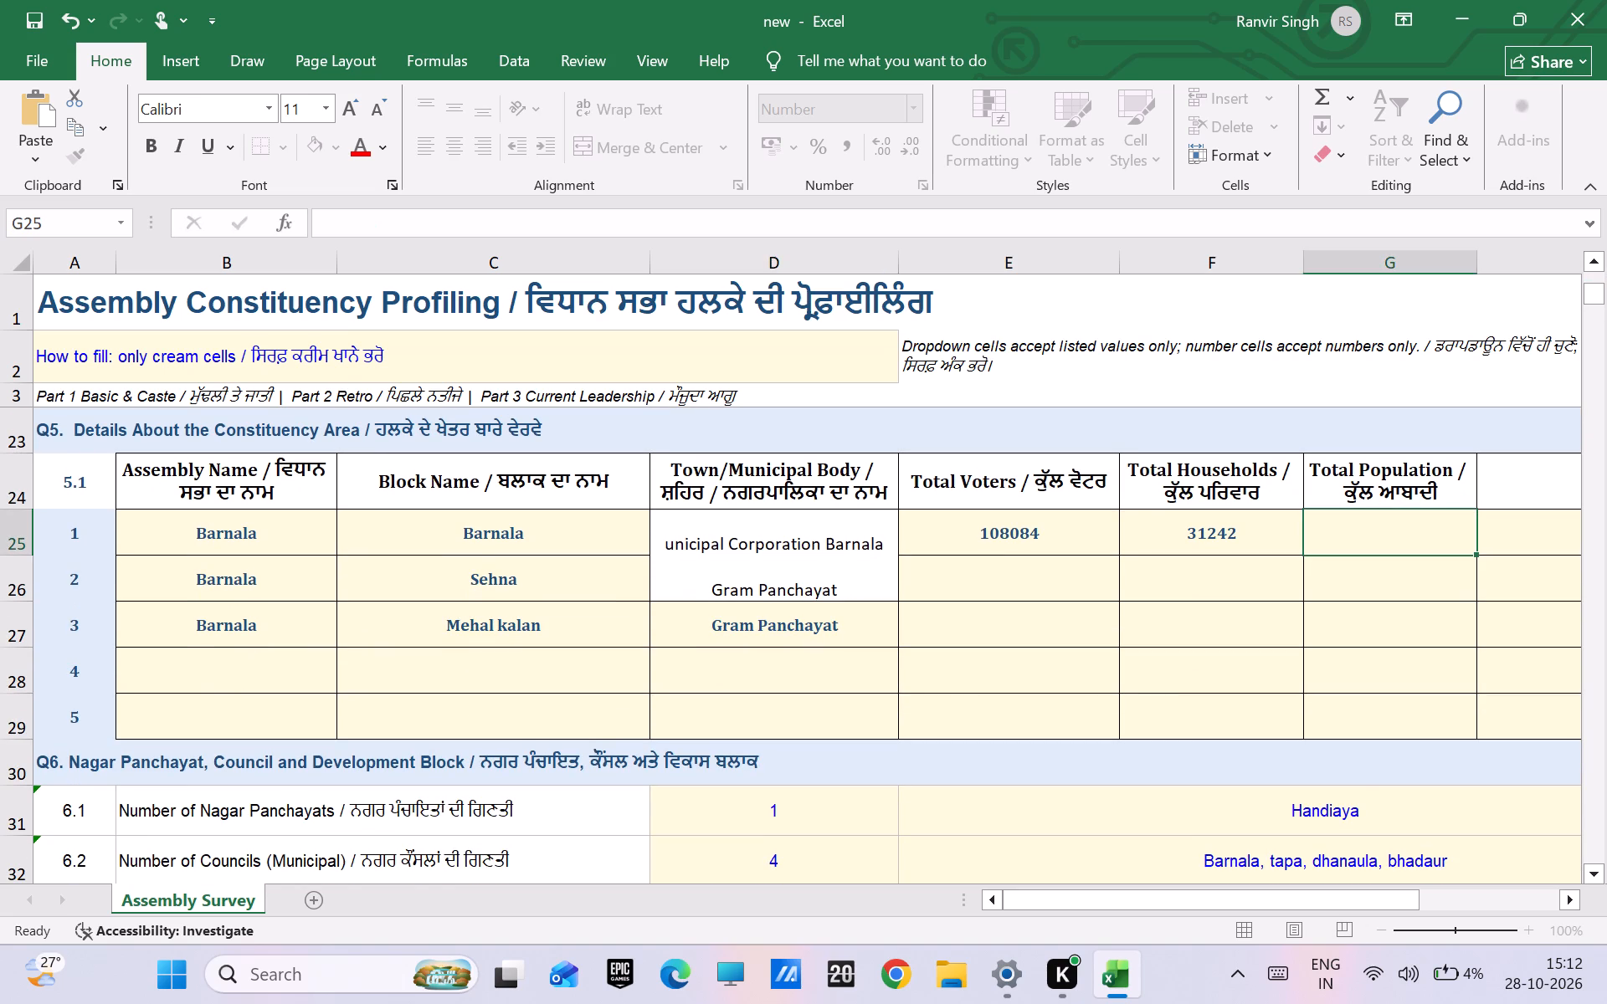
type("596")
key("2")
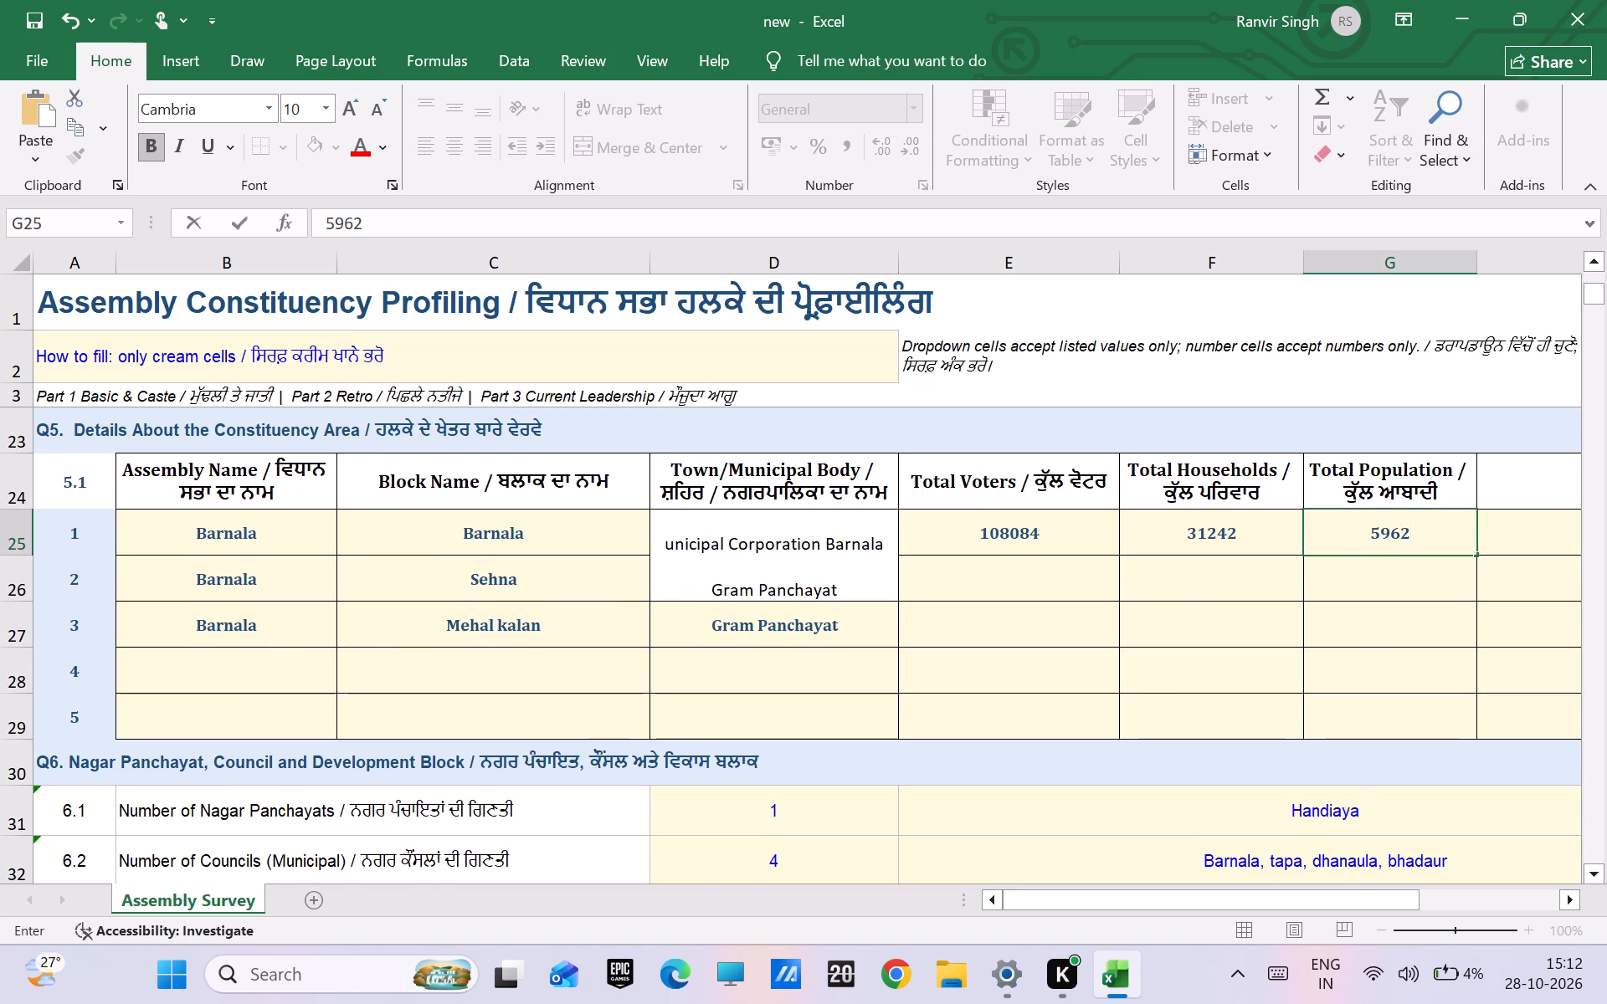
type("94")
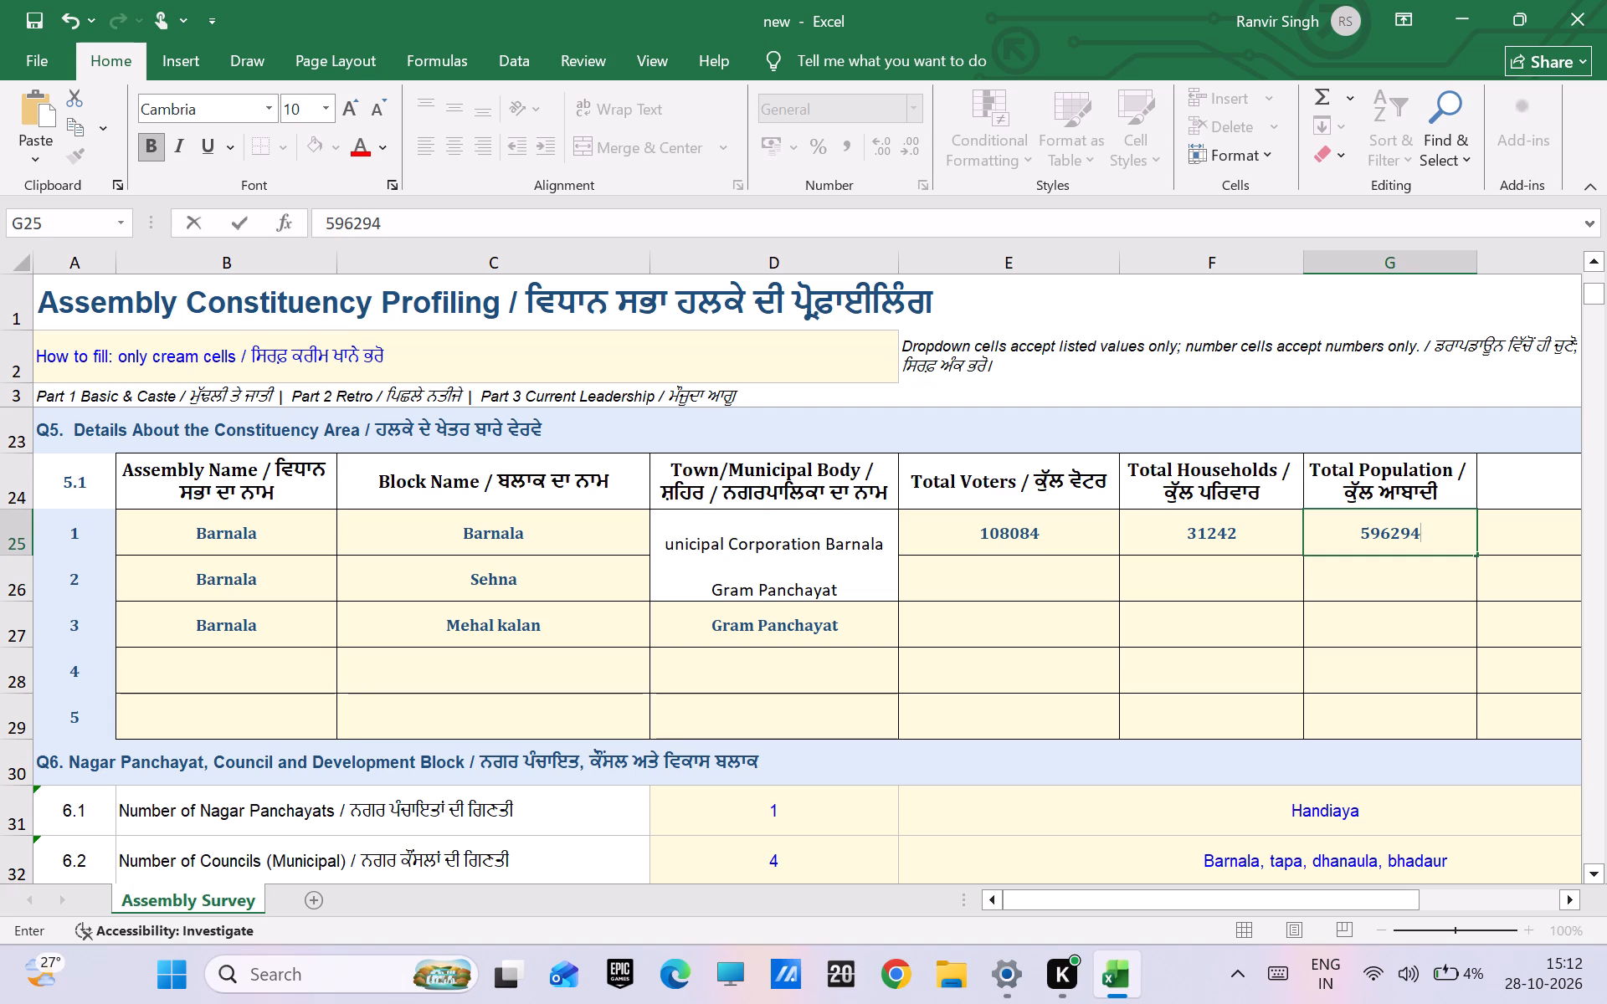
Enter "data not avaliable" as the total voters for the Sehna and Mehal kalan blocks.
left_click(1014, 579)
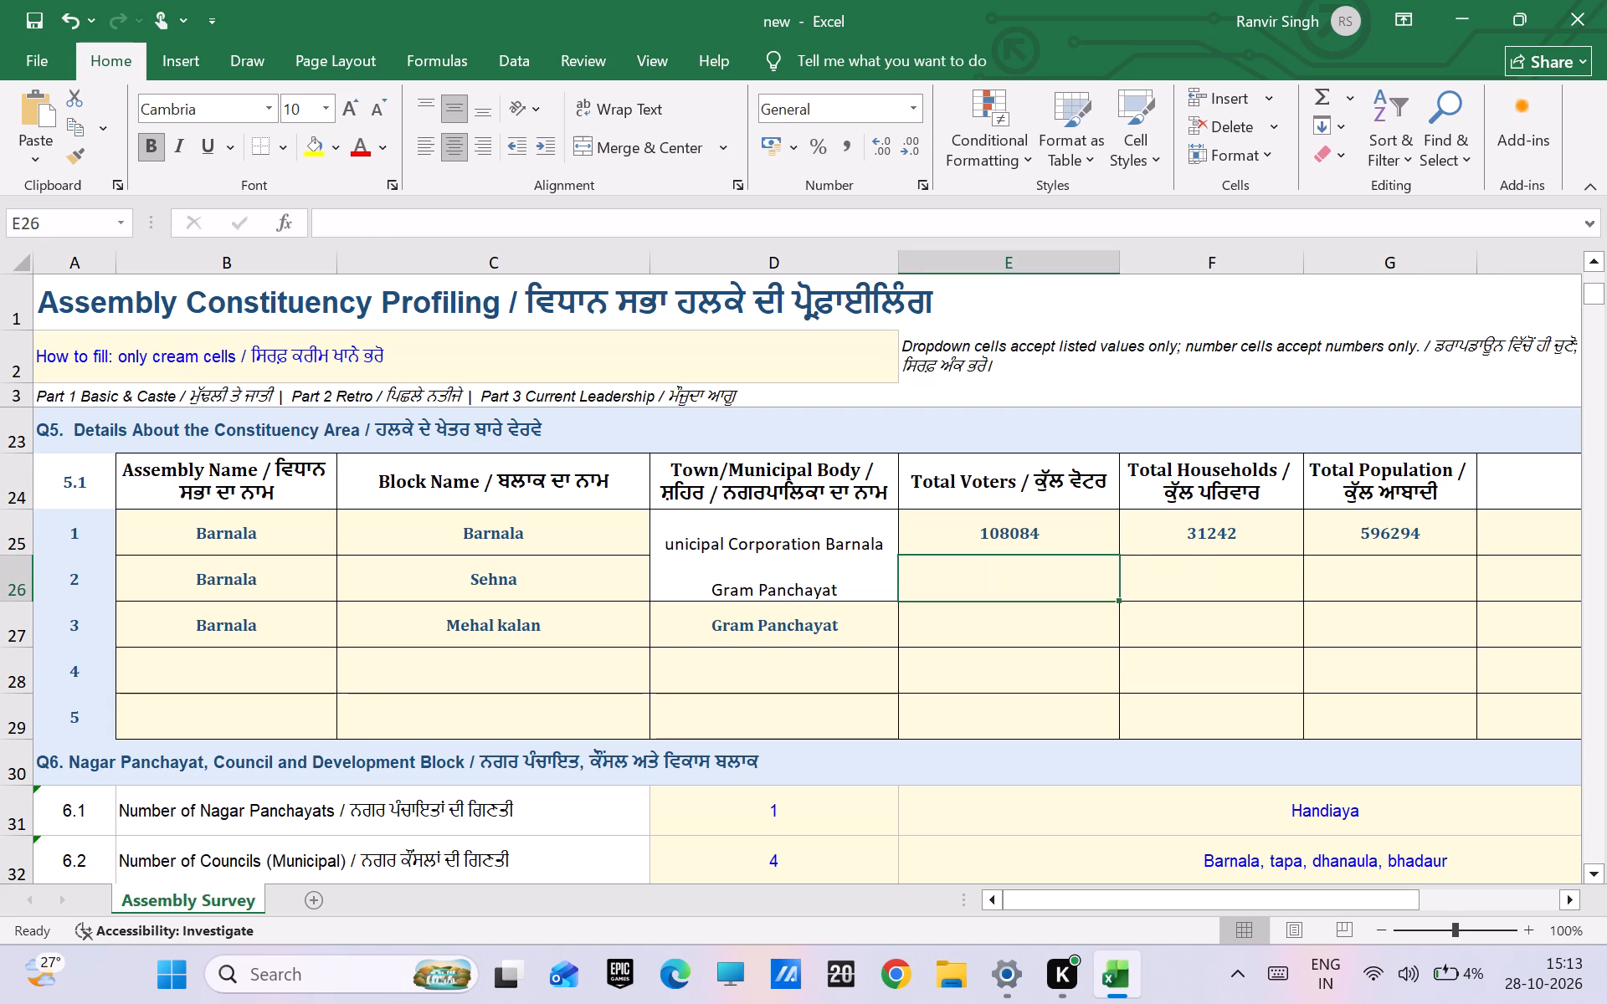
type("data not a")
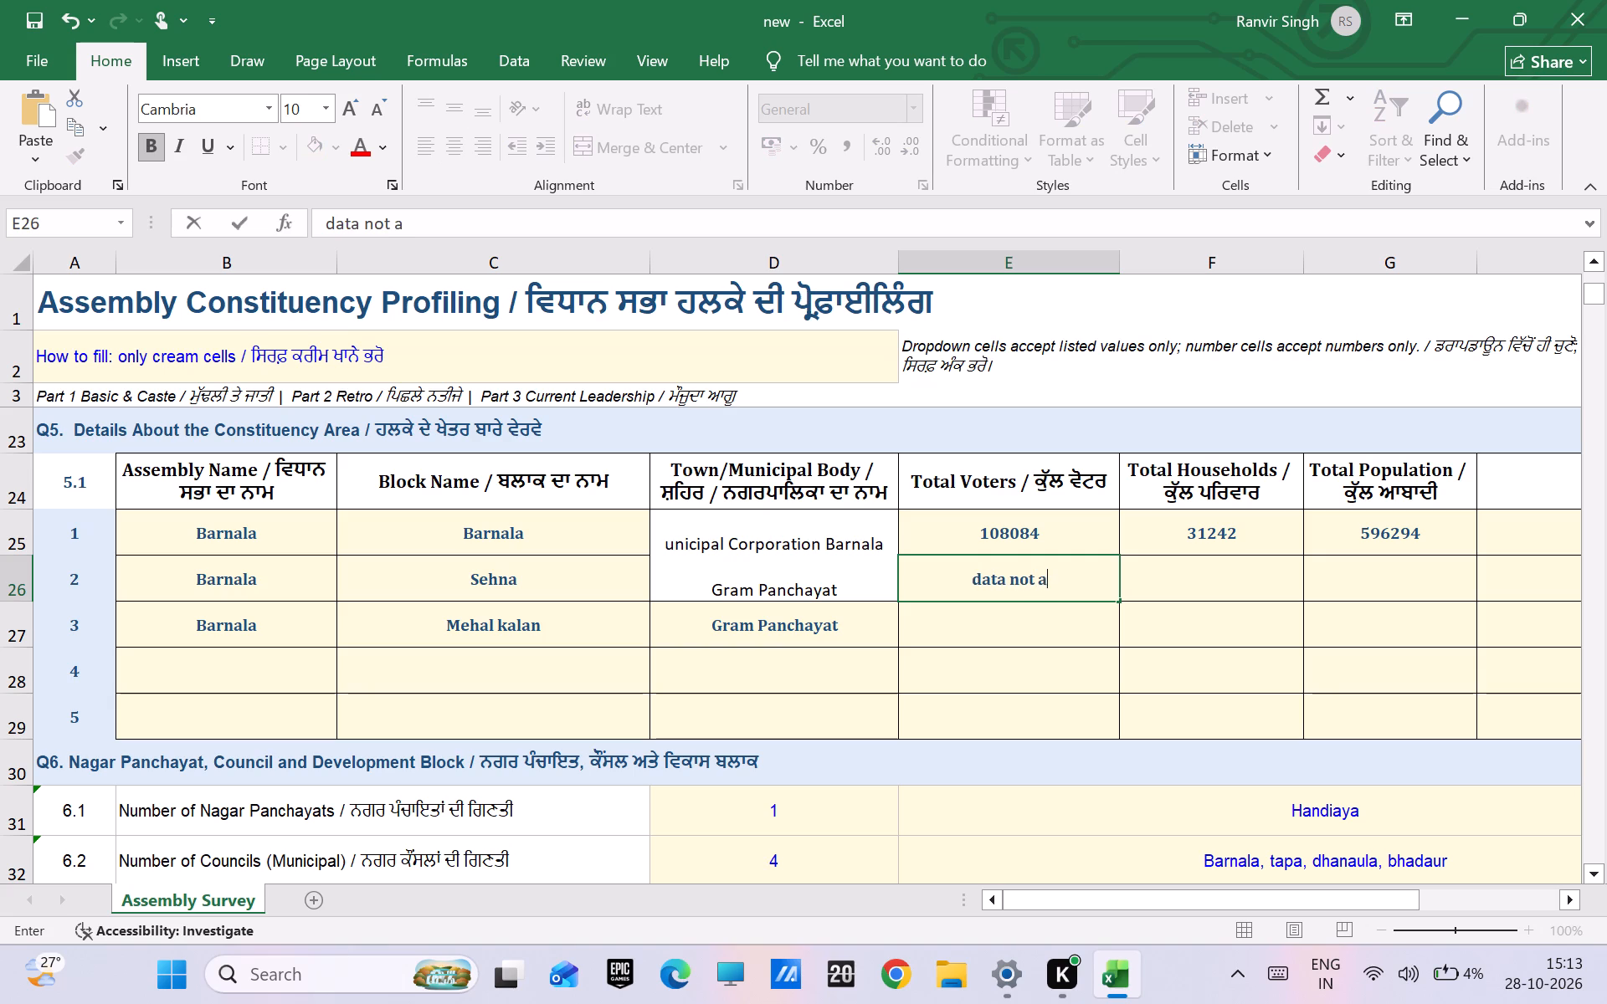
type("vai")
key("BackSpace")
type("liable")
left_click(1011, 604)
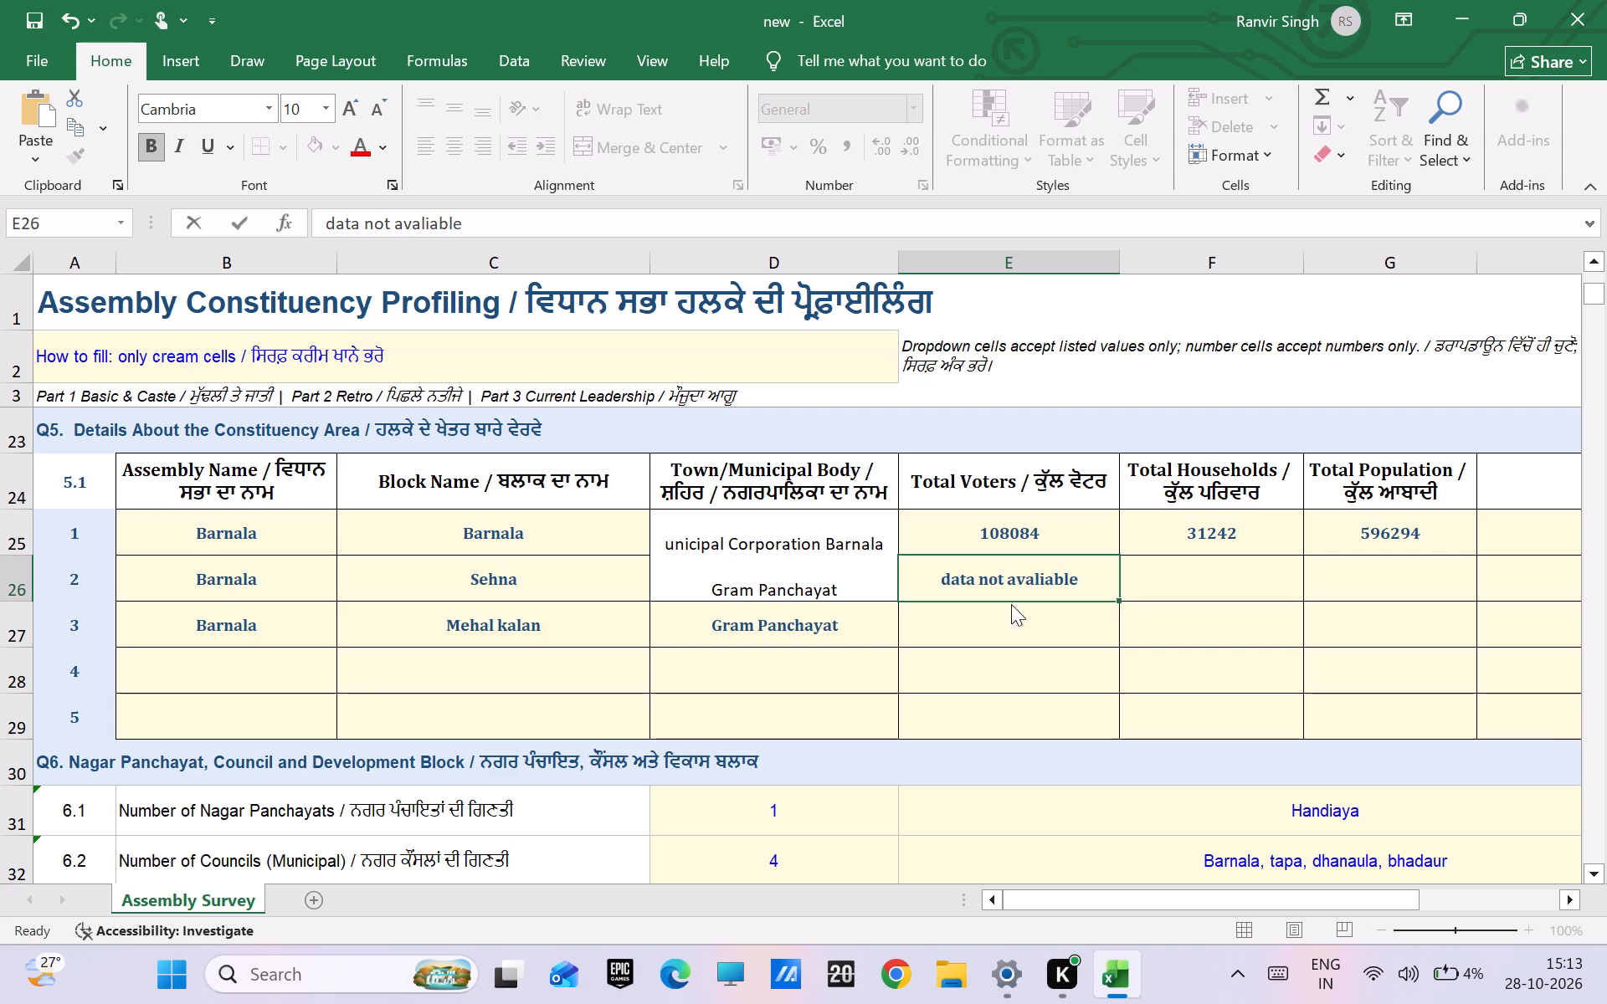
left_click(1001, 627)
type("da")
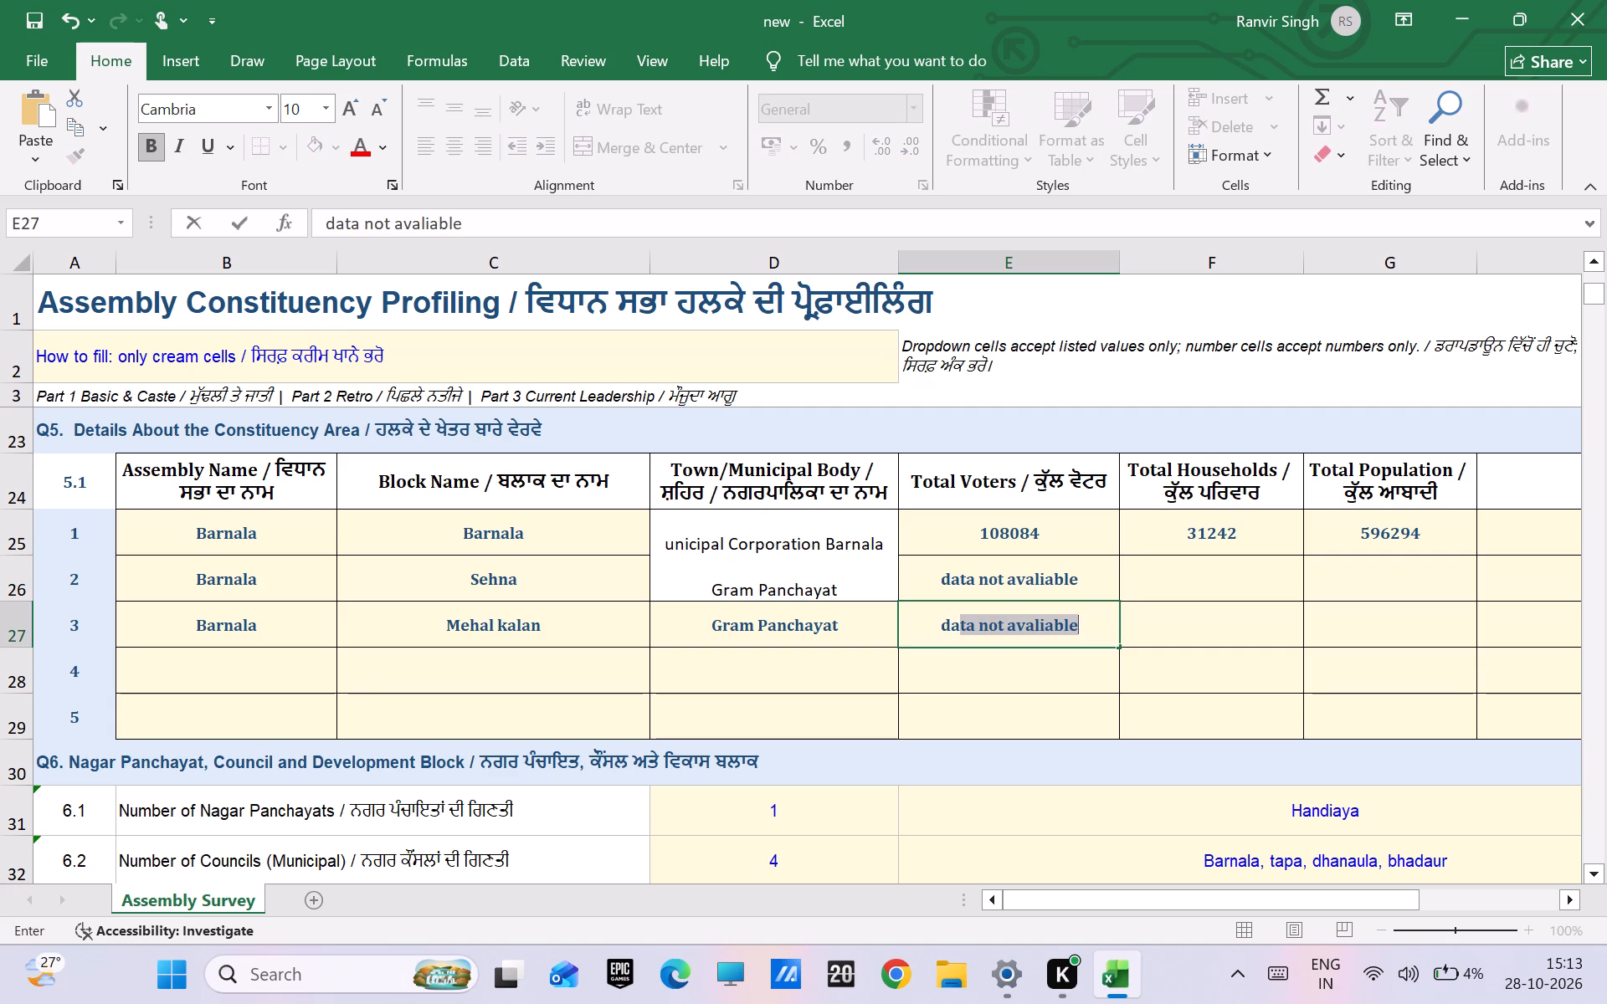
Enter "data not avaliable" as the total households for the Sehna and Mehal kalan blocks.
left_click(1165, 583)
key("d")
key("a")
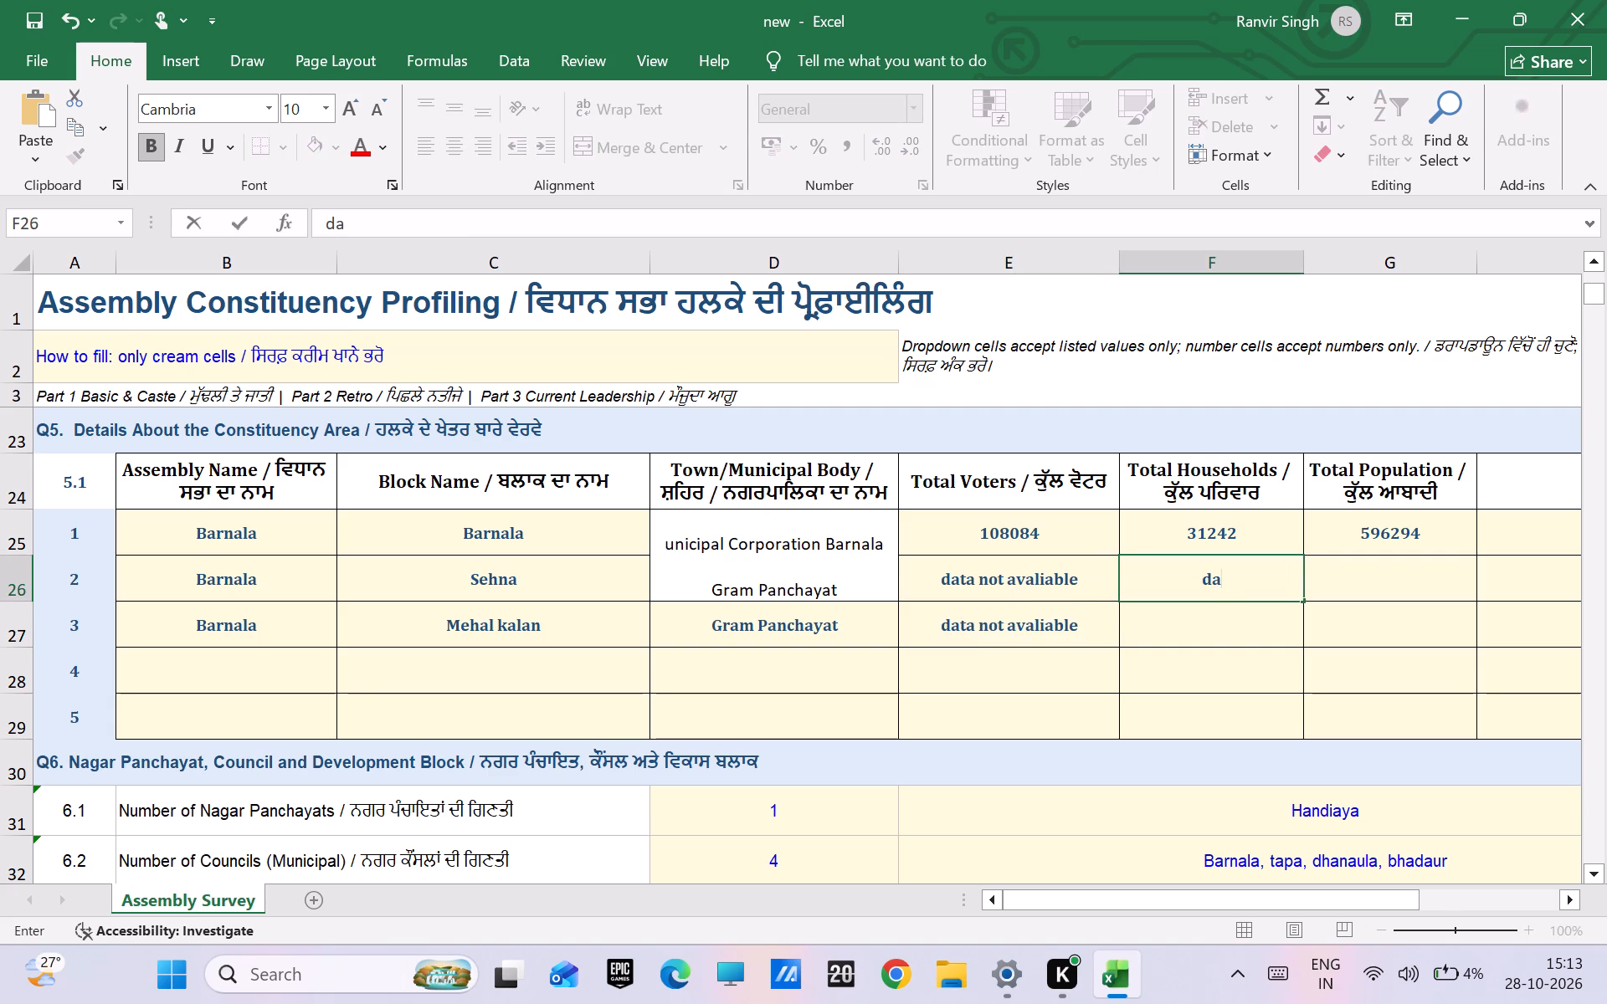
type("ta not avaa")
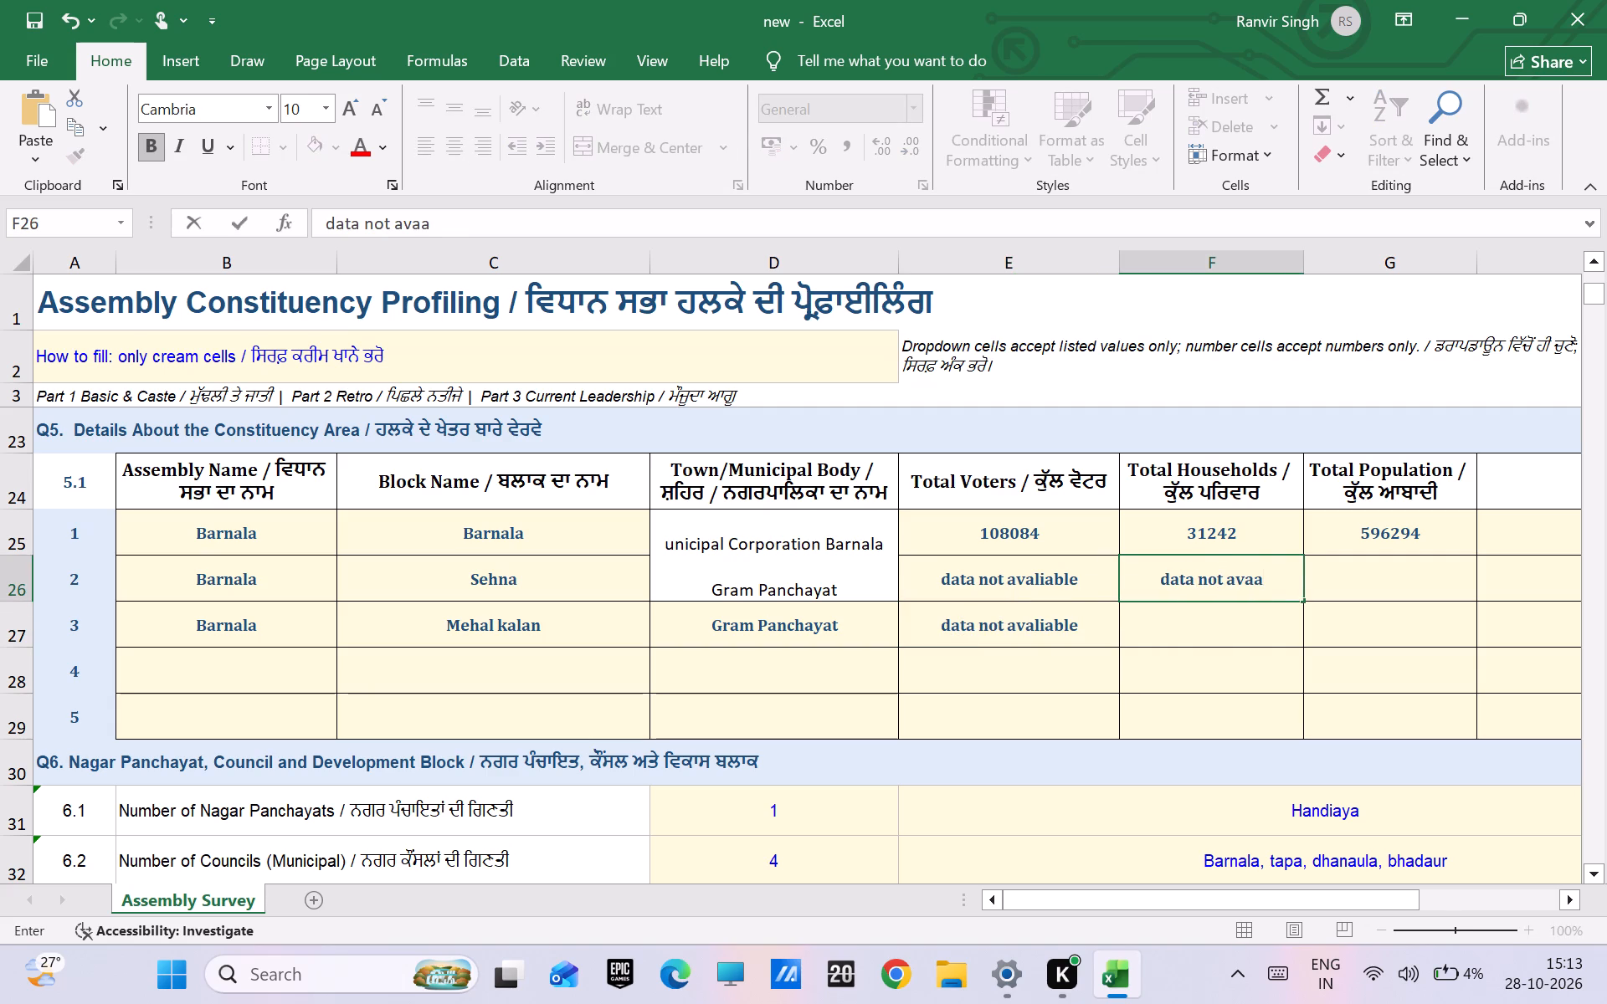
key("BackSpace")
type("liable")
left_click(1173, 620)
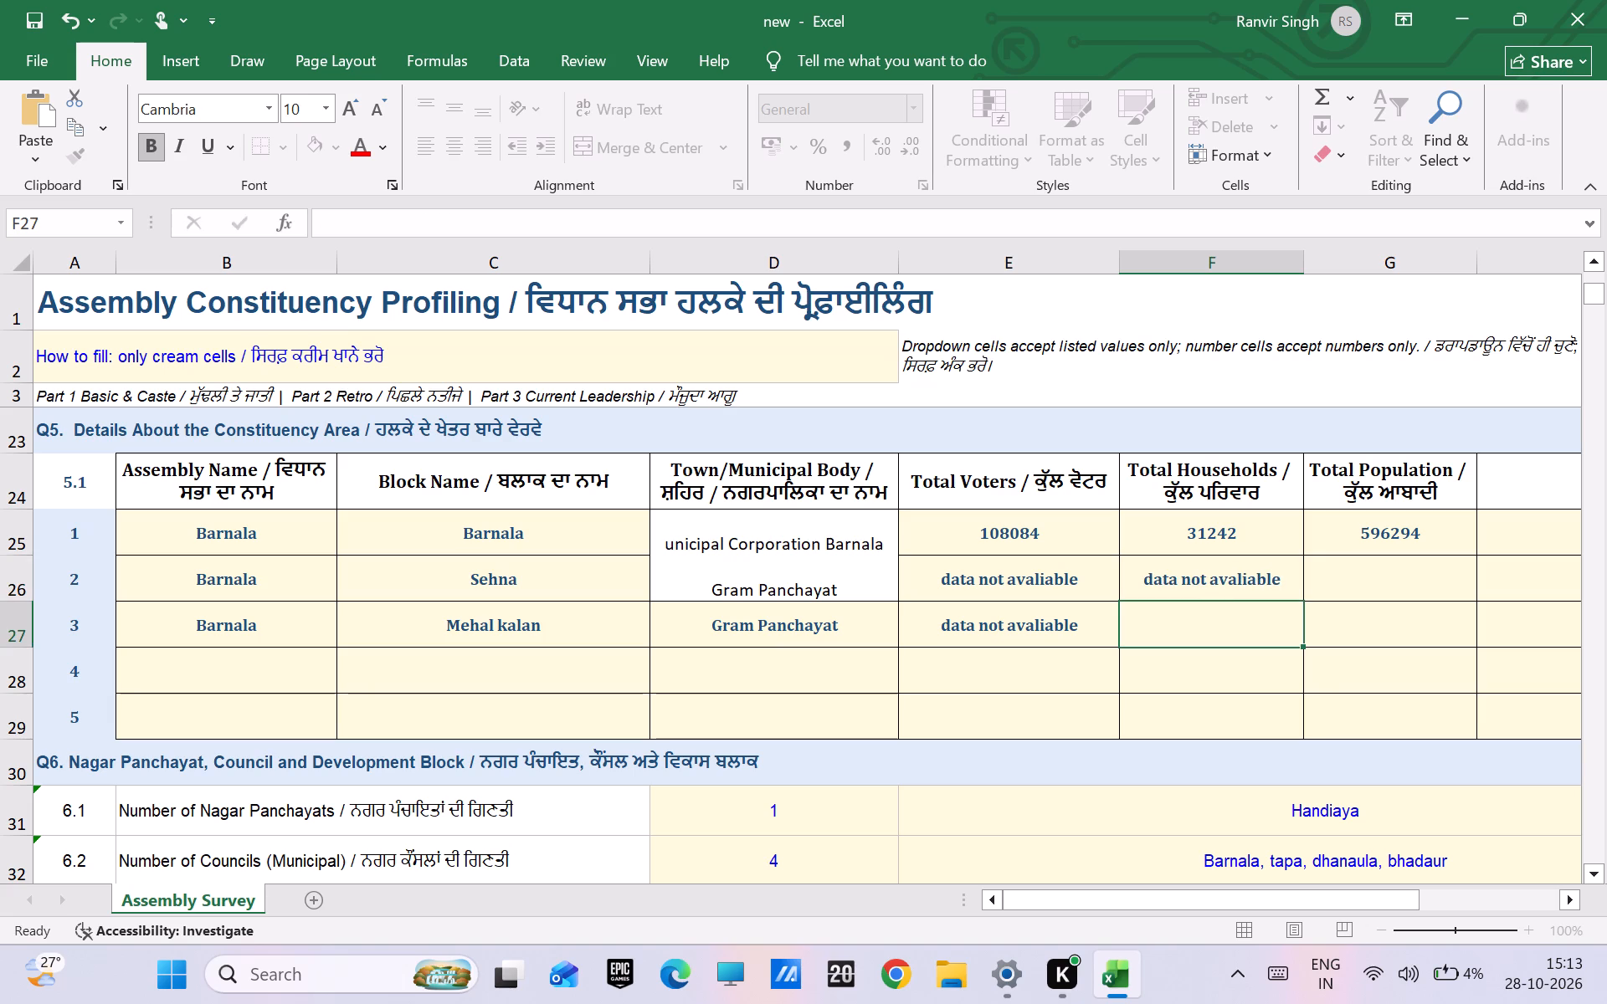
key("d")
Enter "data not avaliable" as the total population for the Sehna and Mehal kalan blocks.
left_click(1381, 587)
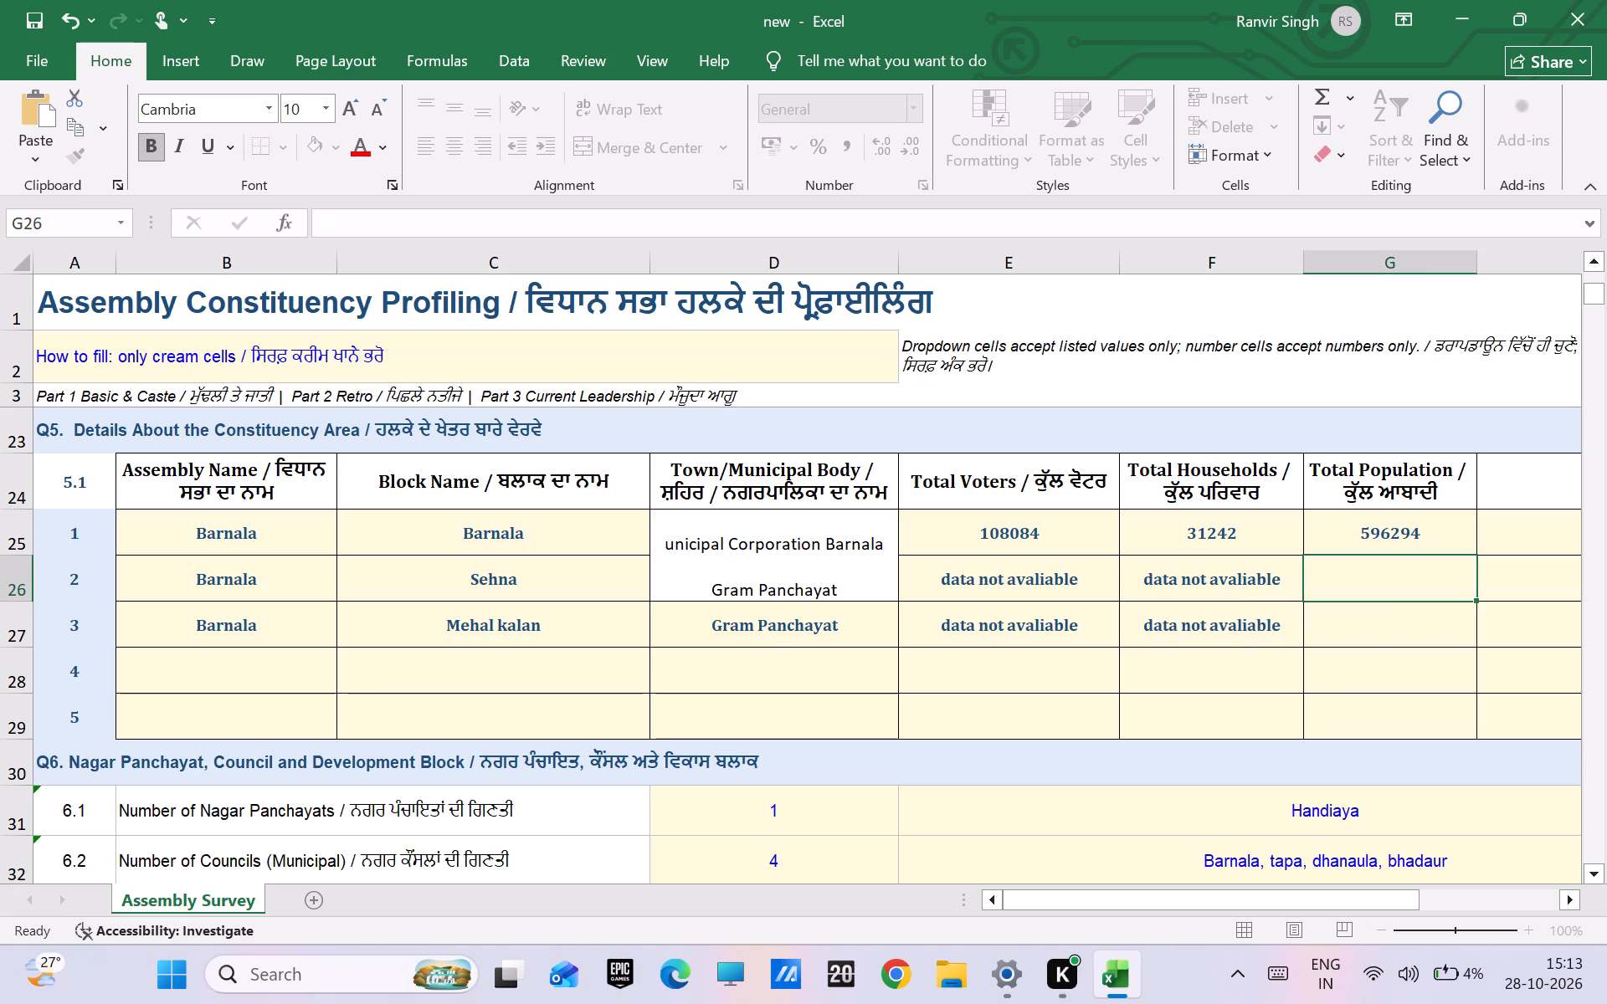
type("data not avaliable")
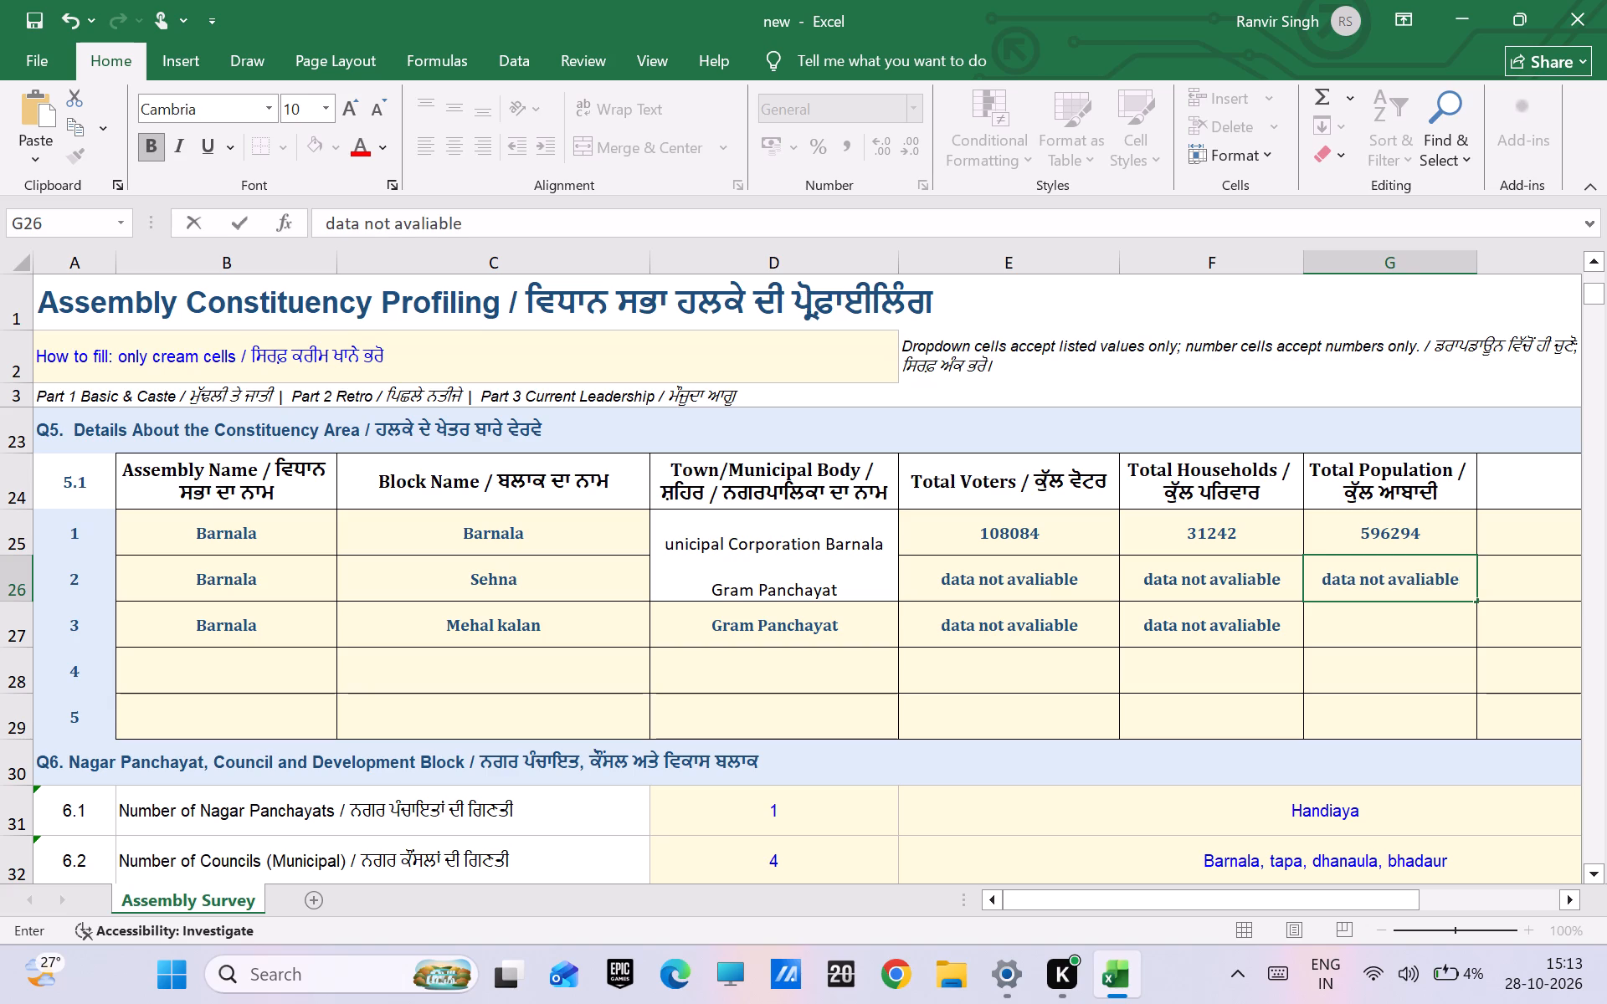
left_click(1391, 625)
type("da")
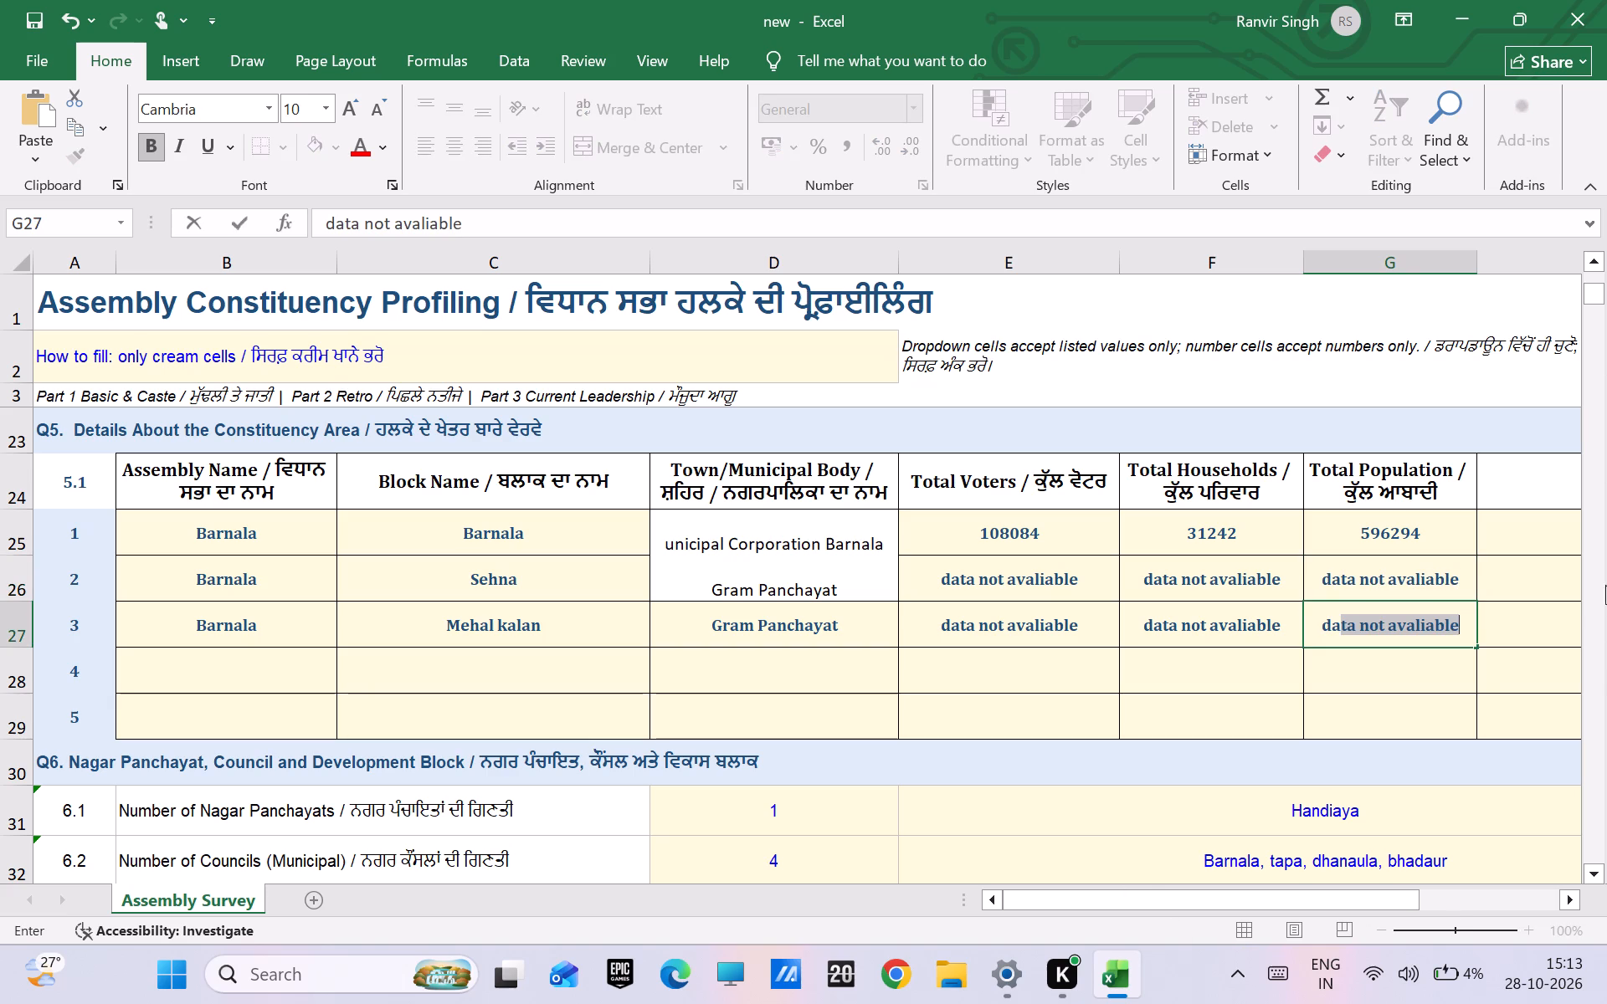
left_click(1596, 301)
left_click_drag(1596, 301, 1596, 305)
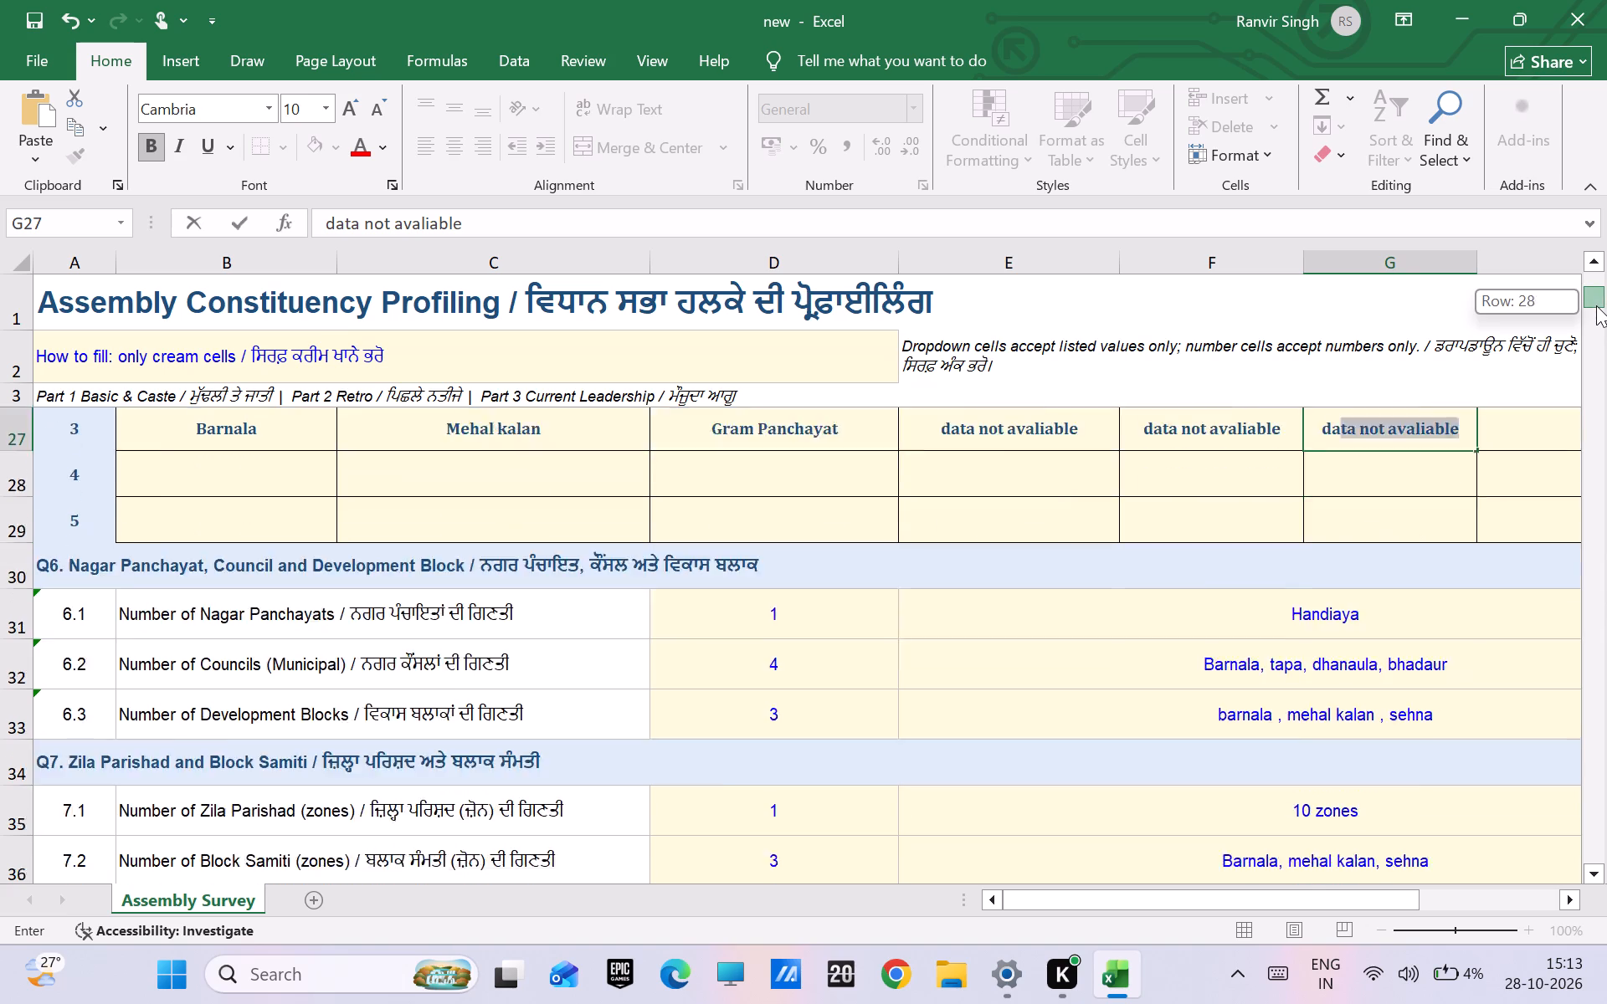
Go to the 1B Caste details section heading in the survey sheet.
left_click_drag(1596, 305, 1596, 310)
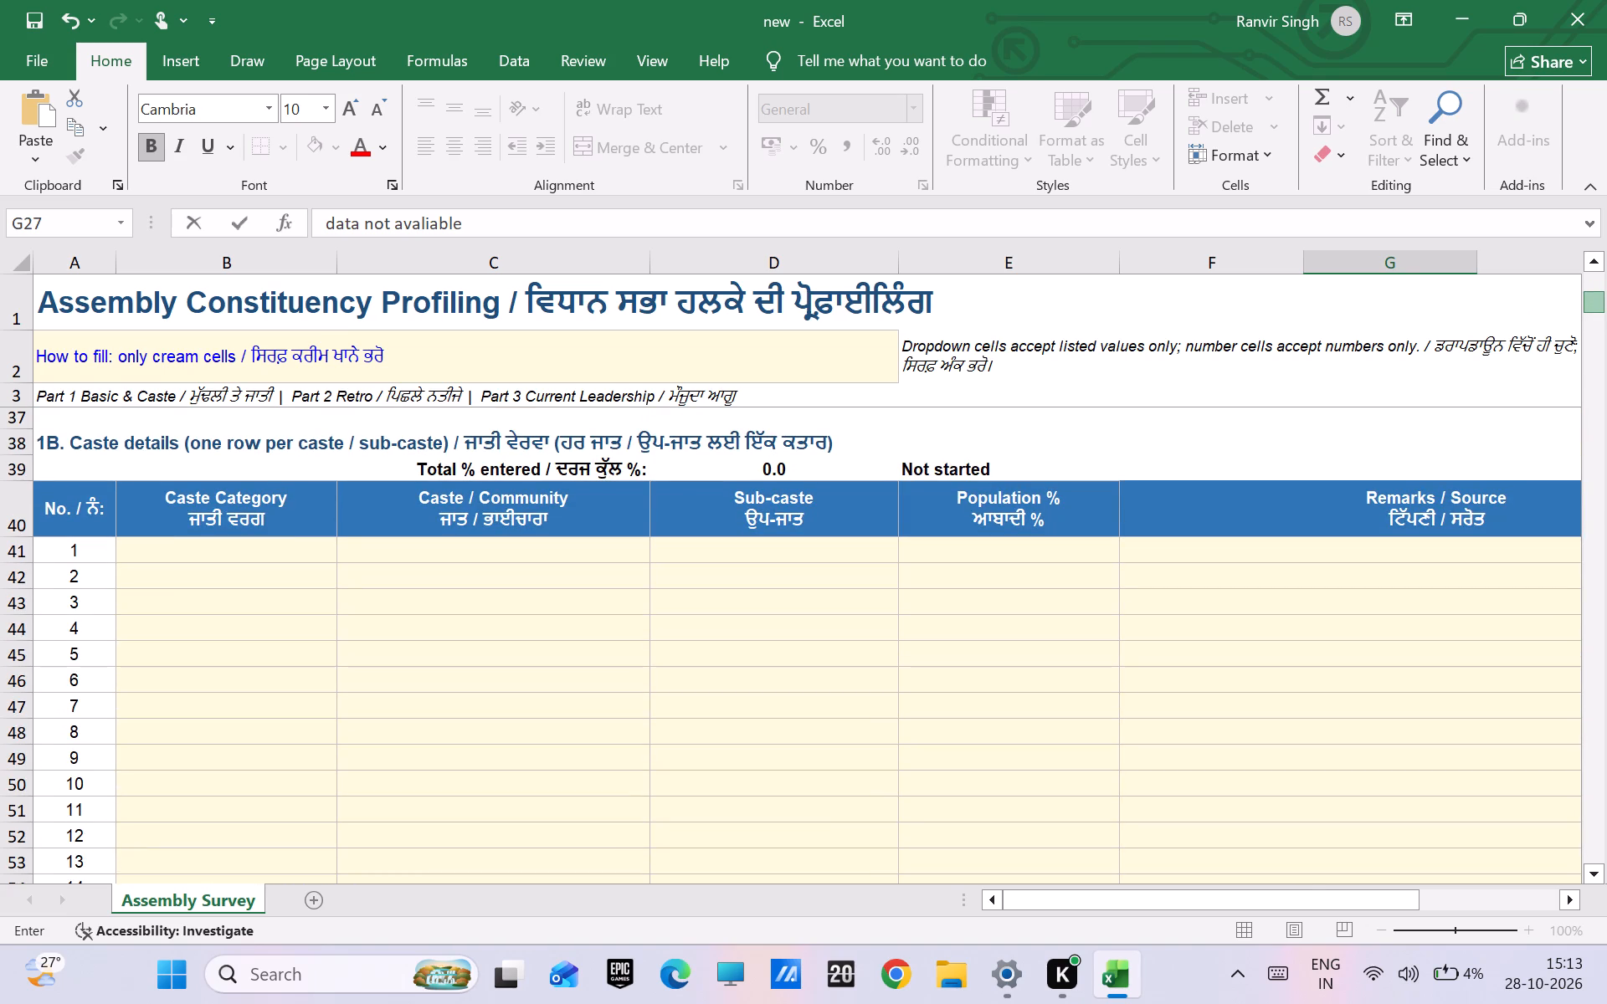
left_click_drag(76, 454, 102, 458)
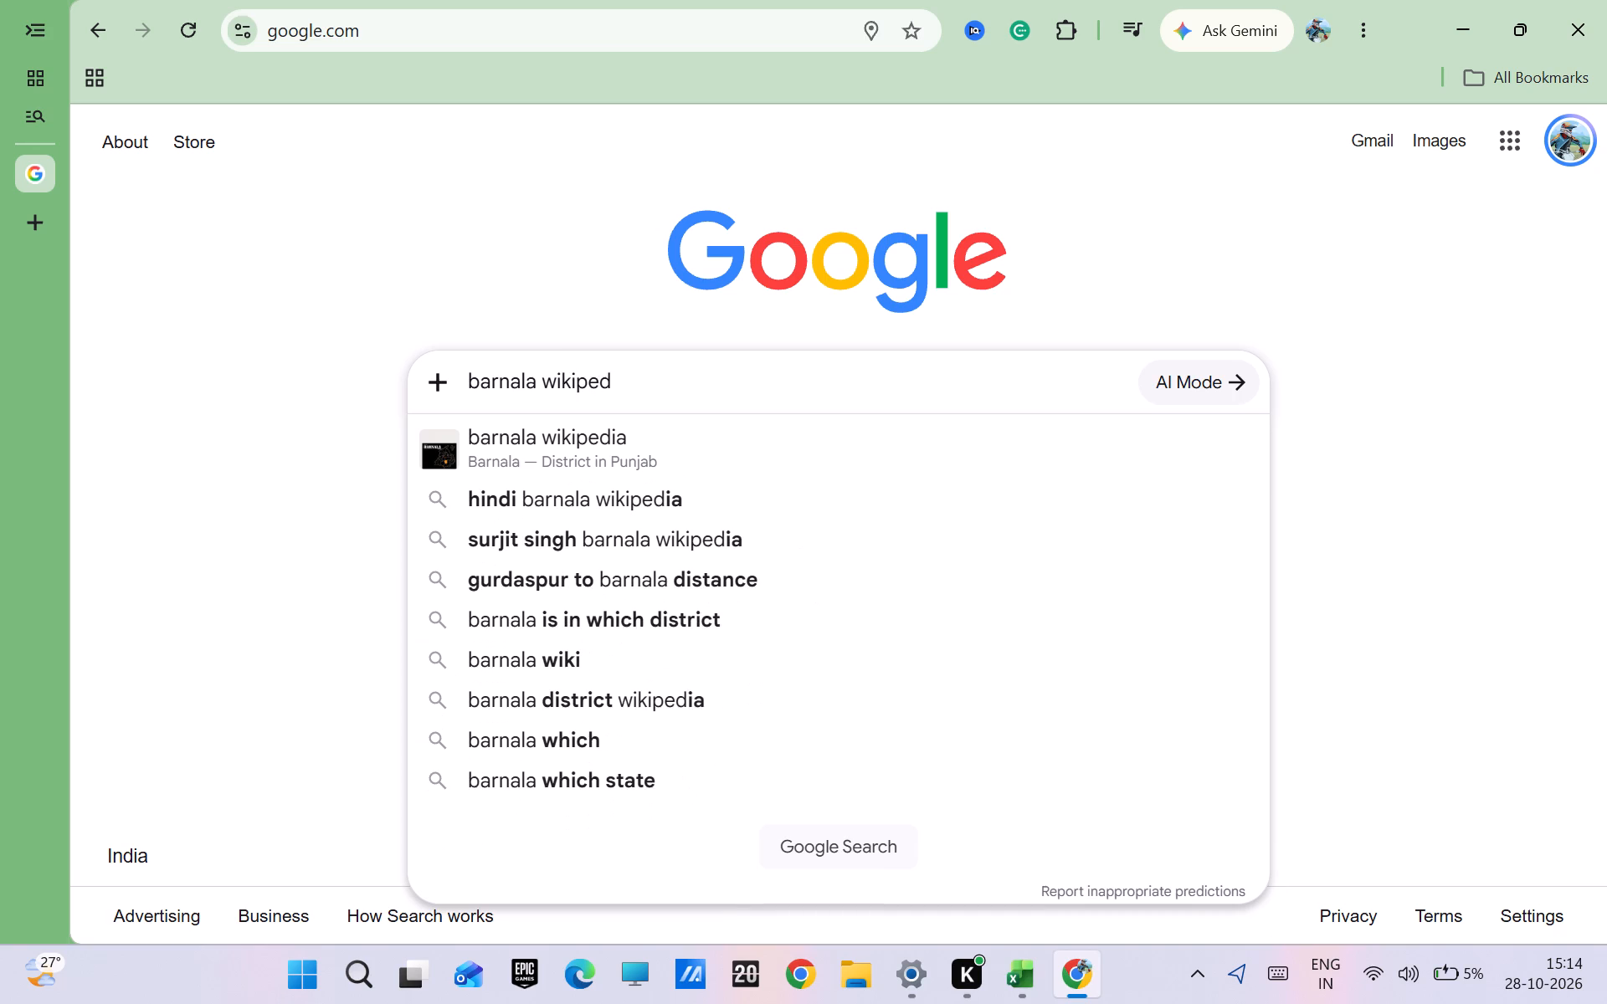
key("Down")
key("Return")
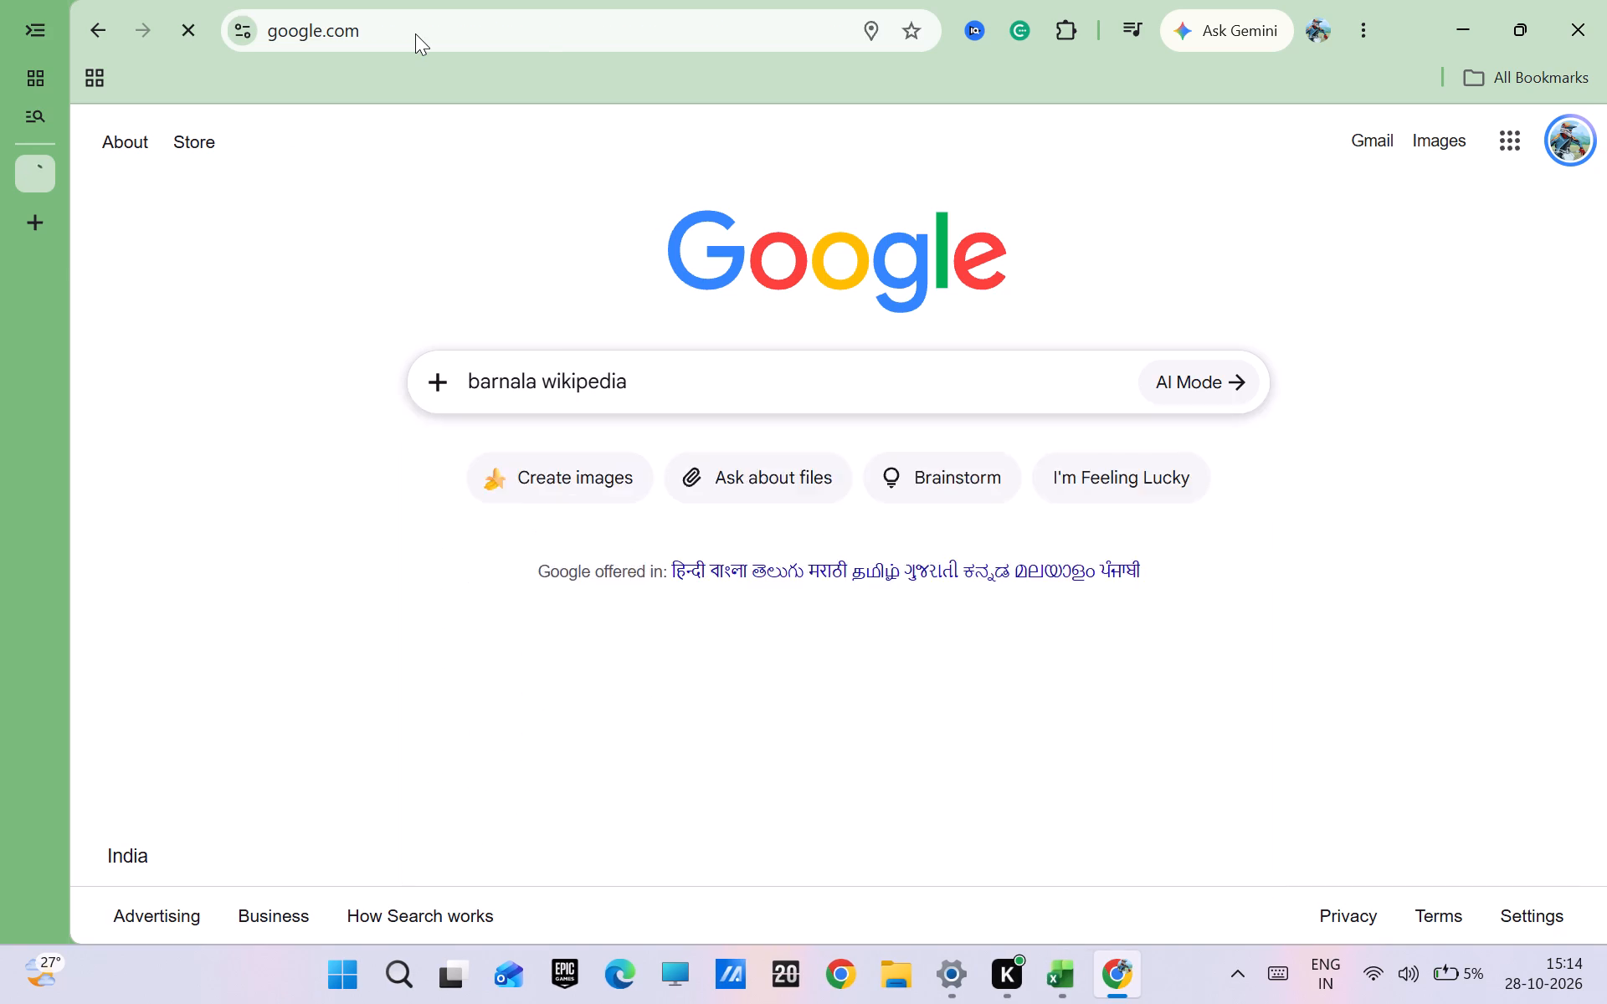
left_click(328, 371)
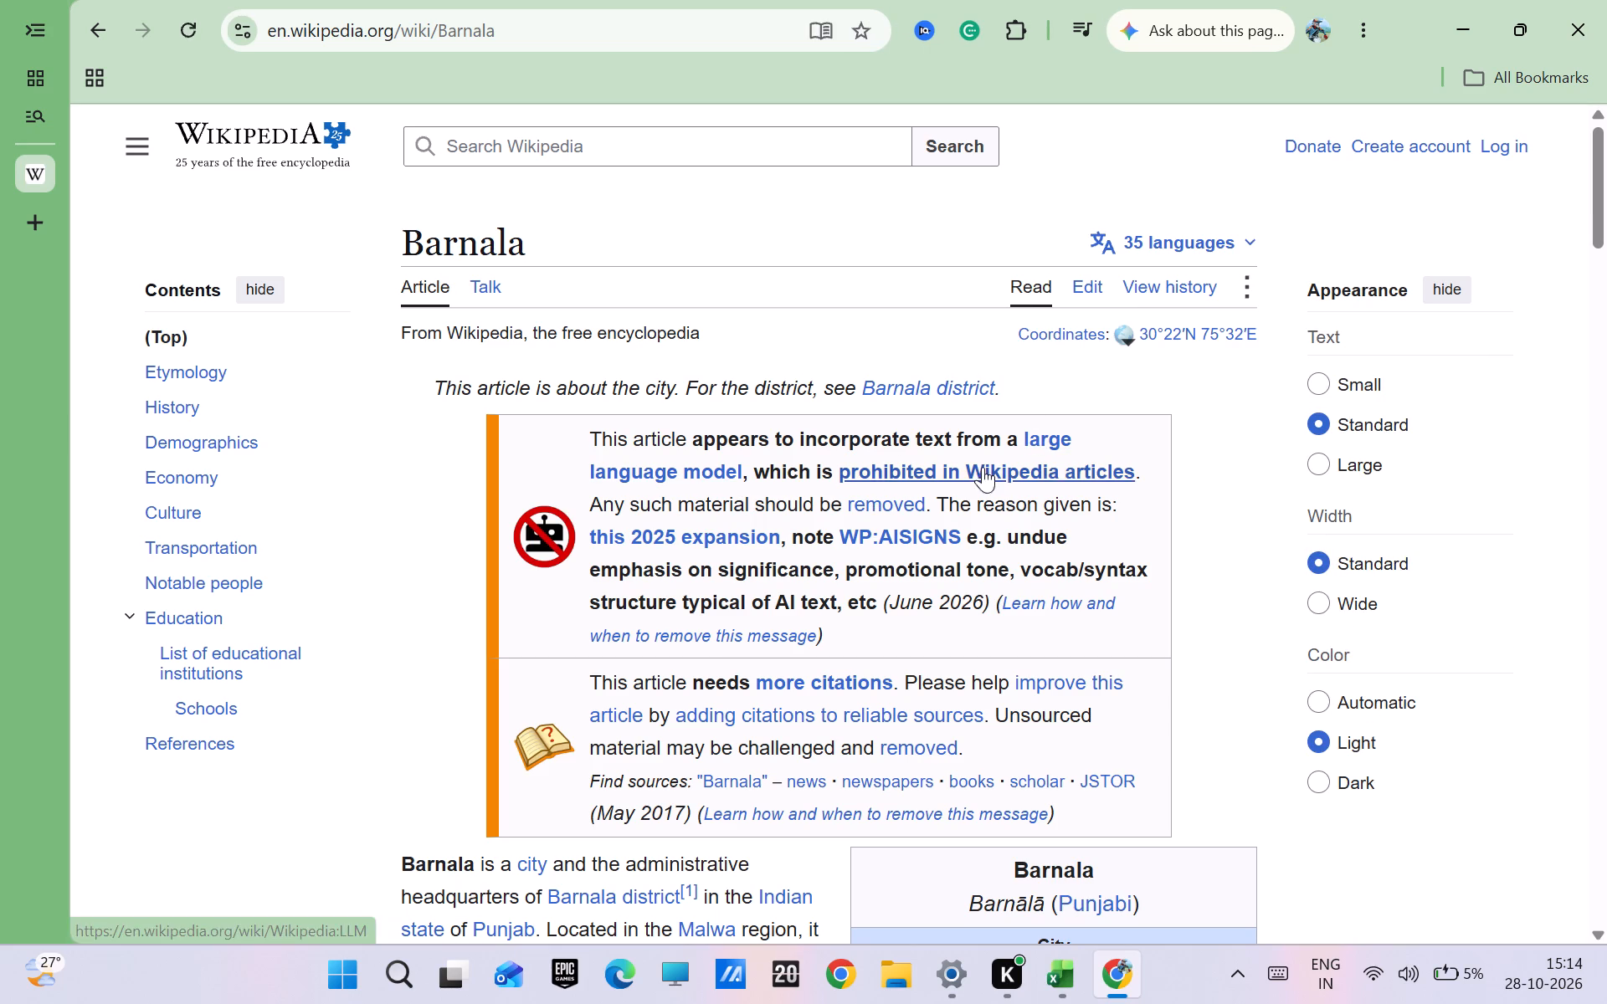
Examine the Barnala article, including its demographics section and population figures, for data on caste composition.
left_click_drag(1606, 188, 1606, 254)
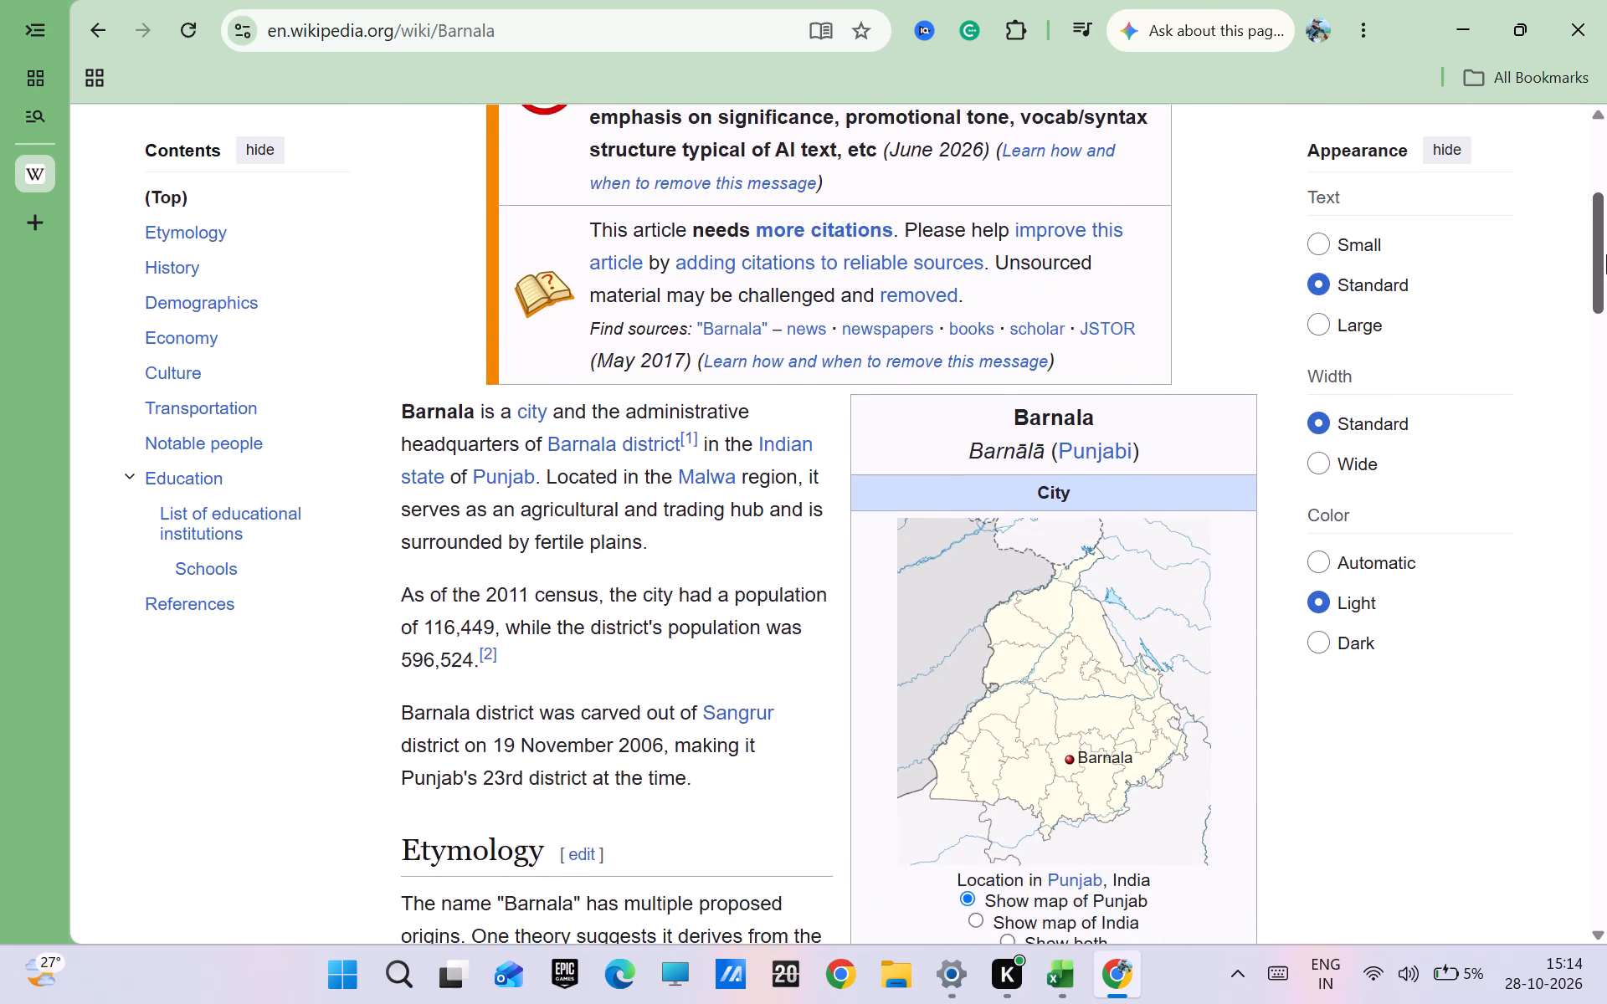
left_click_drag(1606, 254, 1606, 354)
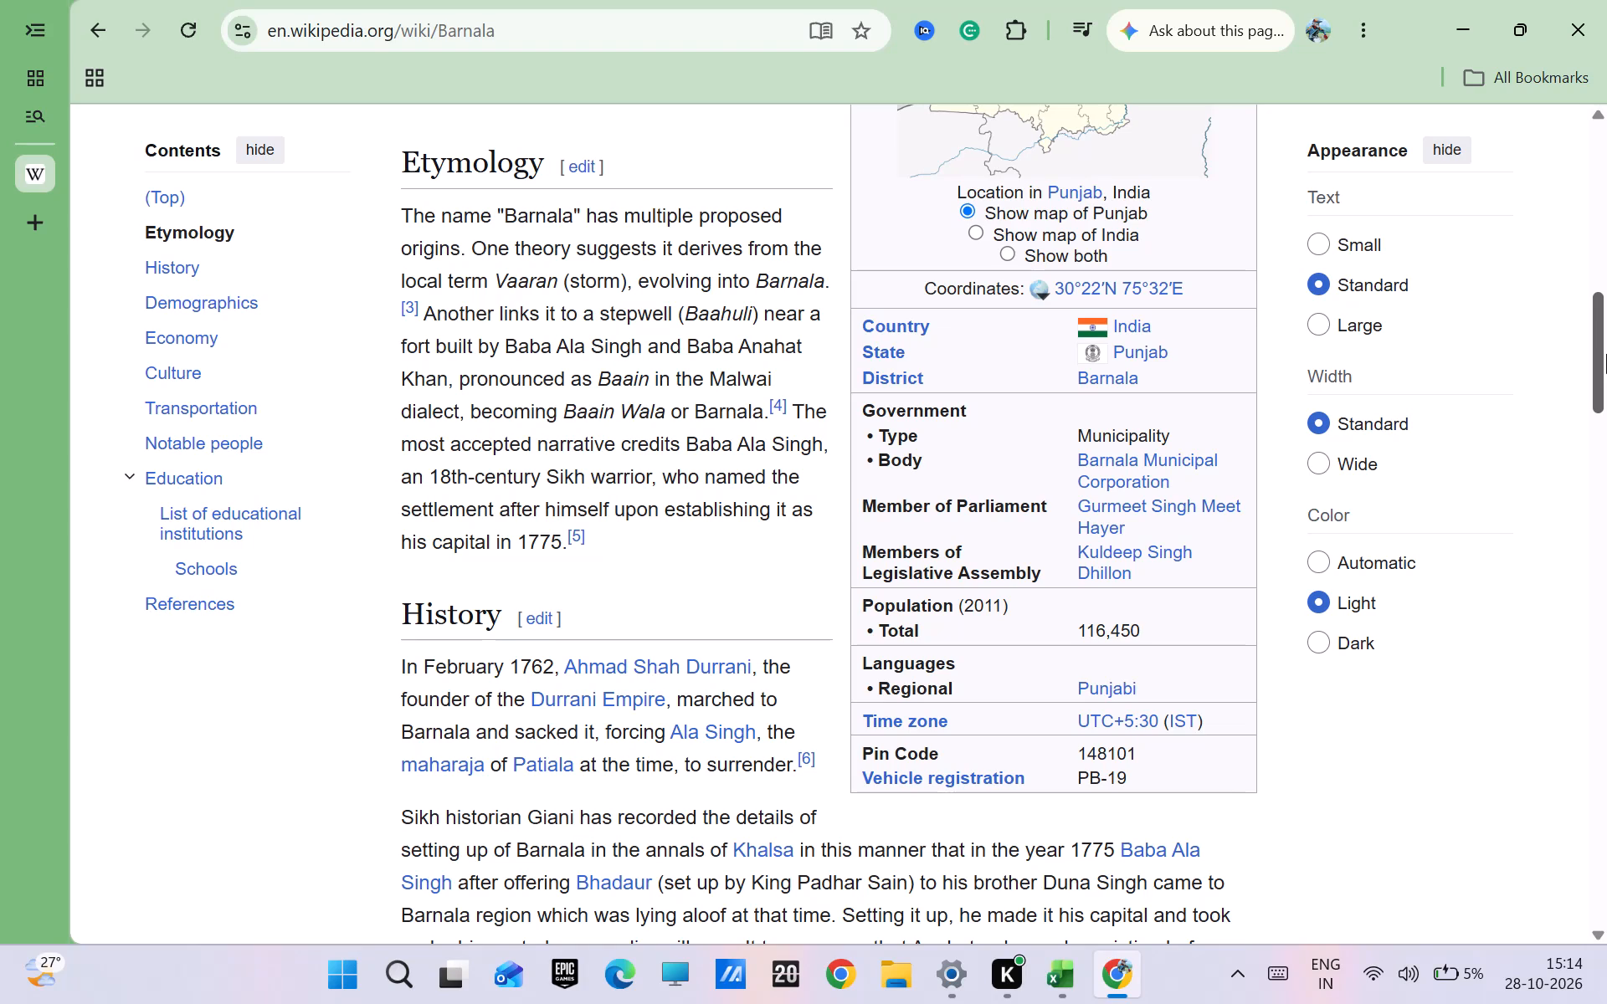
left_click_drag(1606, 354, 1606, 367)
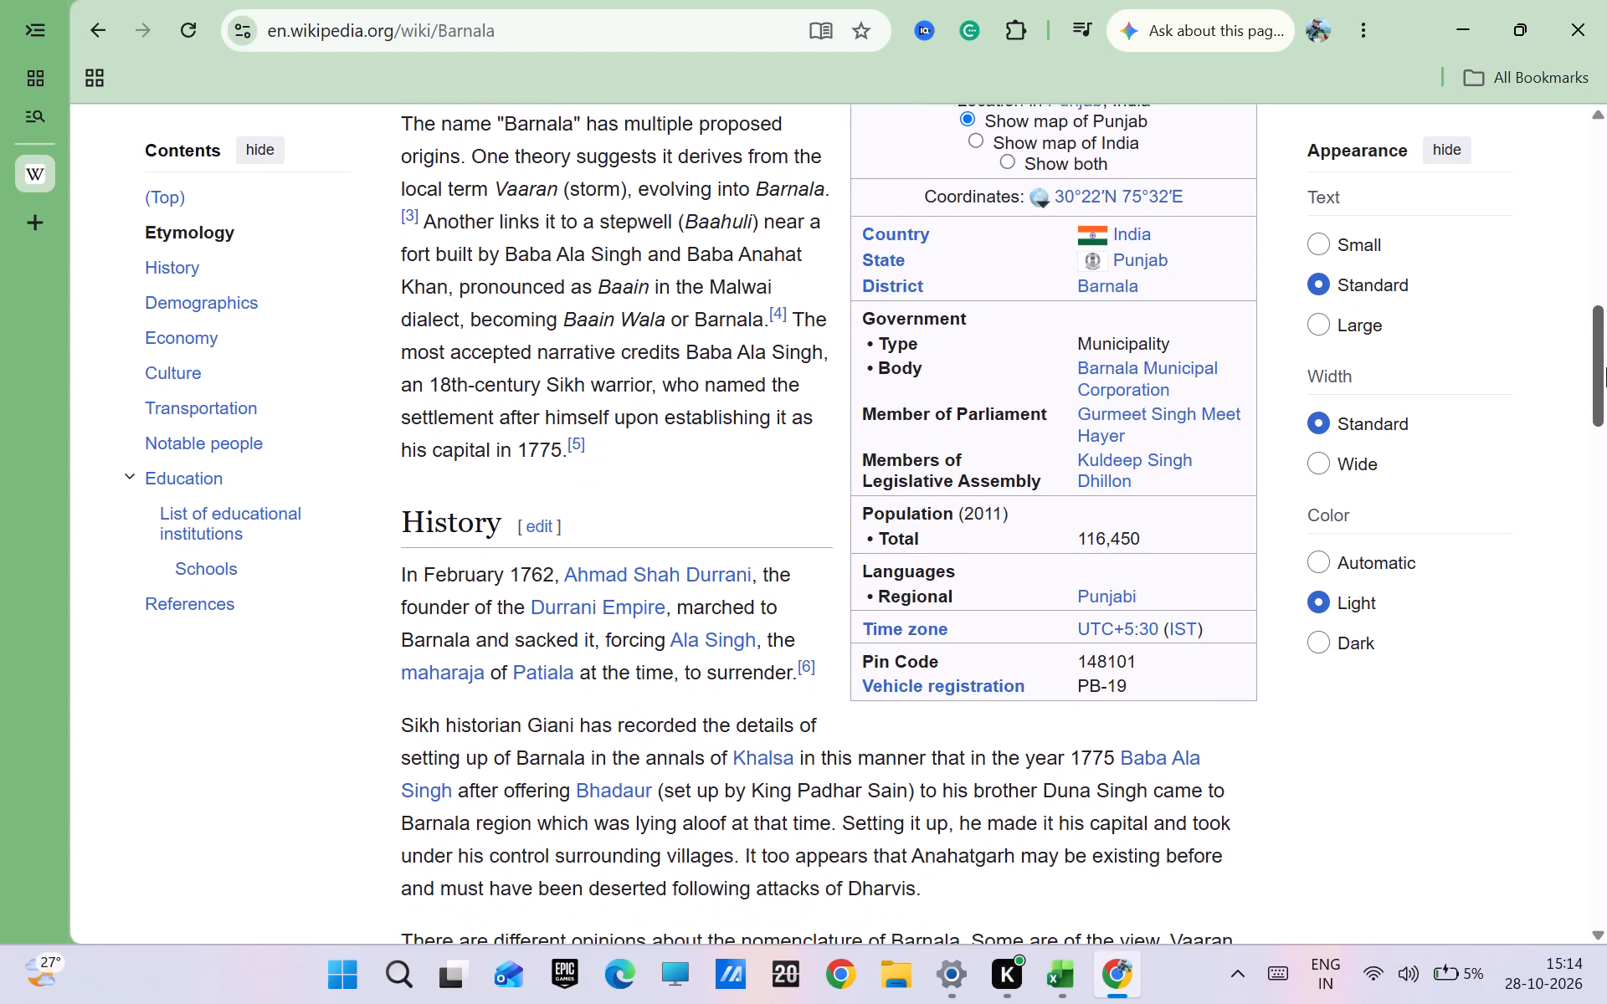
left_click_drag(1606, 367, 1606, 390)
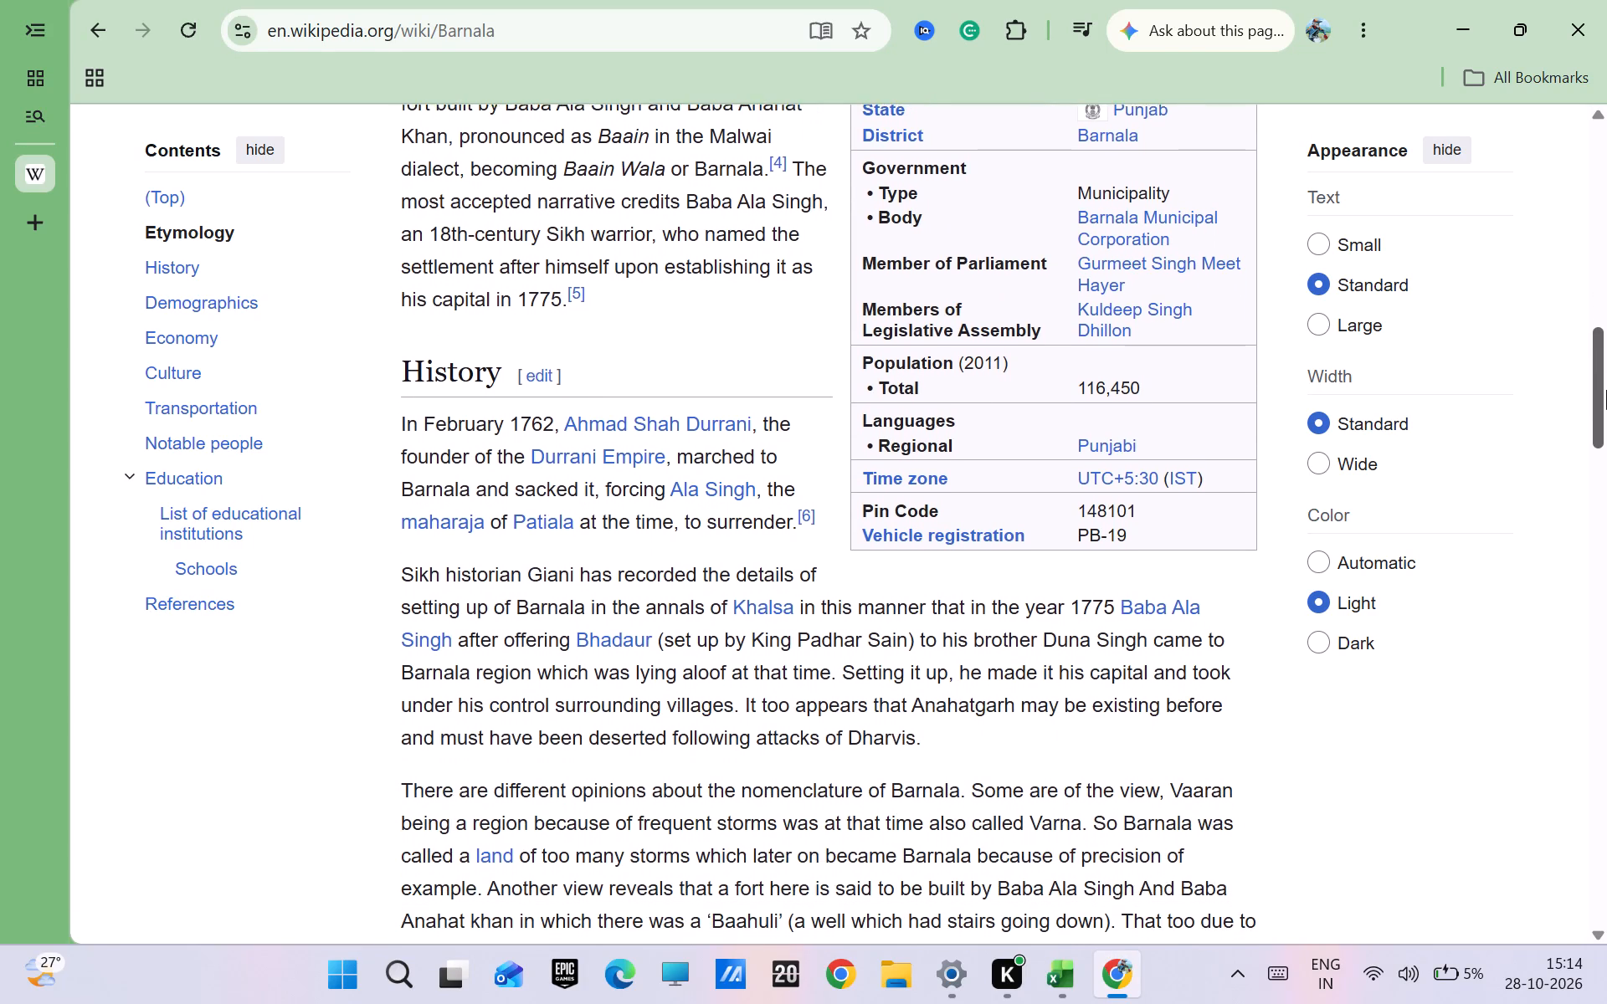
left_click_drag(1606, 390, 1606, 399)
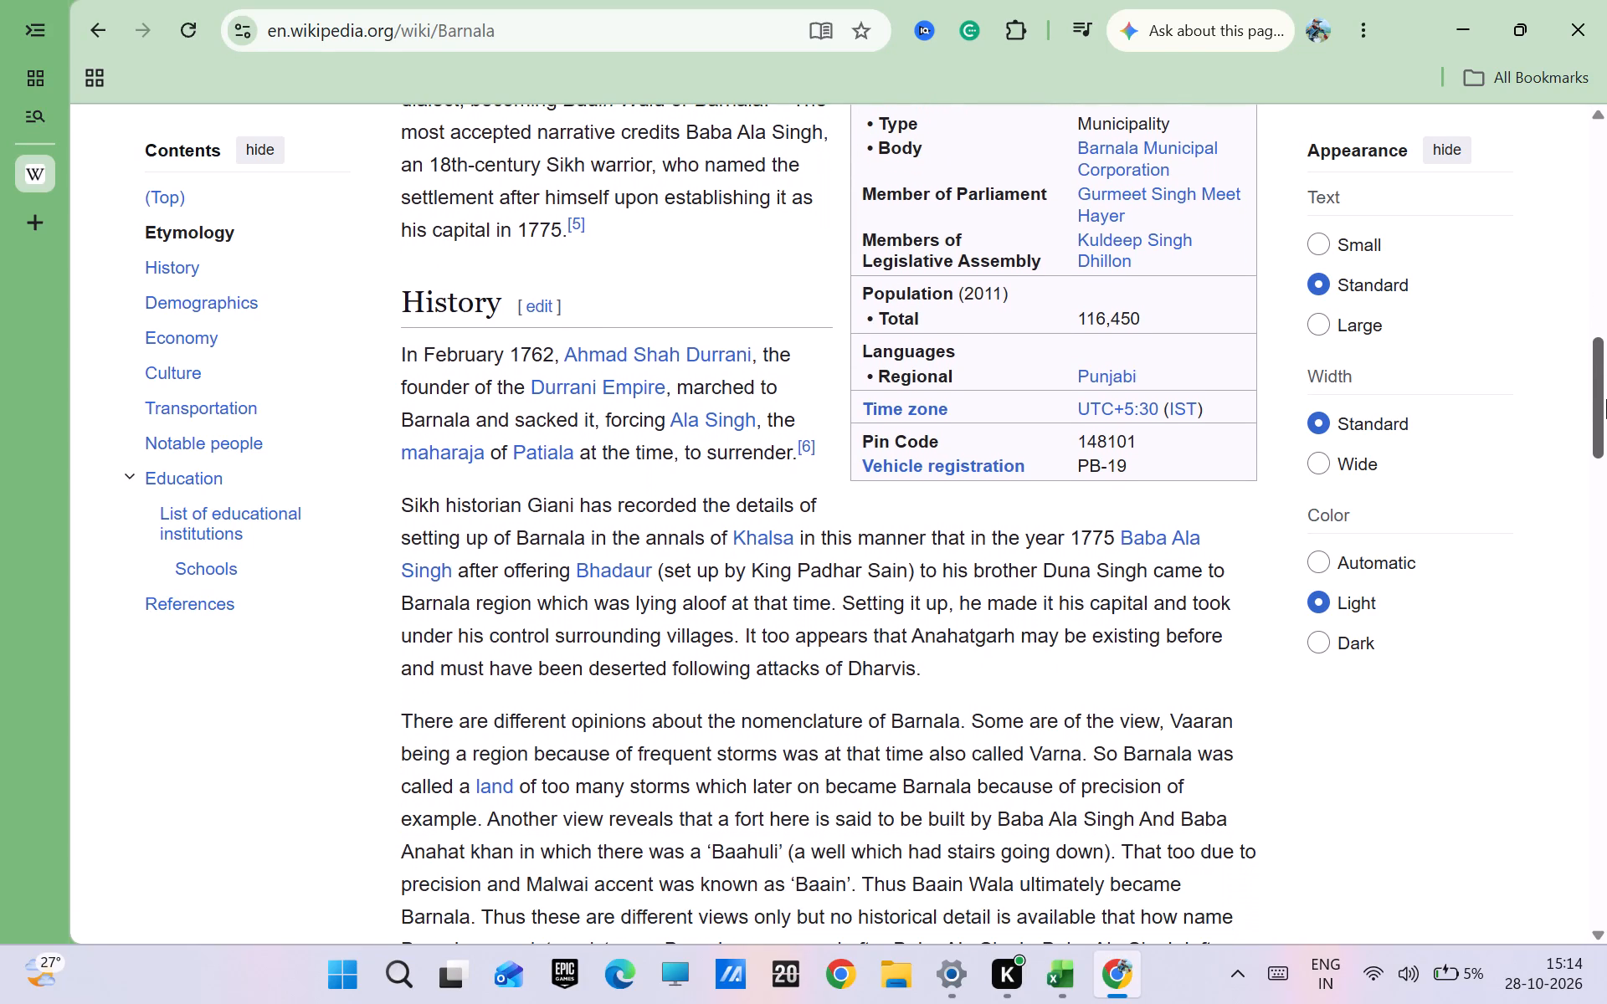
left_click_drag(1606, 399, 1606, 411)
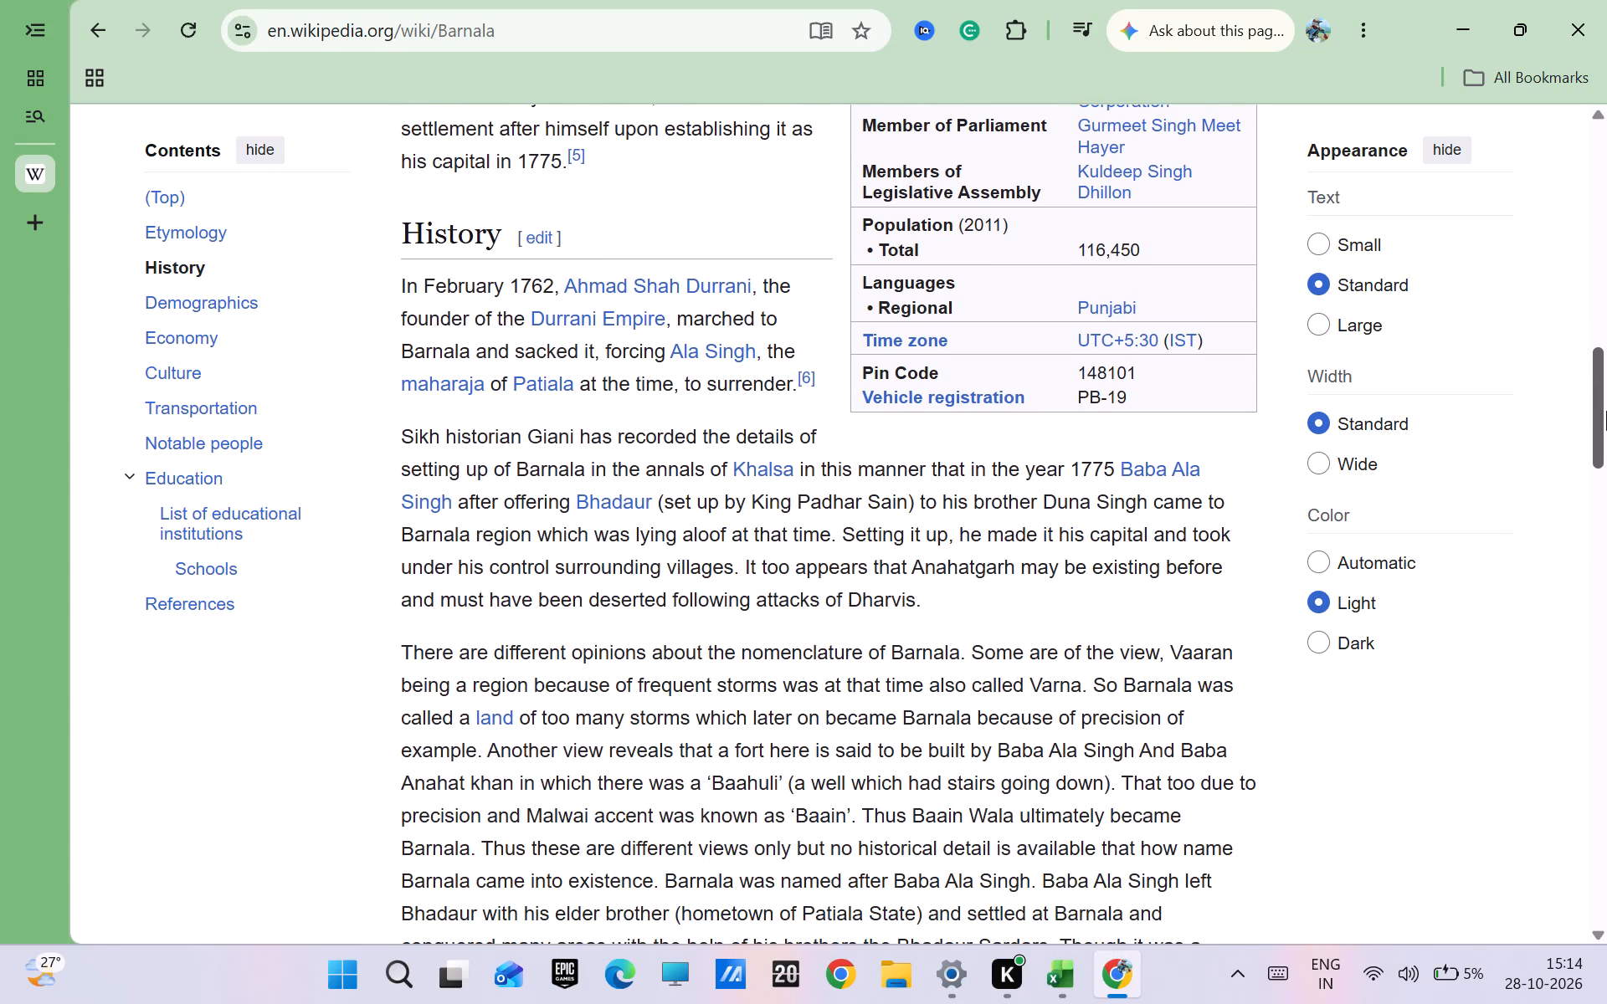
left_click_drag(1606, 411, 1606, 421)
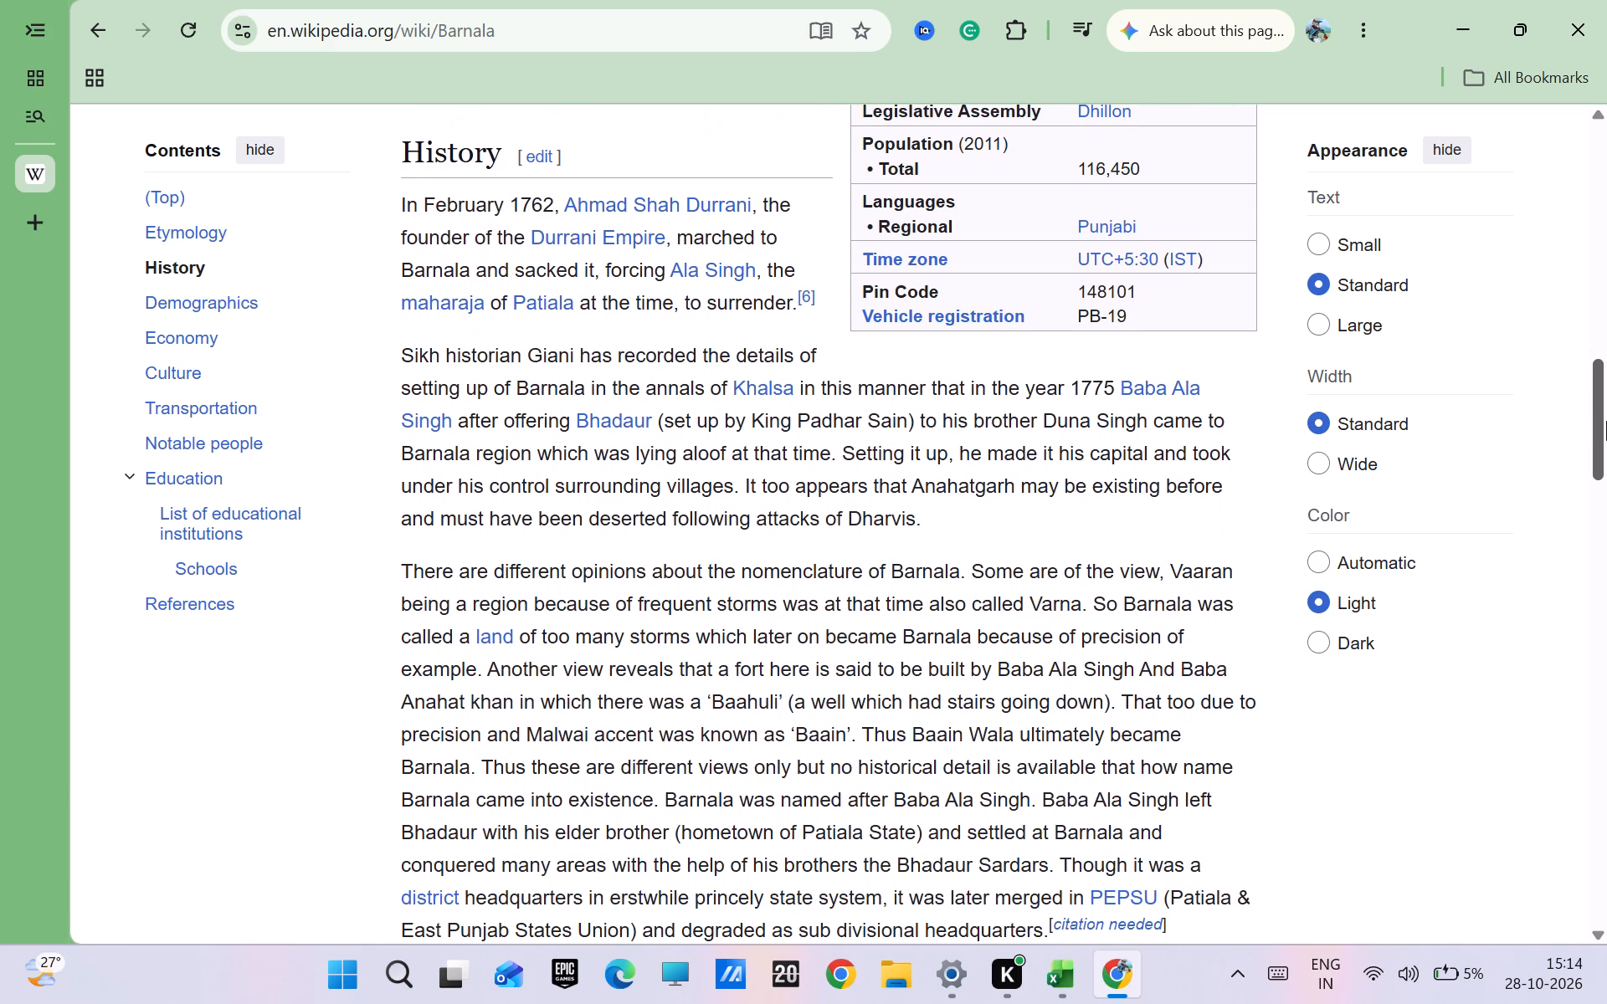
left_click_drag(1606, 421, 1604, 528)
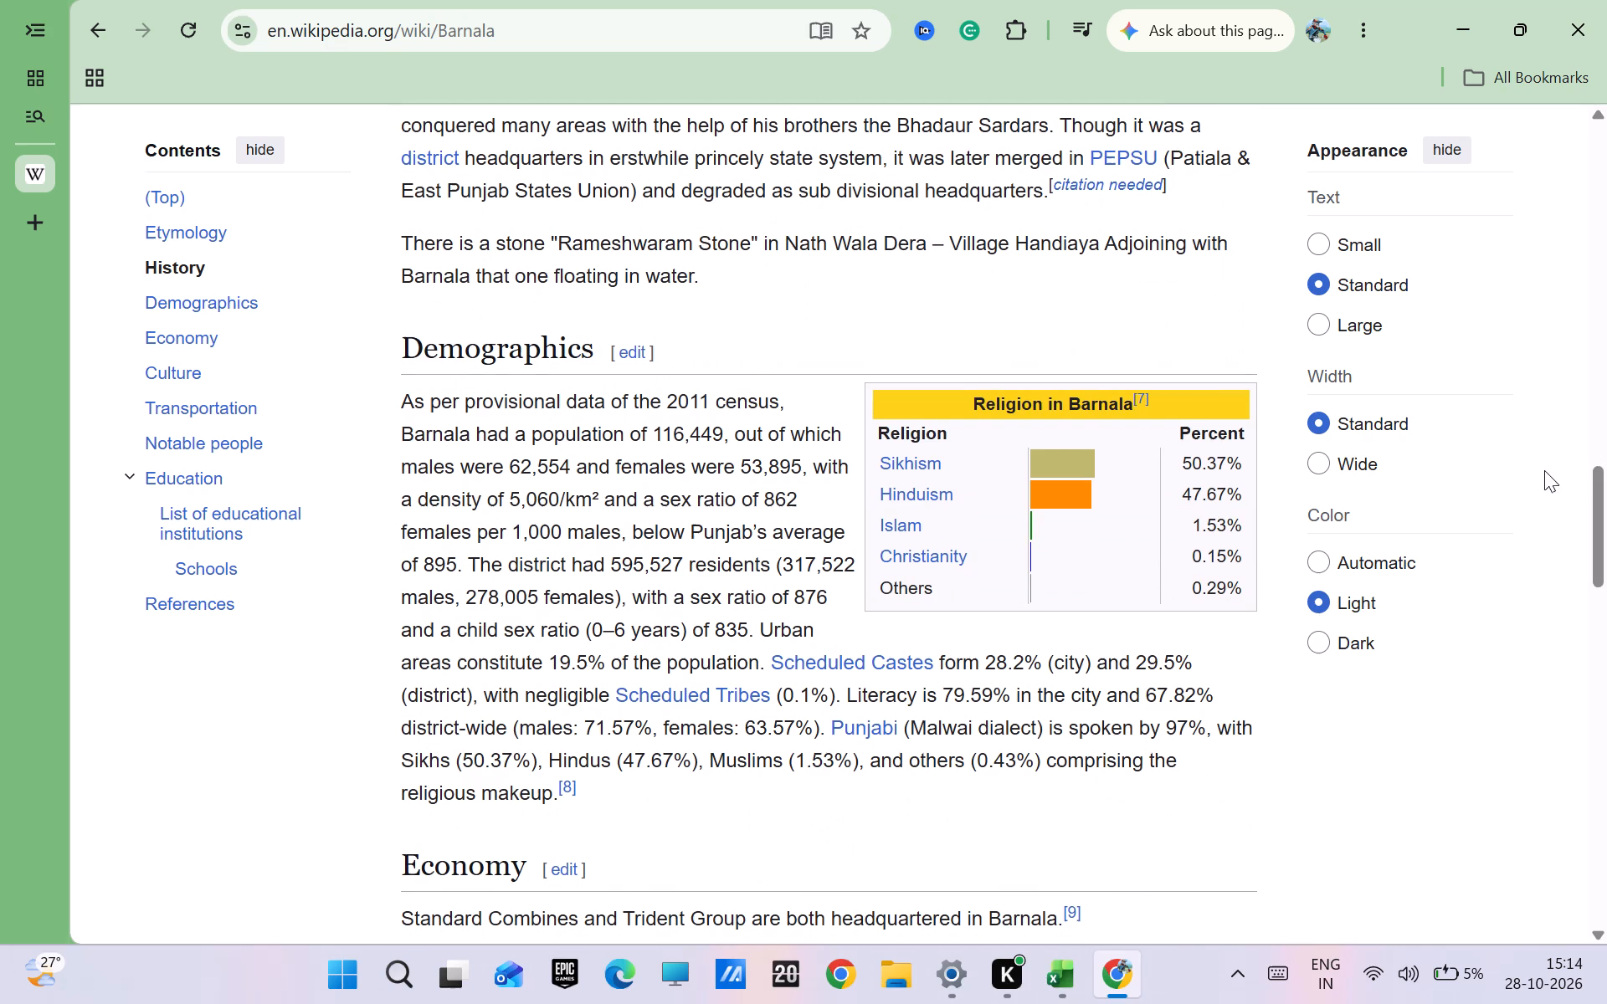
left_click_drag(1589, 521, 1598, 654)
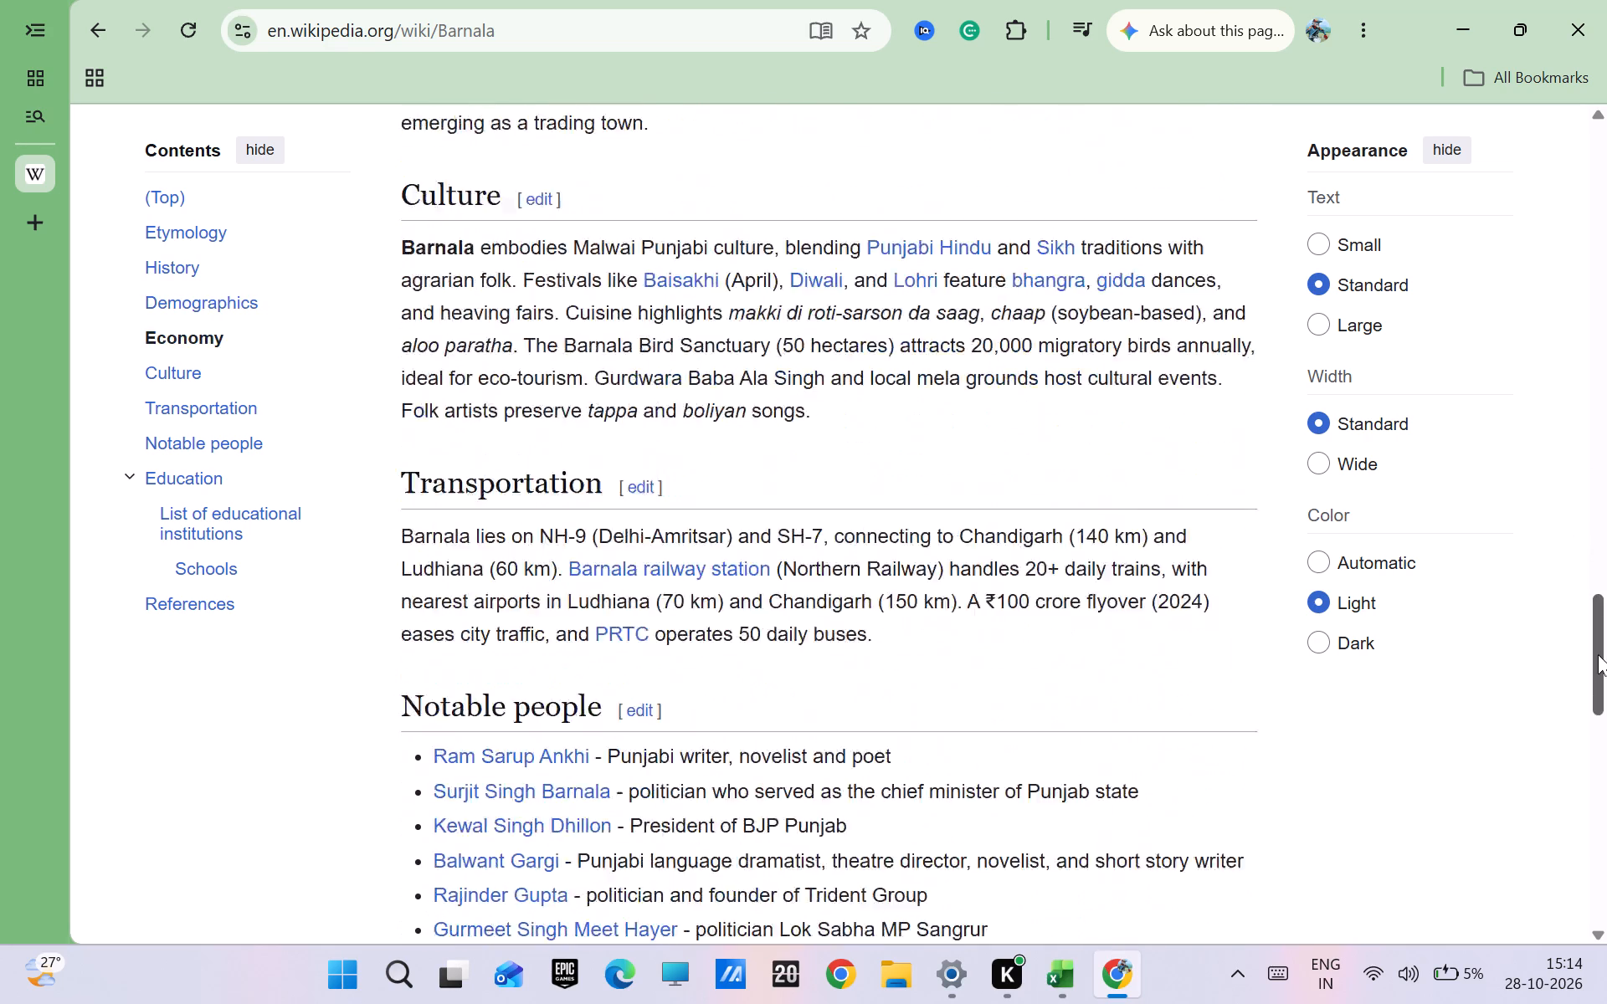
left_click_drag(1598, 654, 1596, 750)
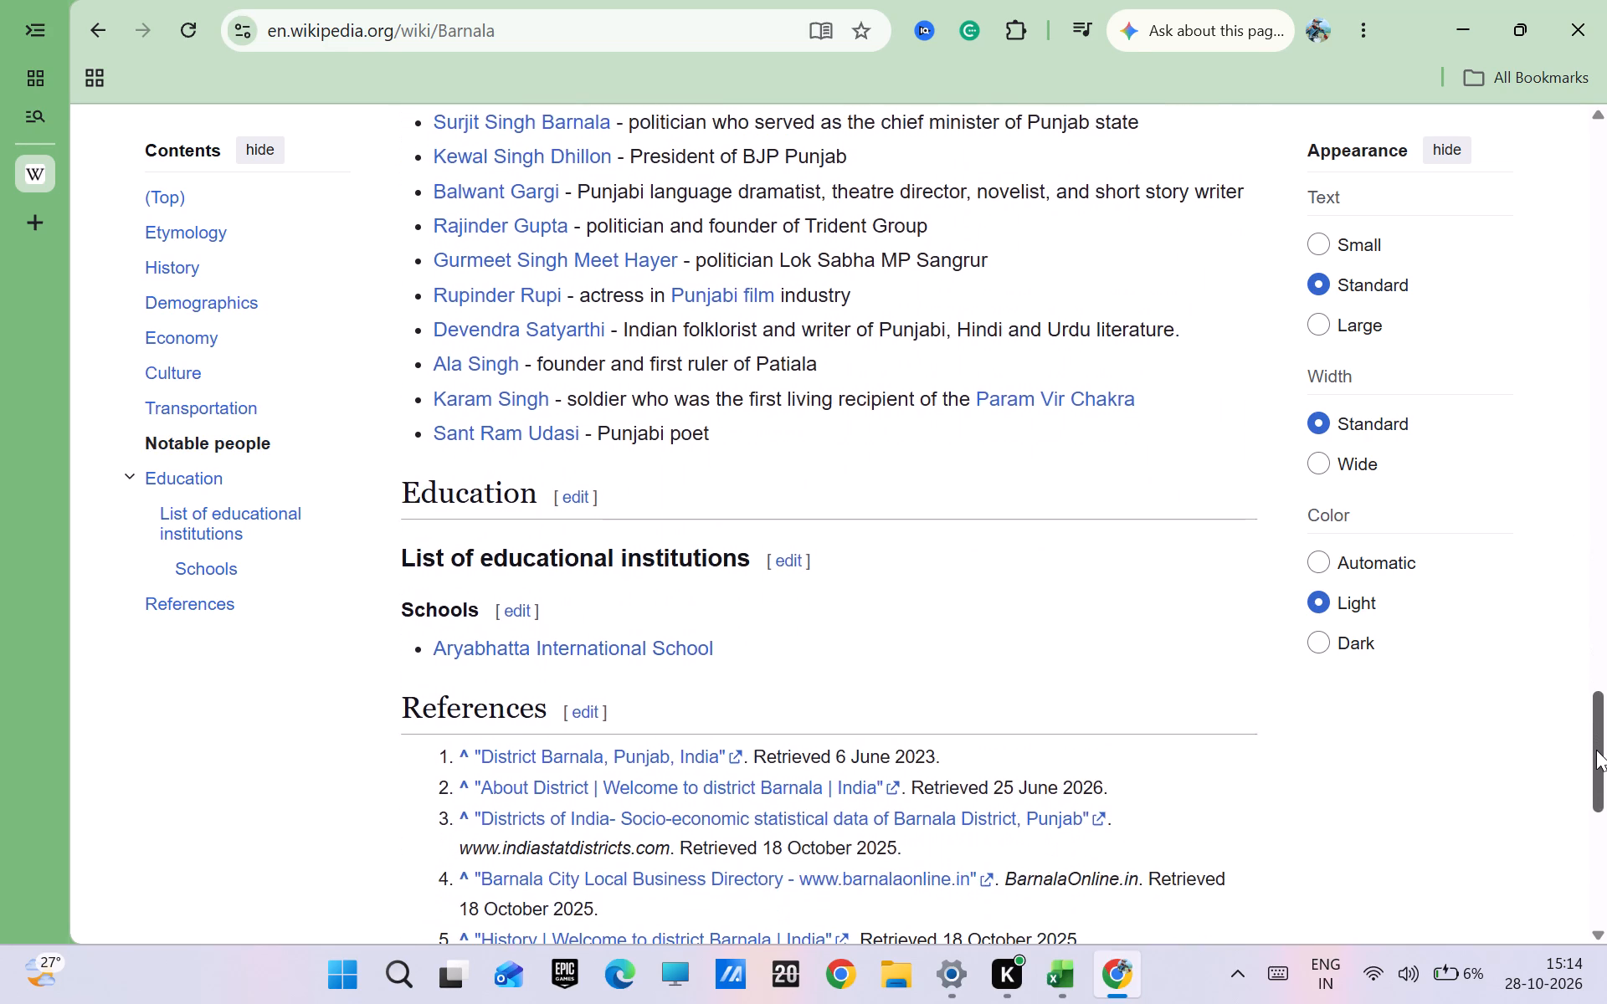
left_click_drag(1596, 750, 1589, 740)
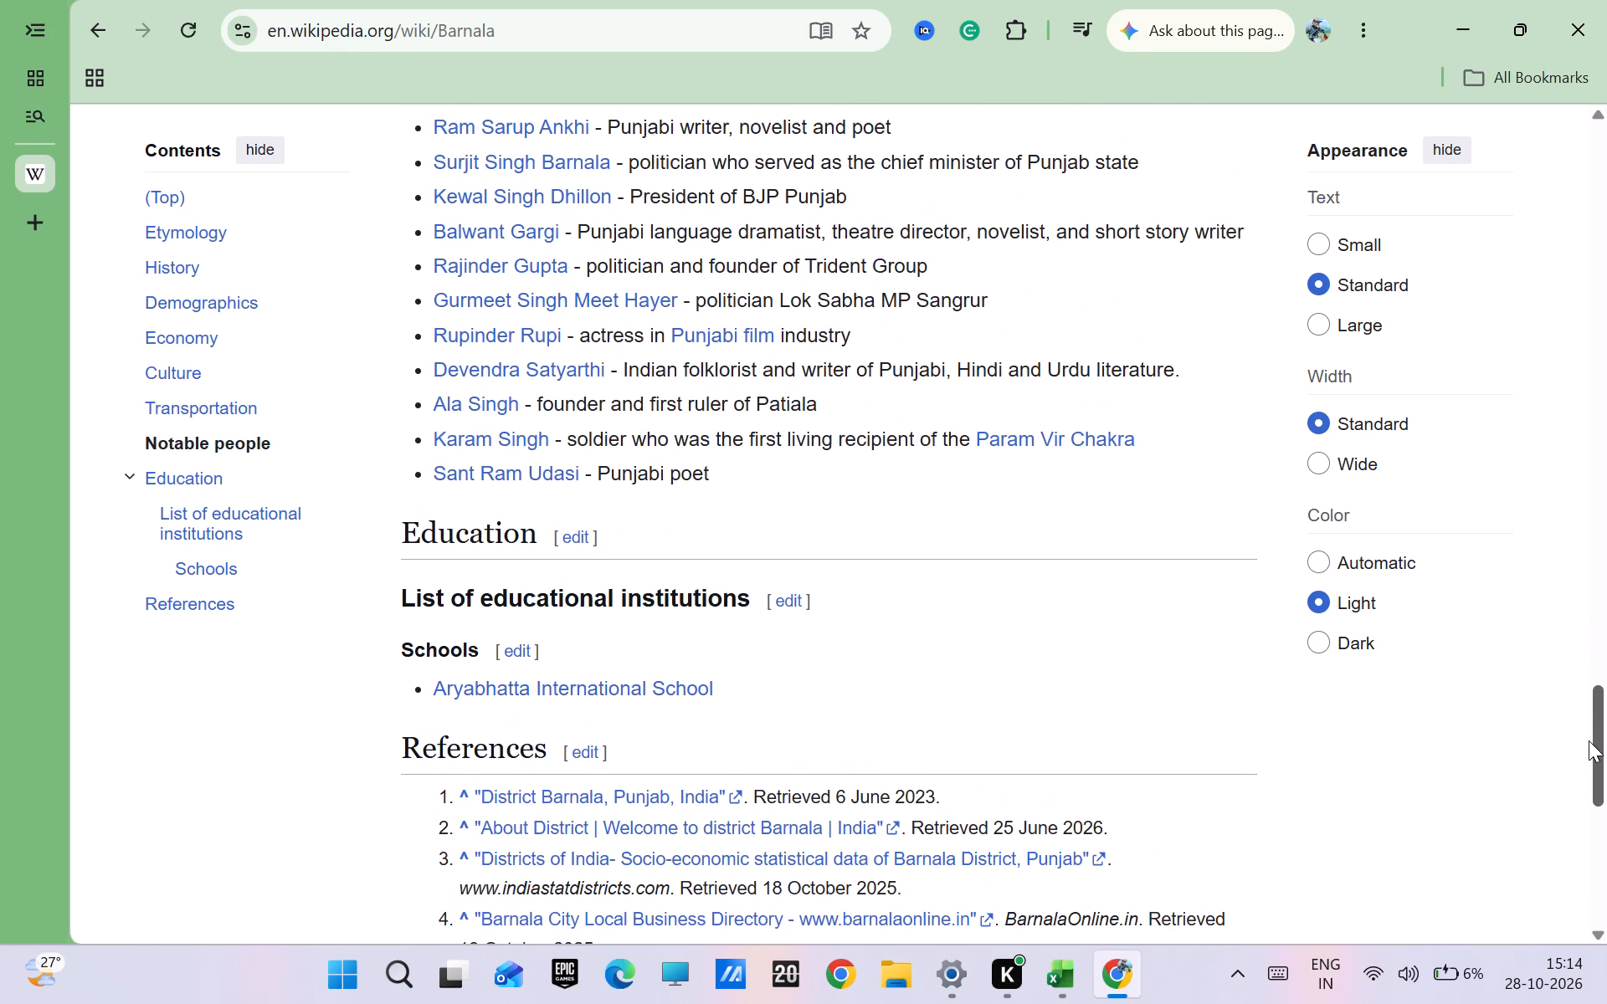
left_click_drag(1589, 740, 1588, 705)
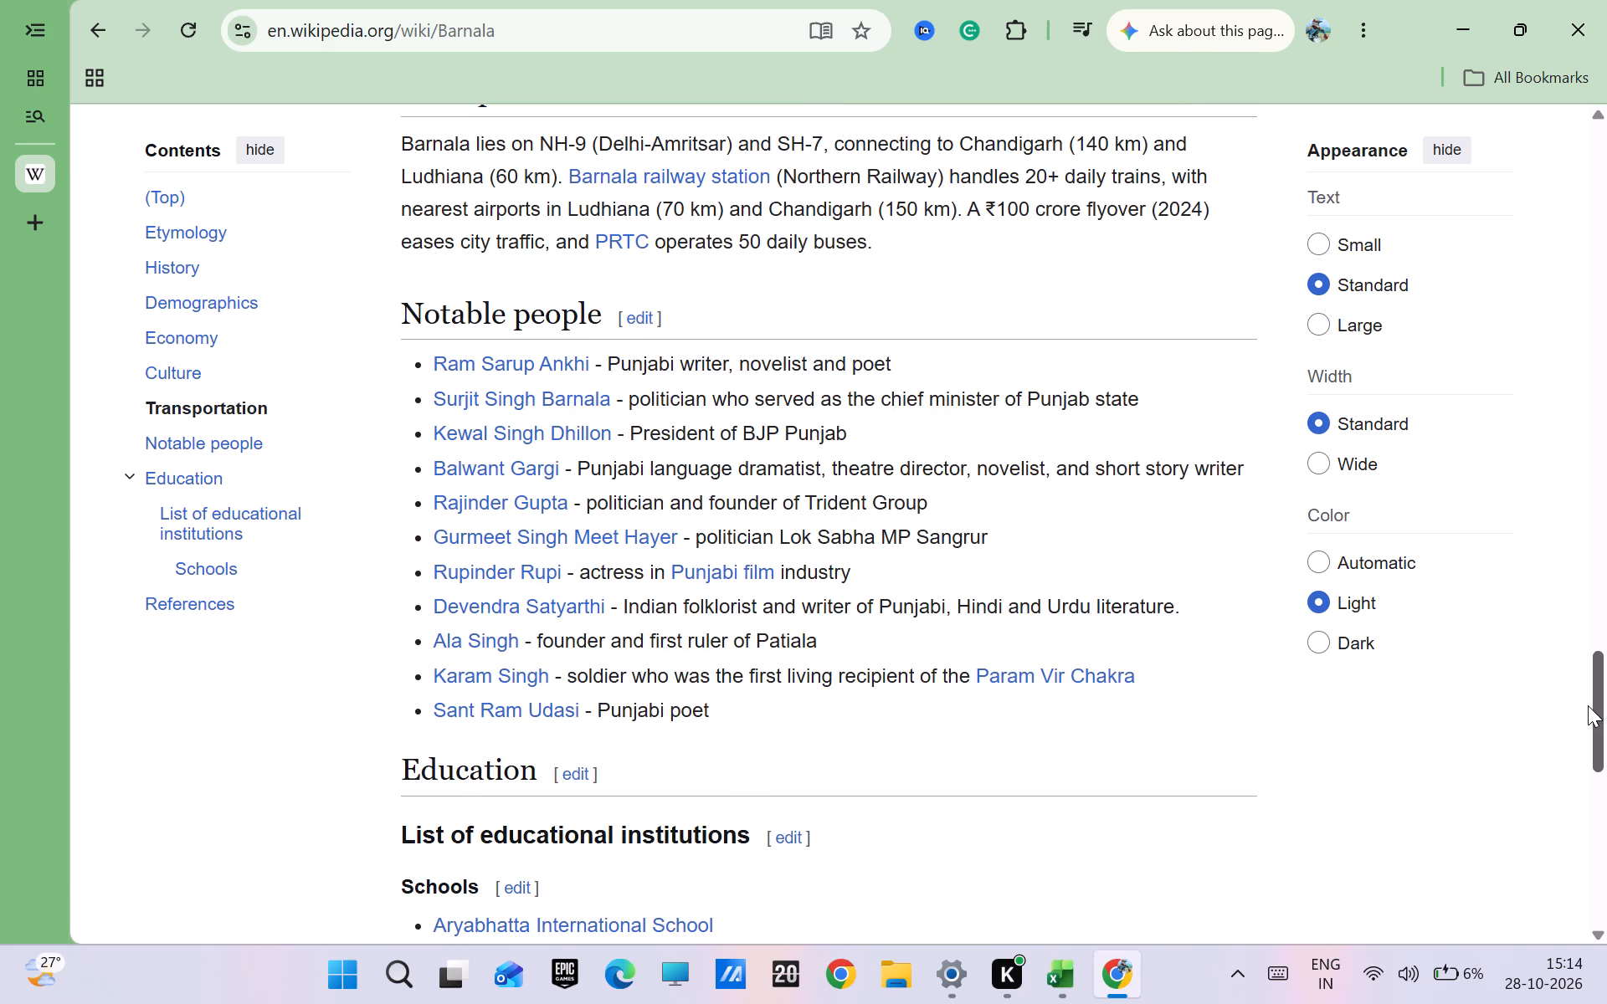
left_click_drag(1588, 705, 1578, 414)
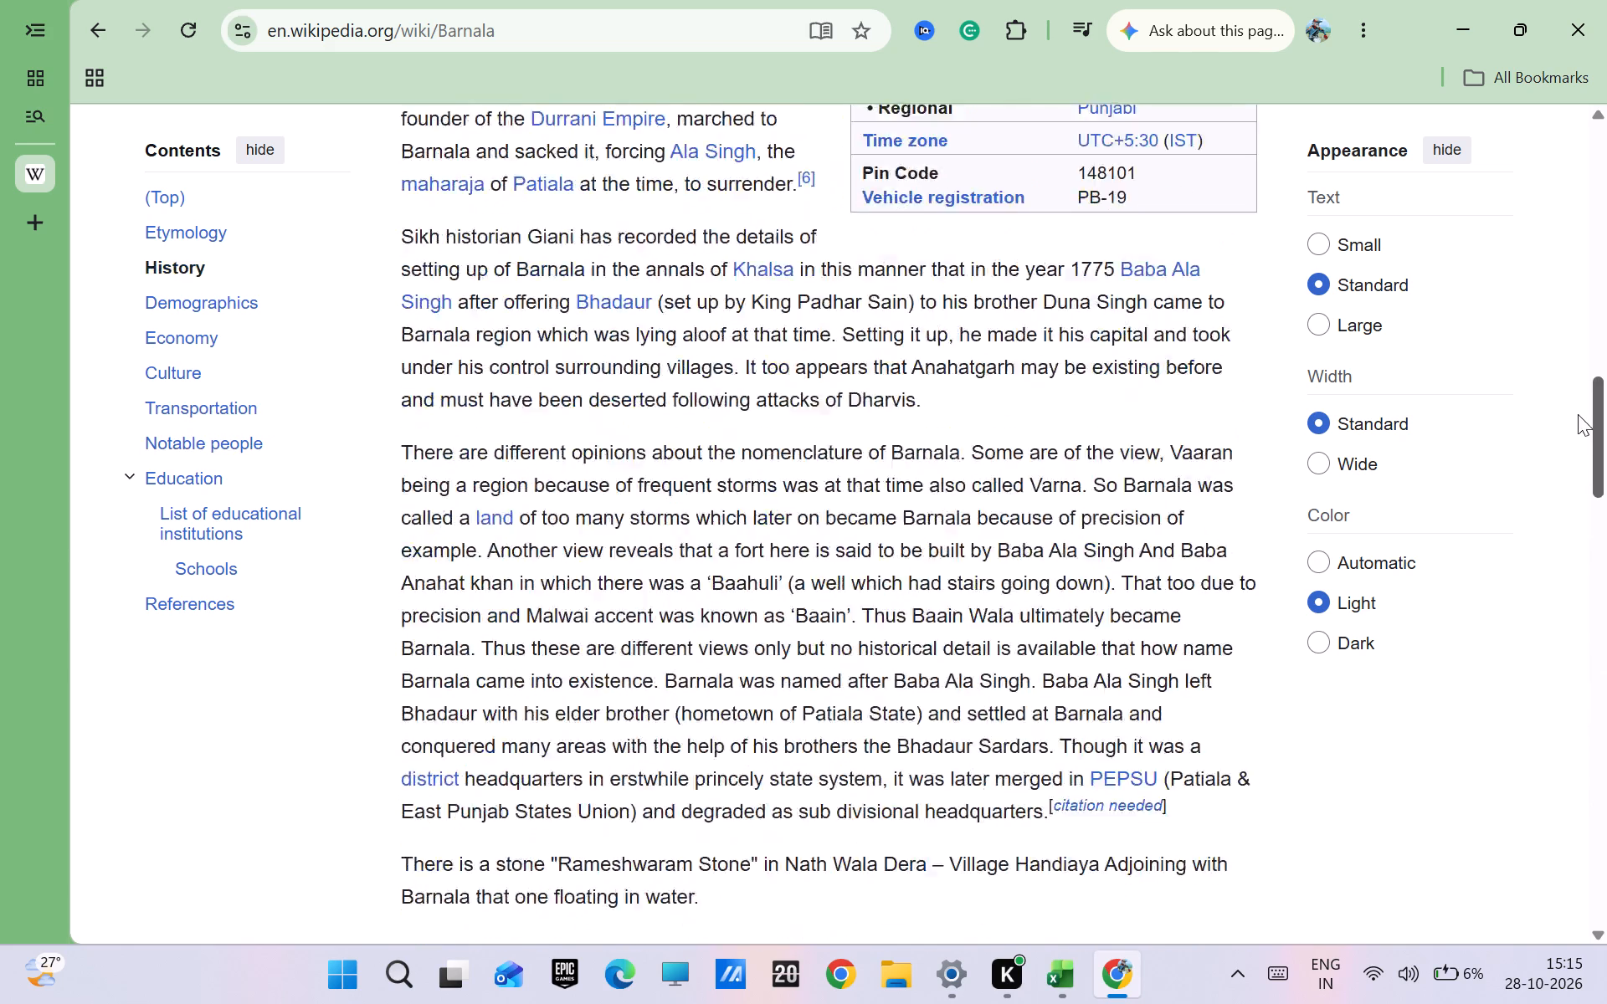
left_click_drag(1578, 414, 1580, 343)
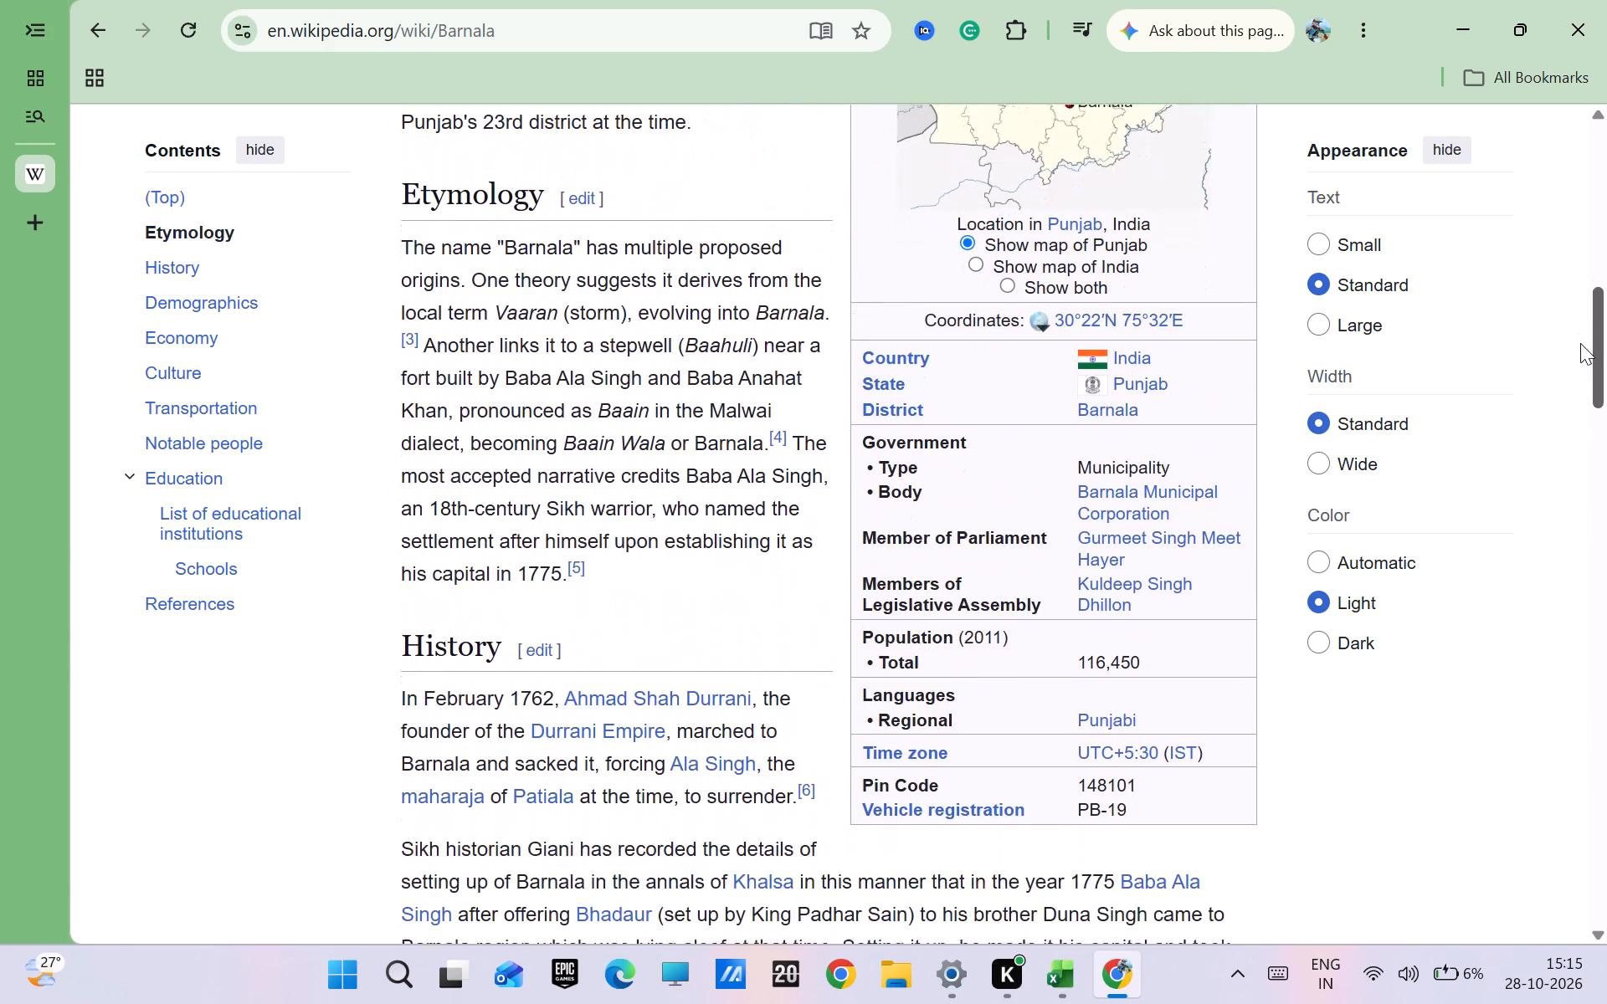
left_click_drag(1580, 343, 1580, 345)
left_click_drag(1061, 648, 1146, 648)
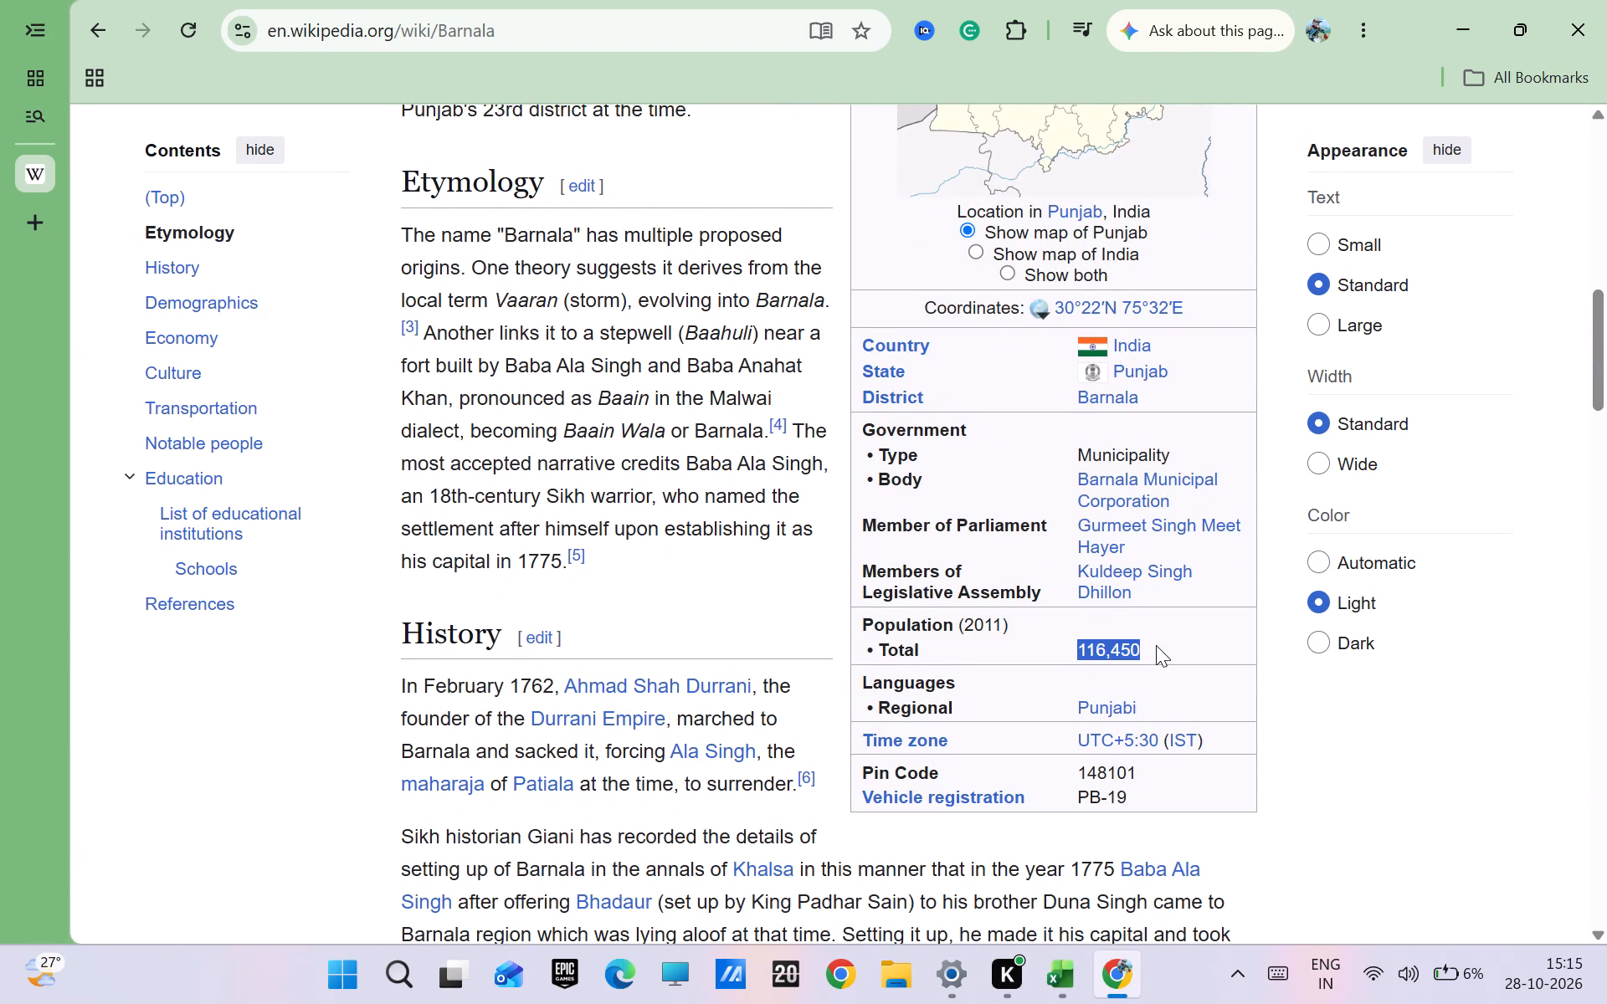
left_click(1157, 645)
scroll(1157, 644, "up", 4)
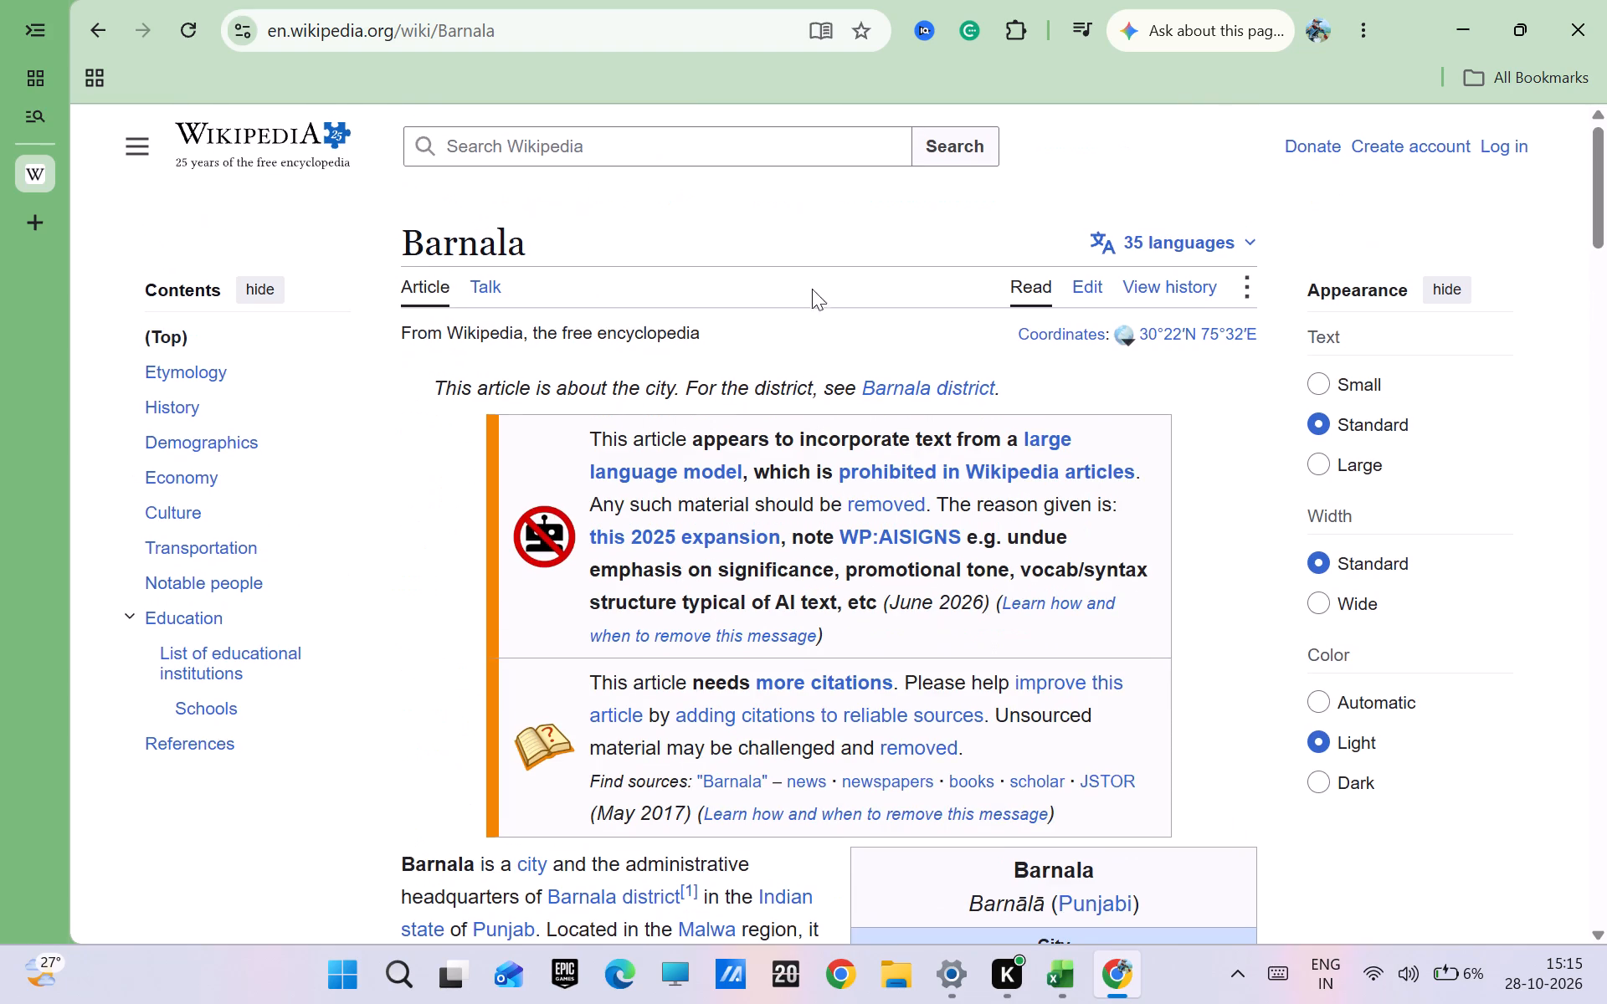
Return to the Google results and search for "barnala population by caste wikipedia".
left_click(99, 41)
left_click(711, 176)
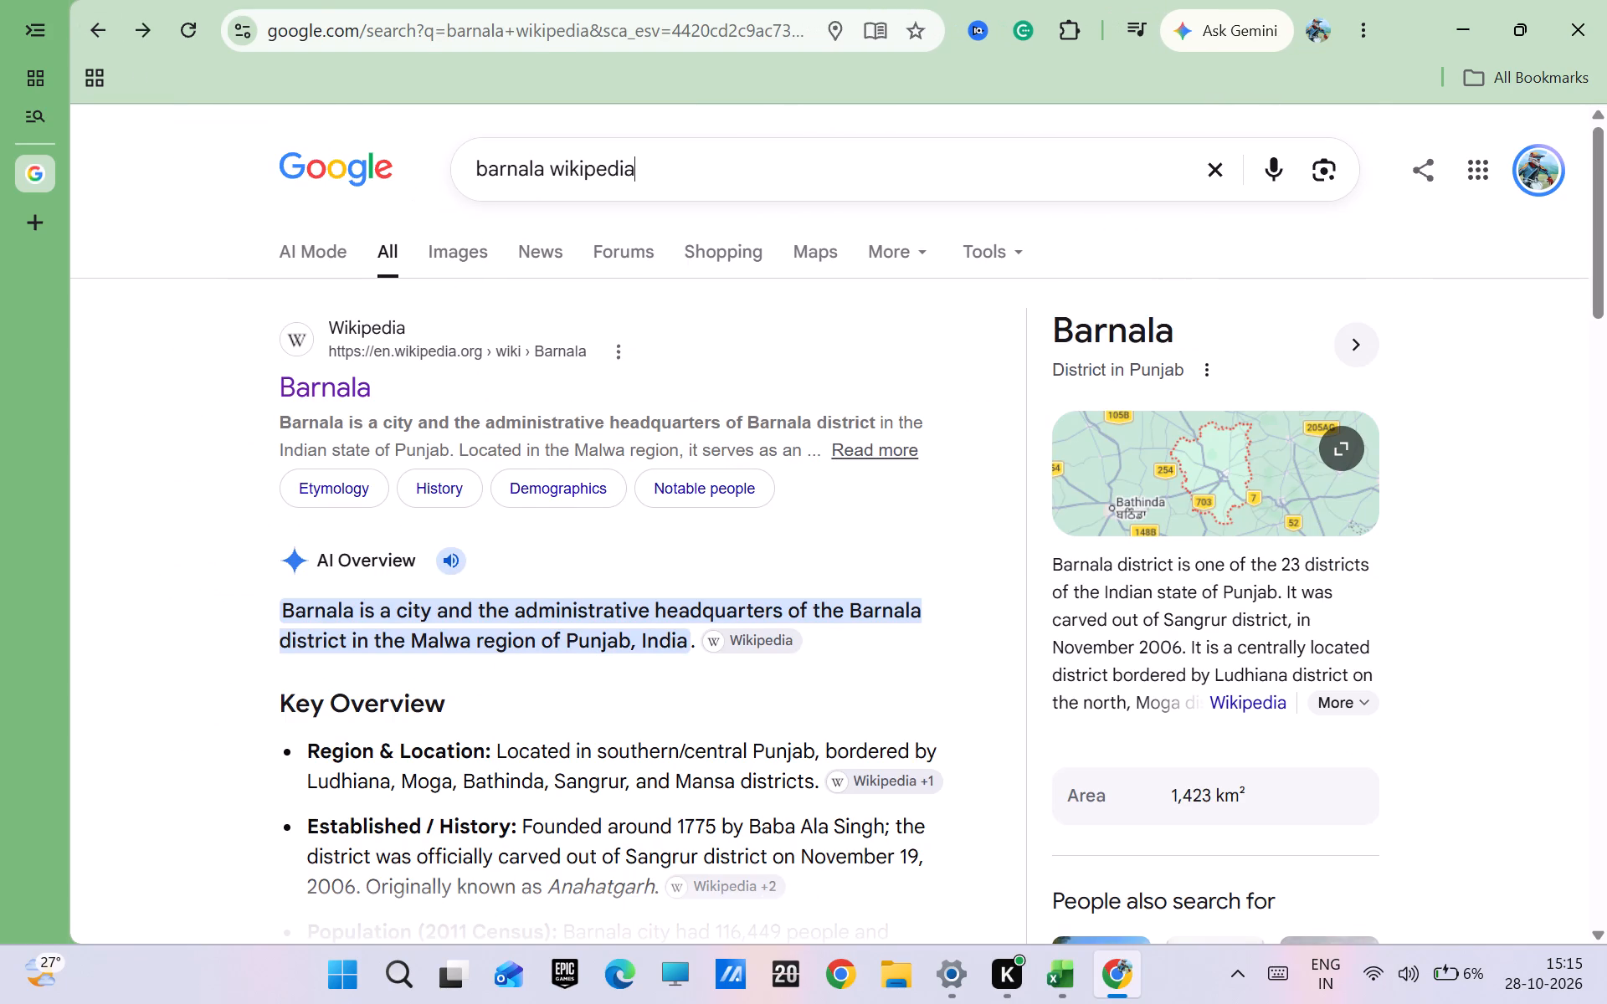
key("BackSpace")
key("BackSpace")
key("BackSpace")
key("BackSpace")
key("BackSpace")
key("BackSpace")
key("BackSpace")
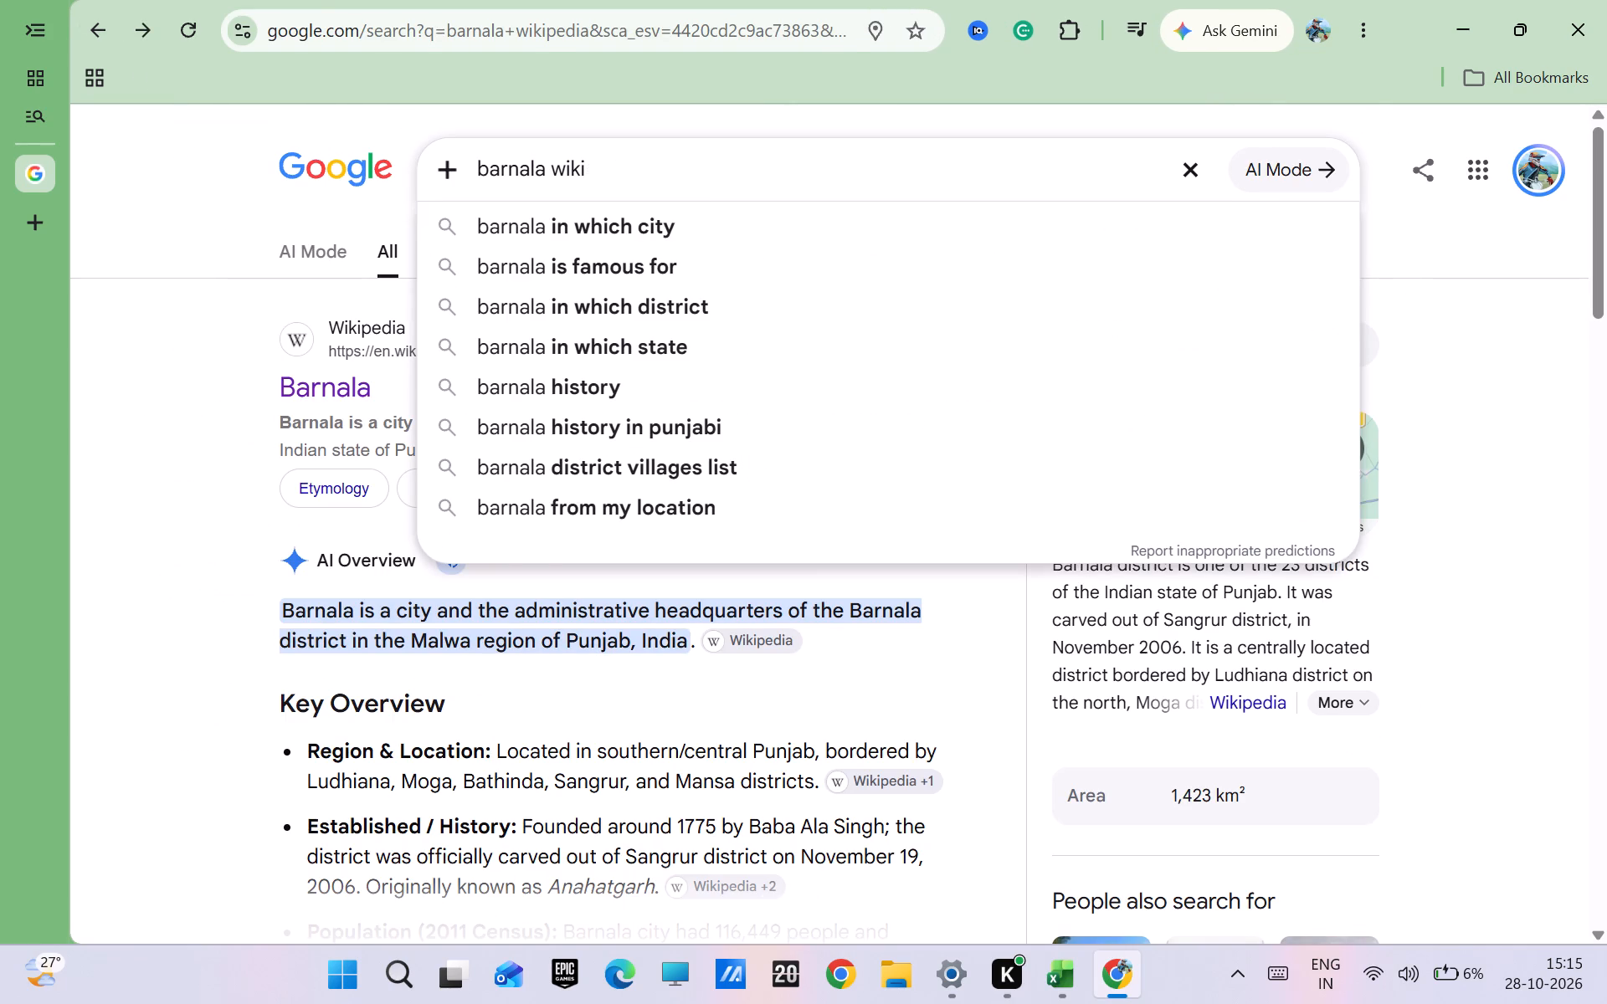
key("BackSpace")
key("BackSpace")
type("population by caste")
key("Down")
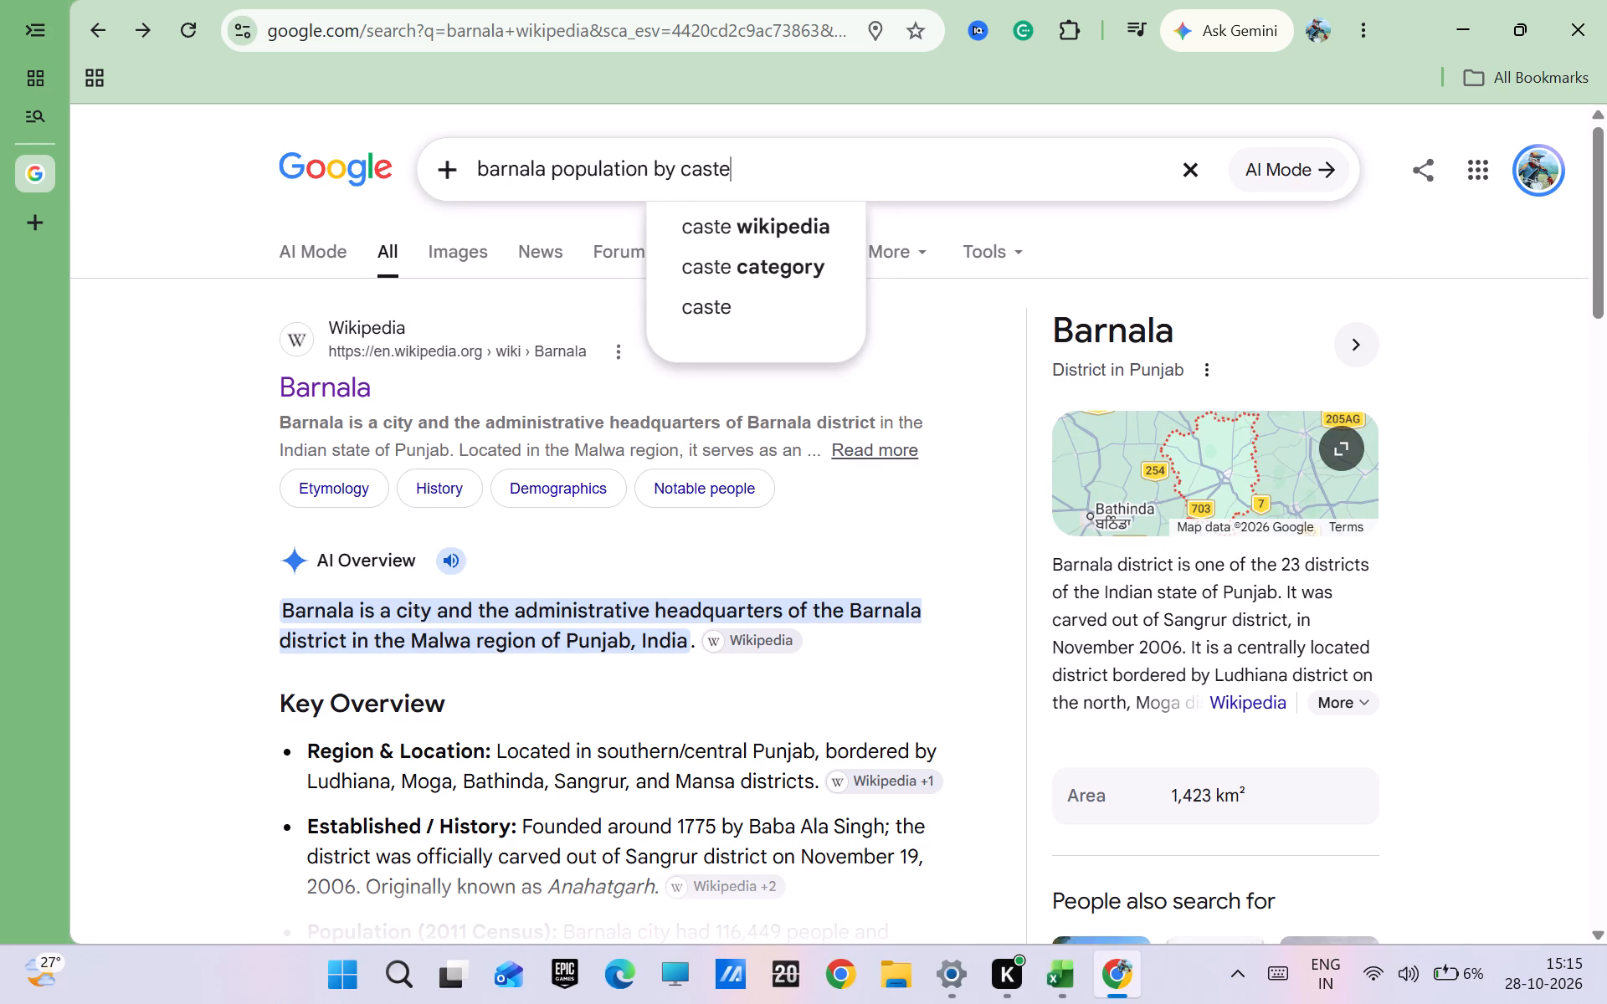
key("Return")
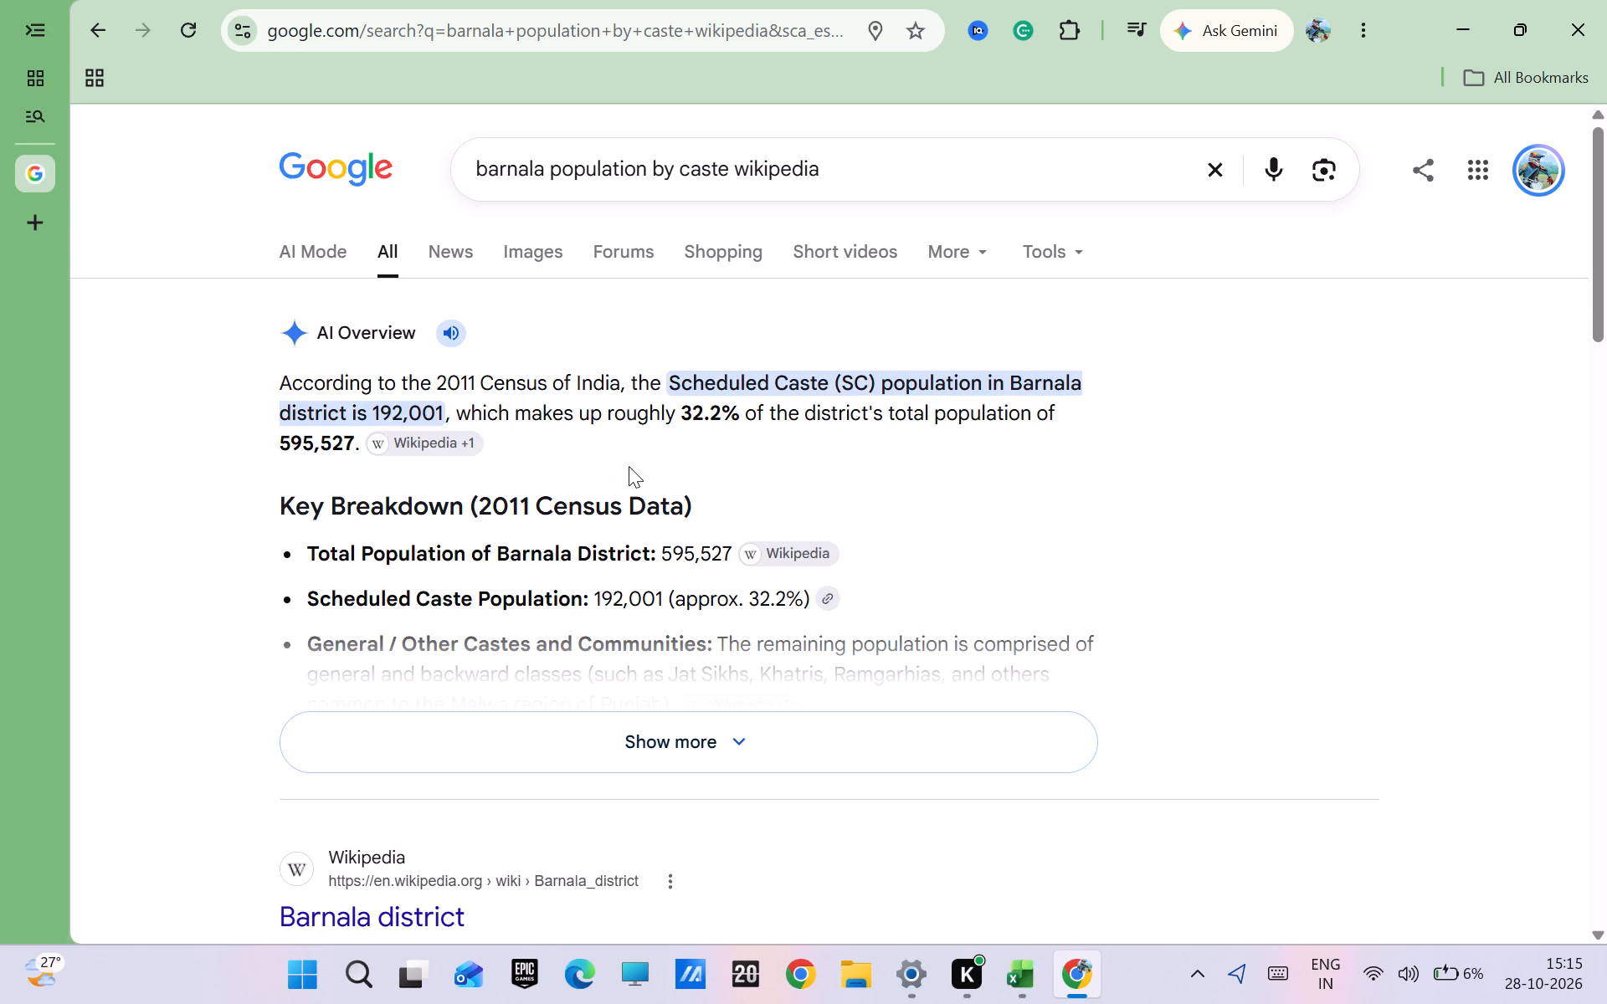
Expand the AI overview, open its Wikipedia source on Barnala district and look through the article.
left_click(647, 740)
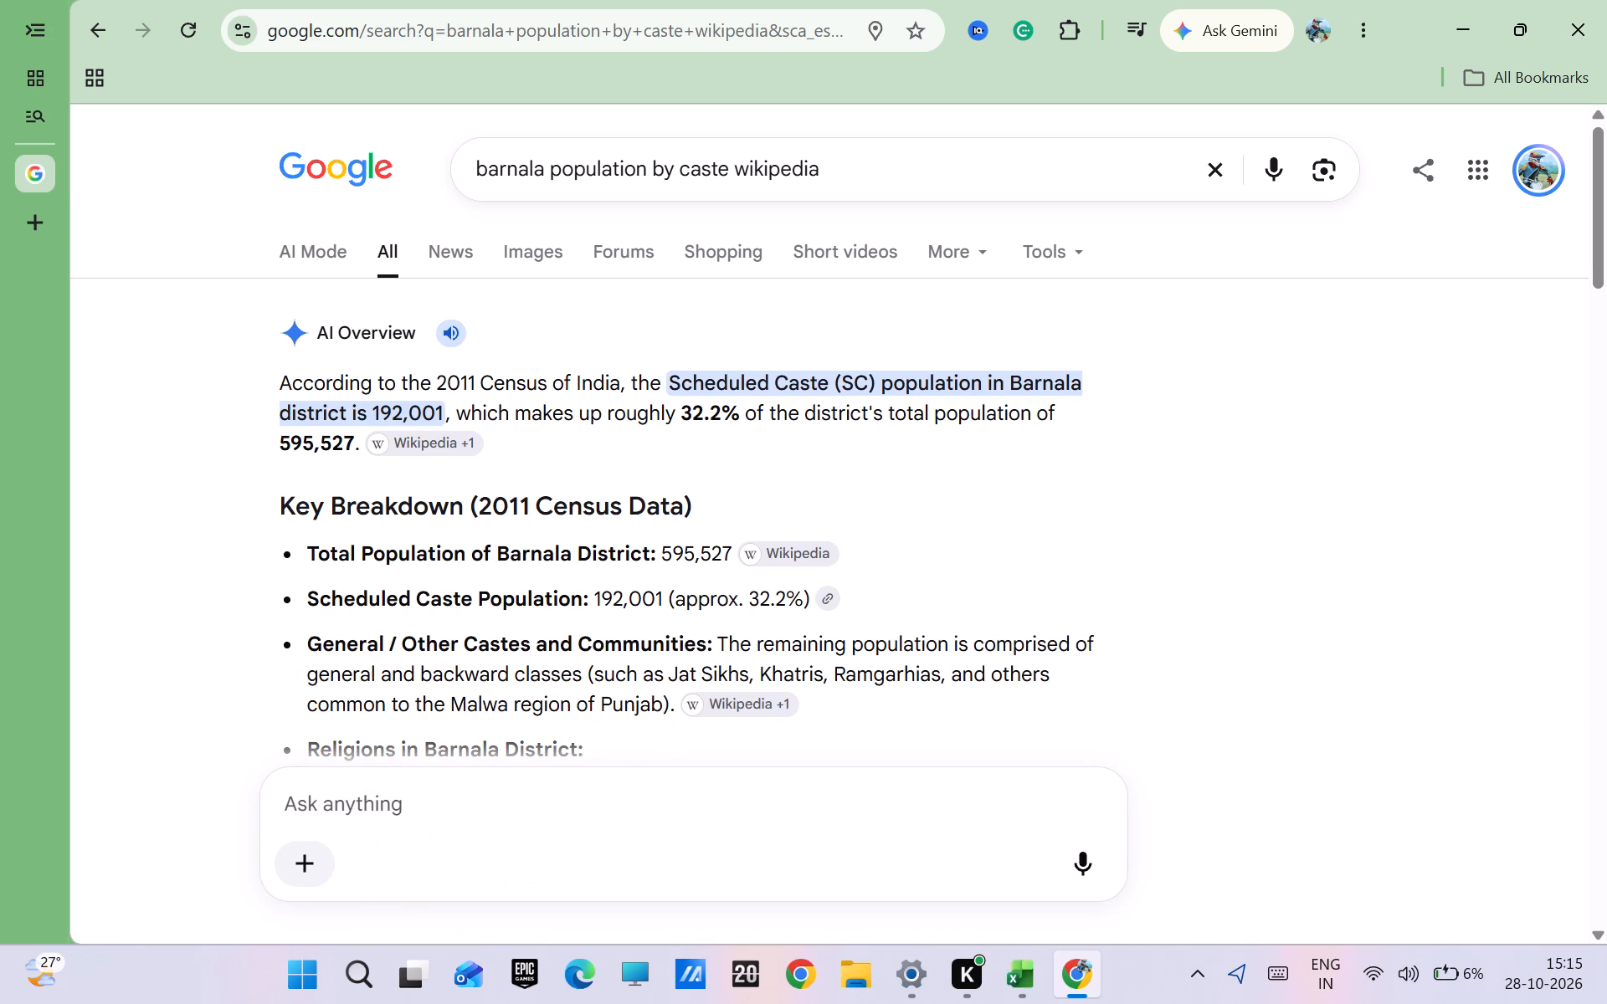
left_click(773, 556)
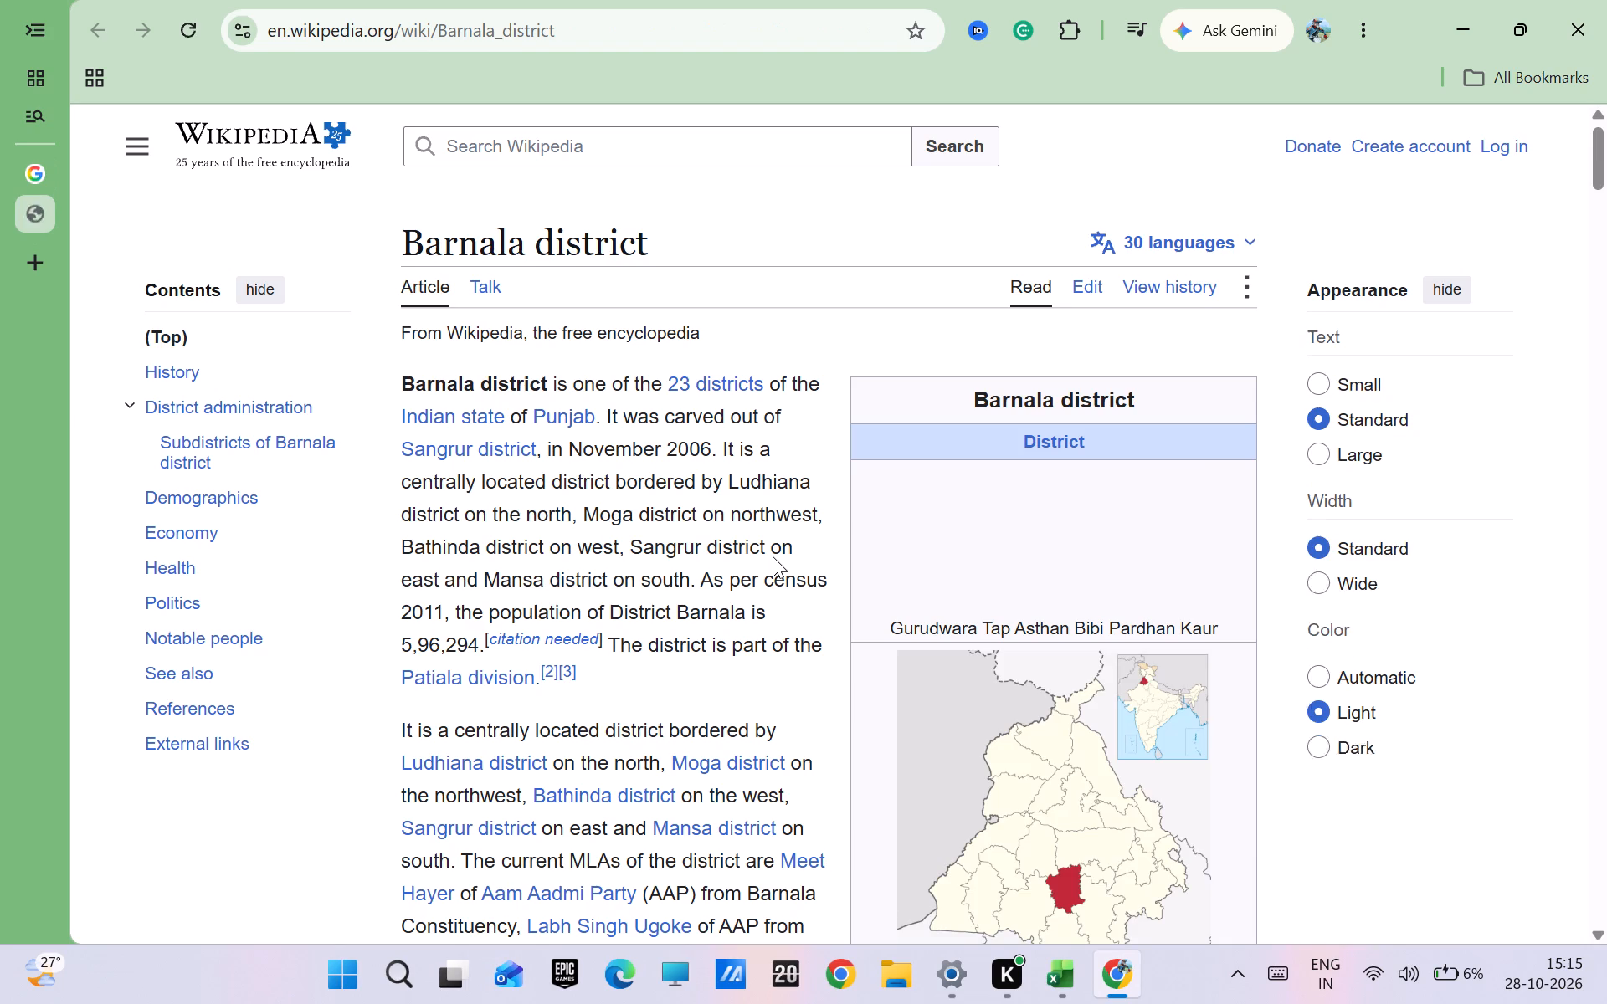
scroll(750, 555, "down", 1)
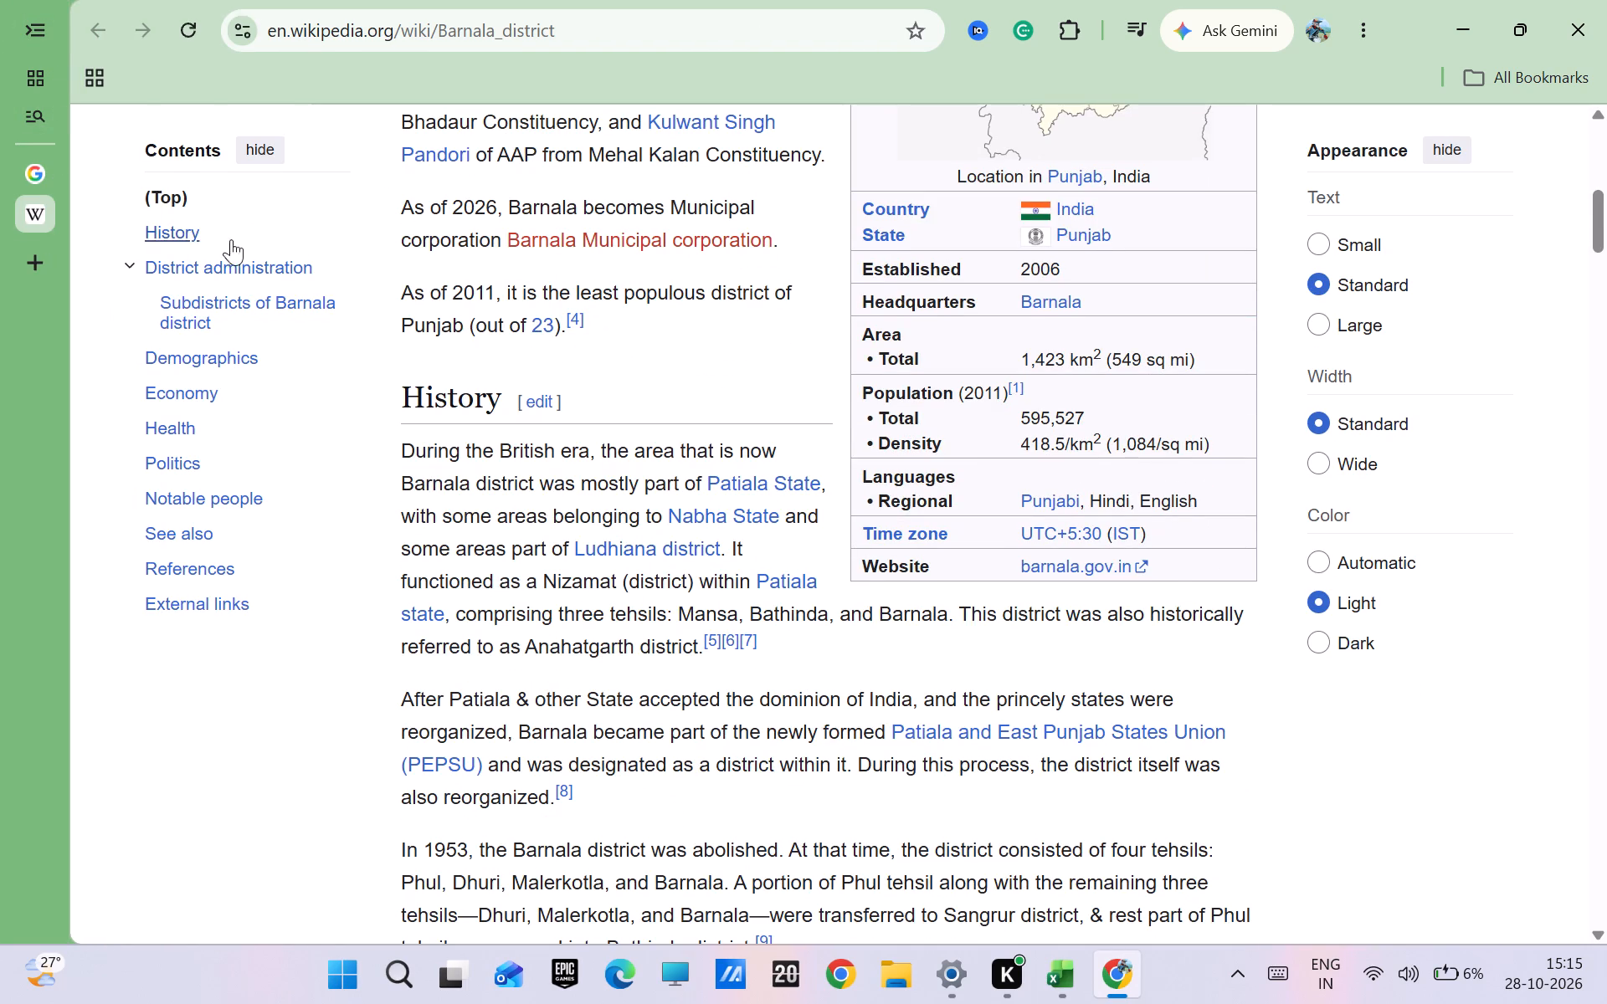
Return to the Google results and examine the AI overview's caste population breakdown and its sources.
left_click(58, 179)
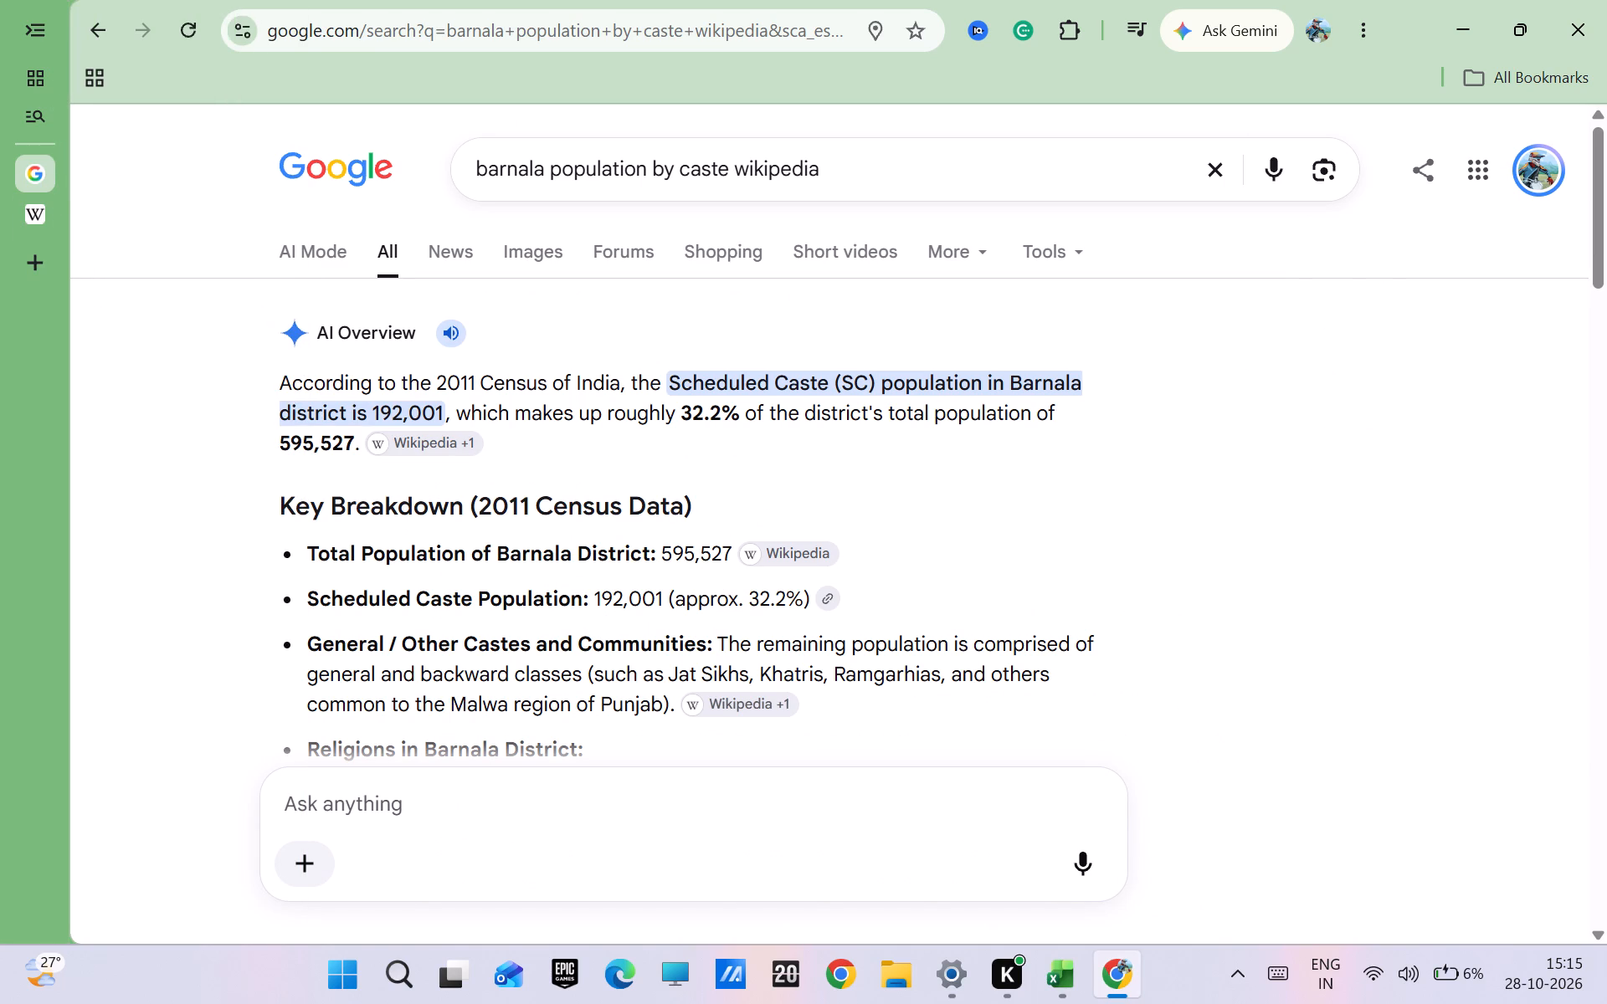
left_click_drag(665, 559, 728, 567)
left_click(630, 718)
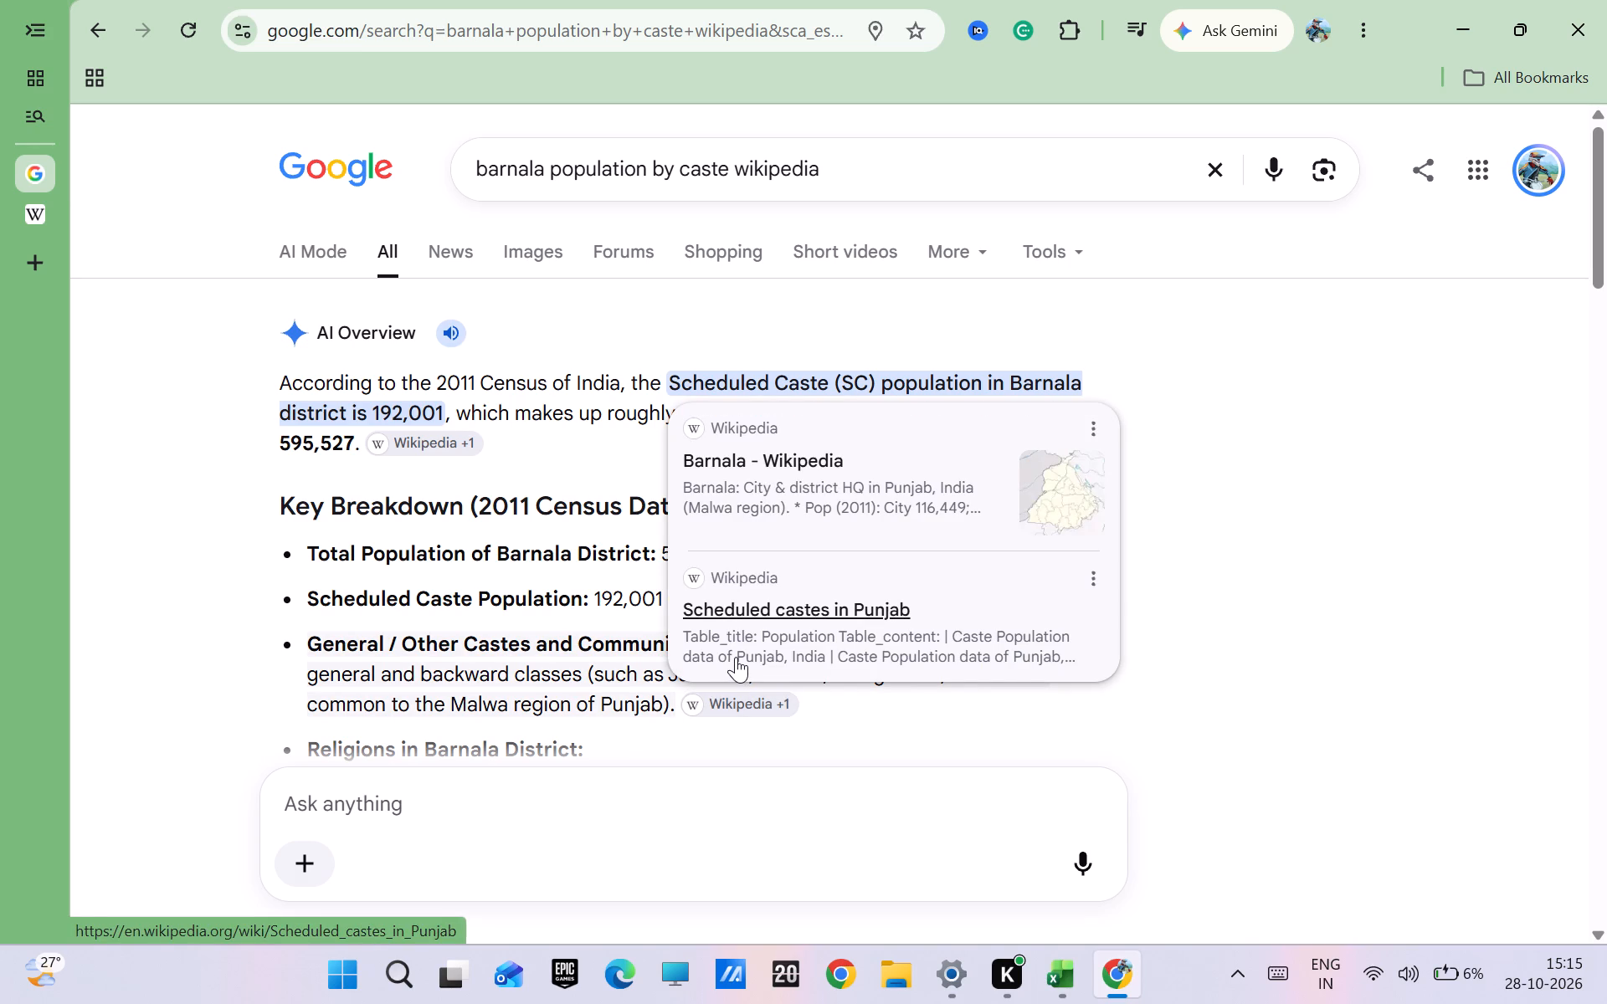
left_click(1328, 655)
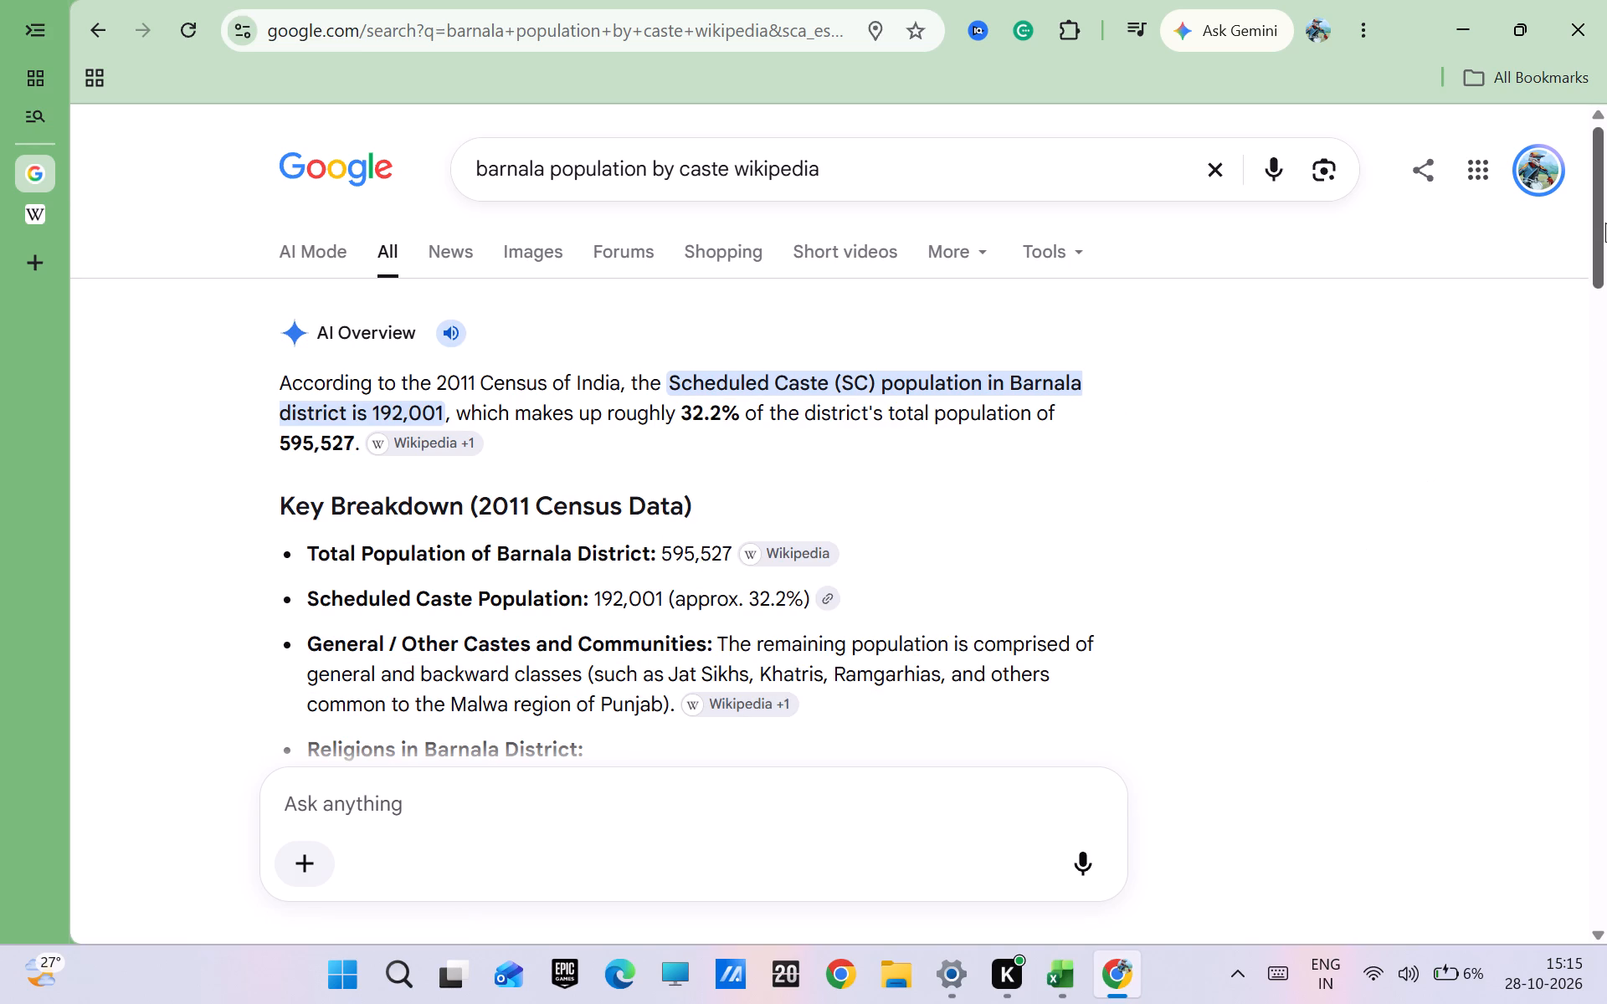
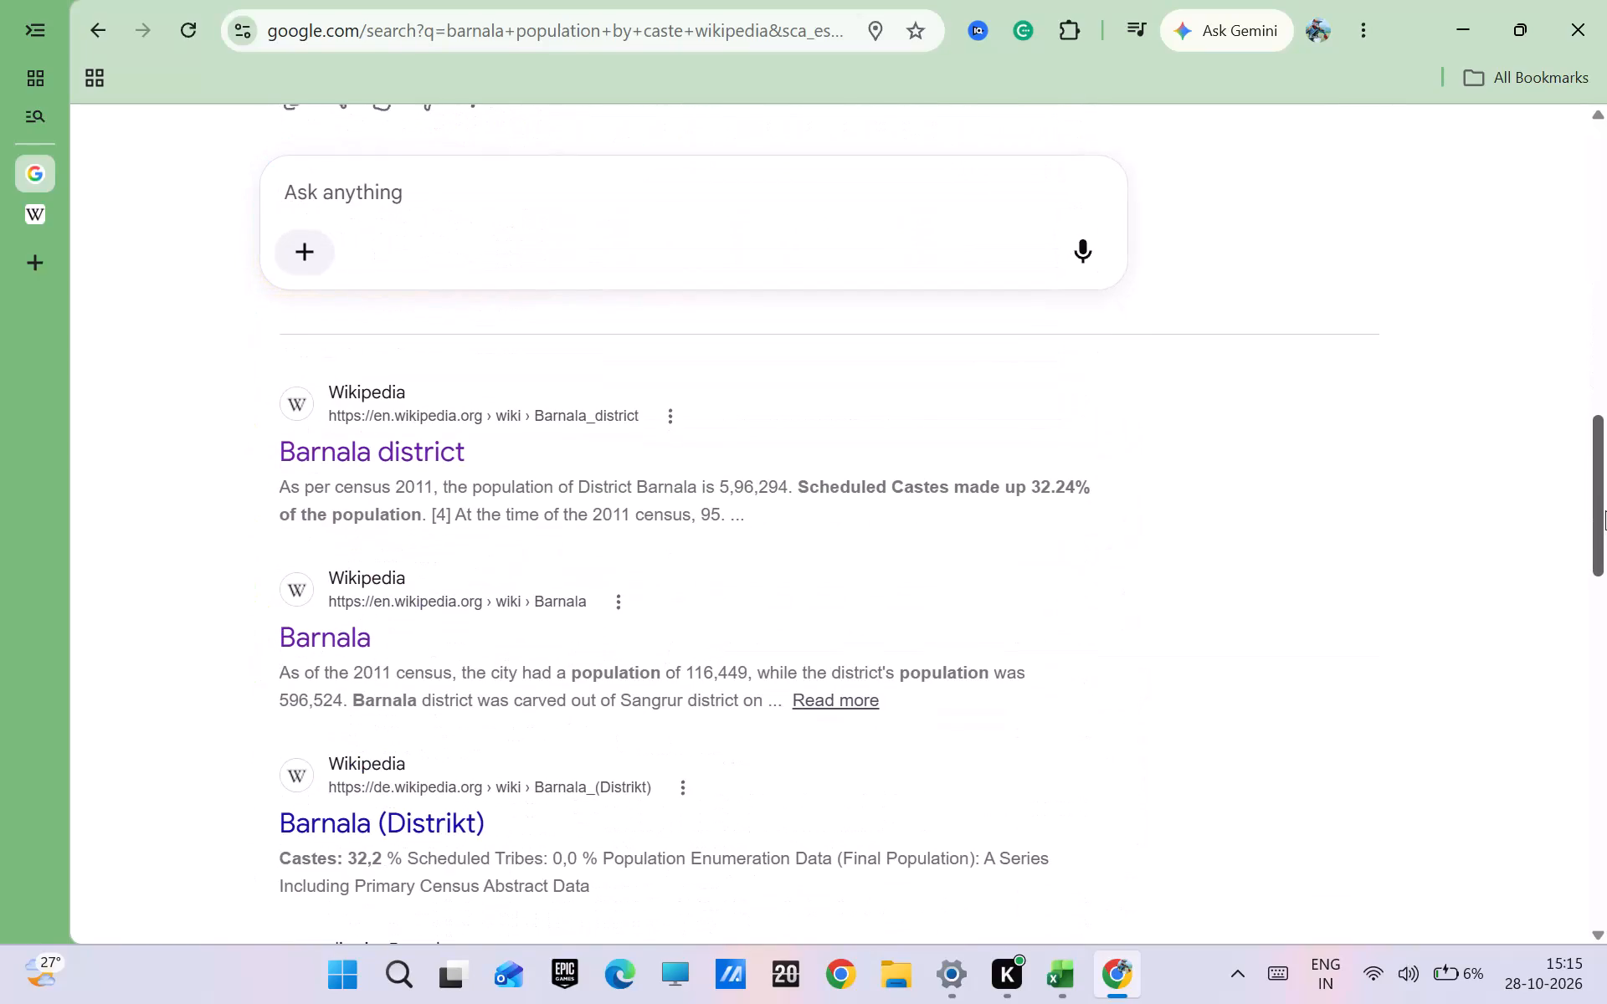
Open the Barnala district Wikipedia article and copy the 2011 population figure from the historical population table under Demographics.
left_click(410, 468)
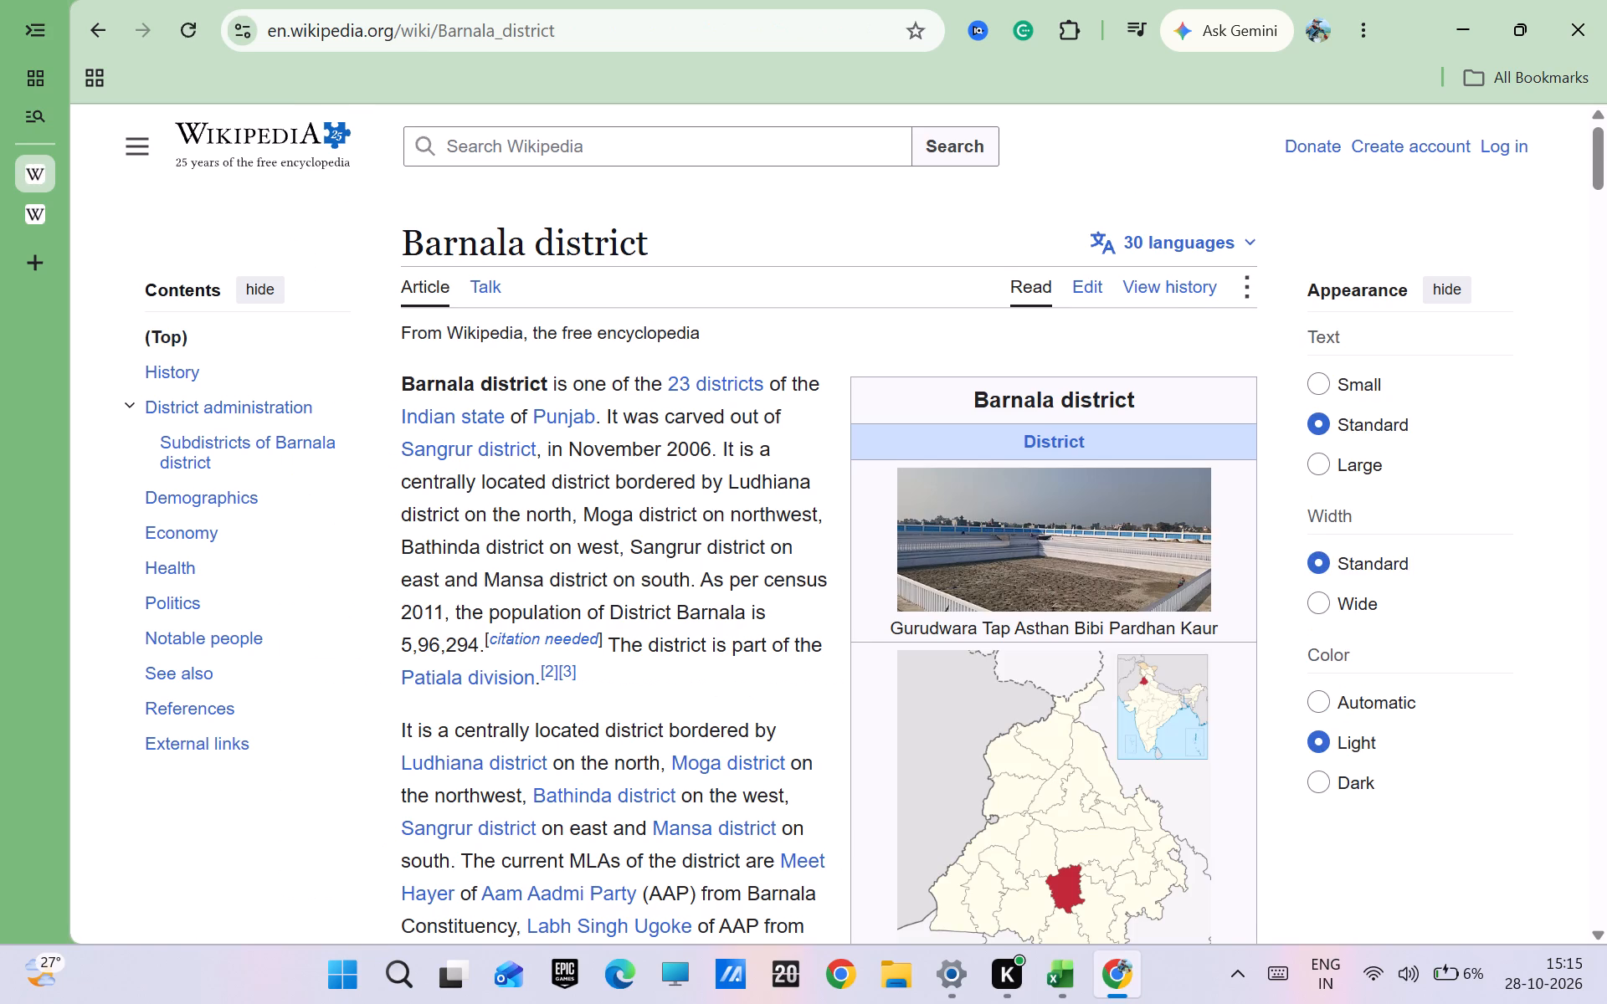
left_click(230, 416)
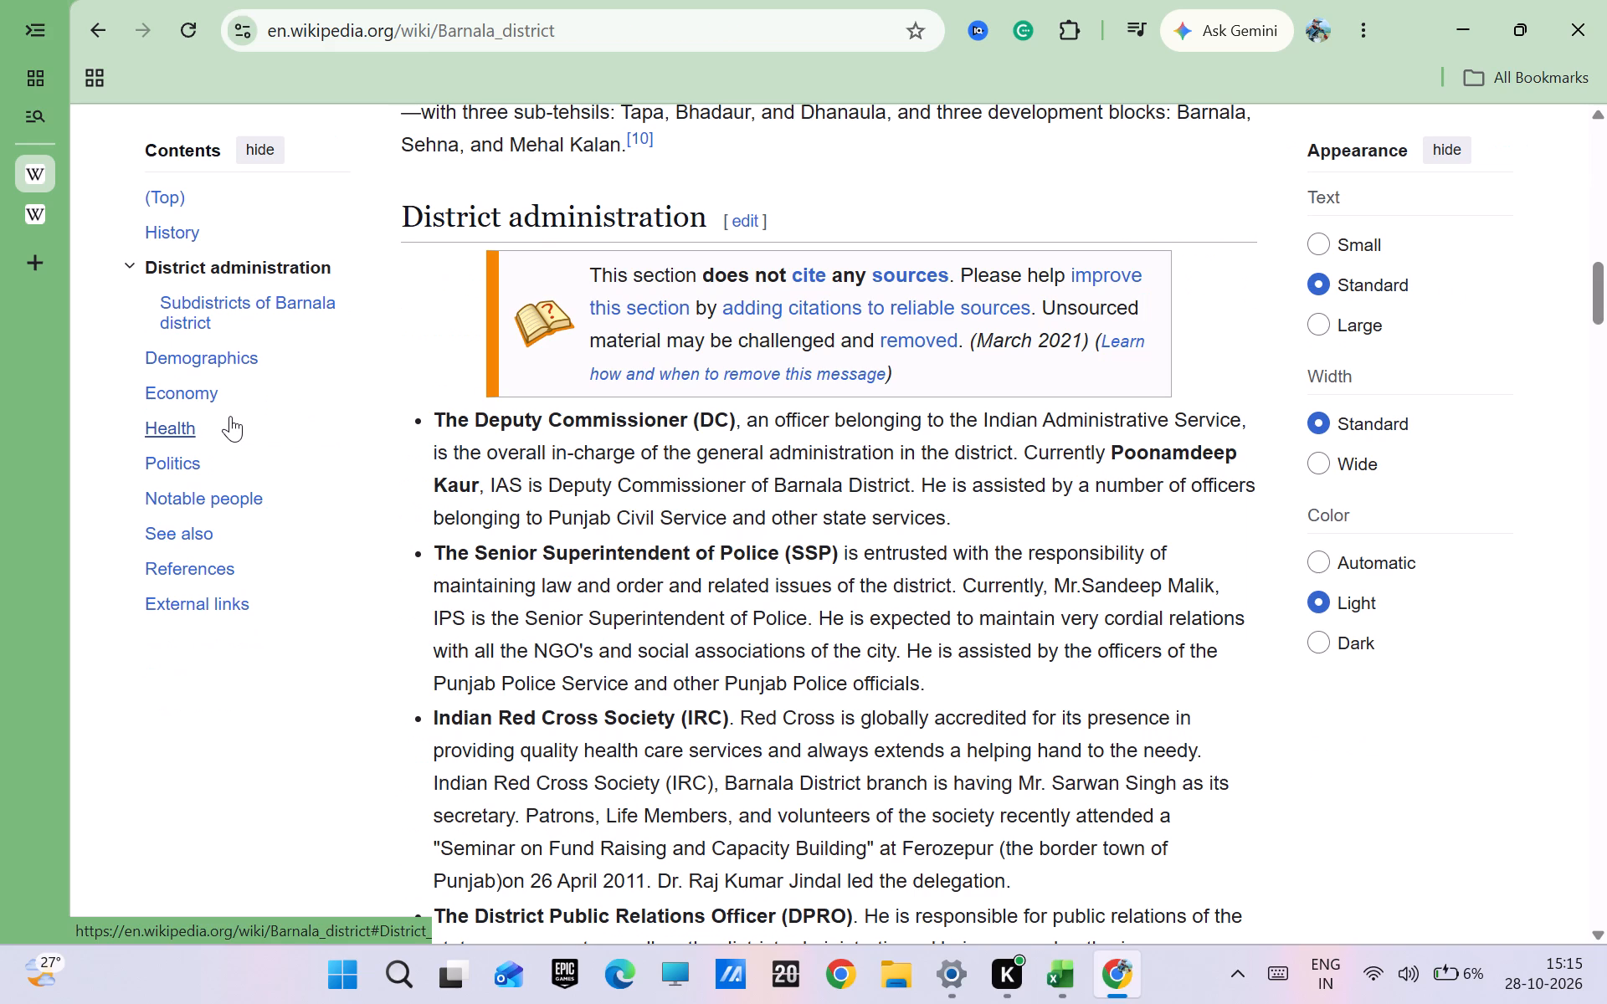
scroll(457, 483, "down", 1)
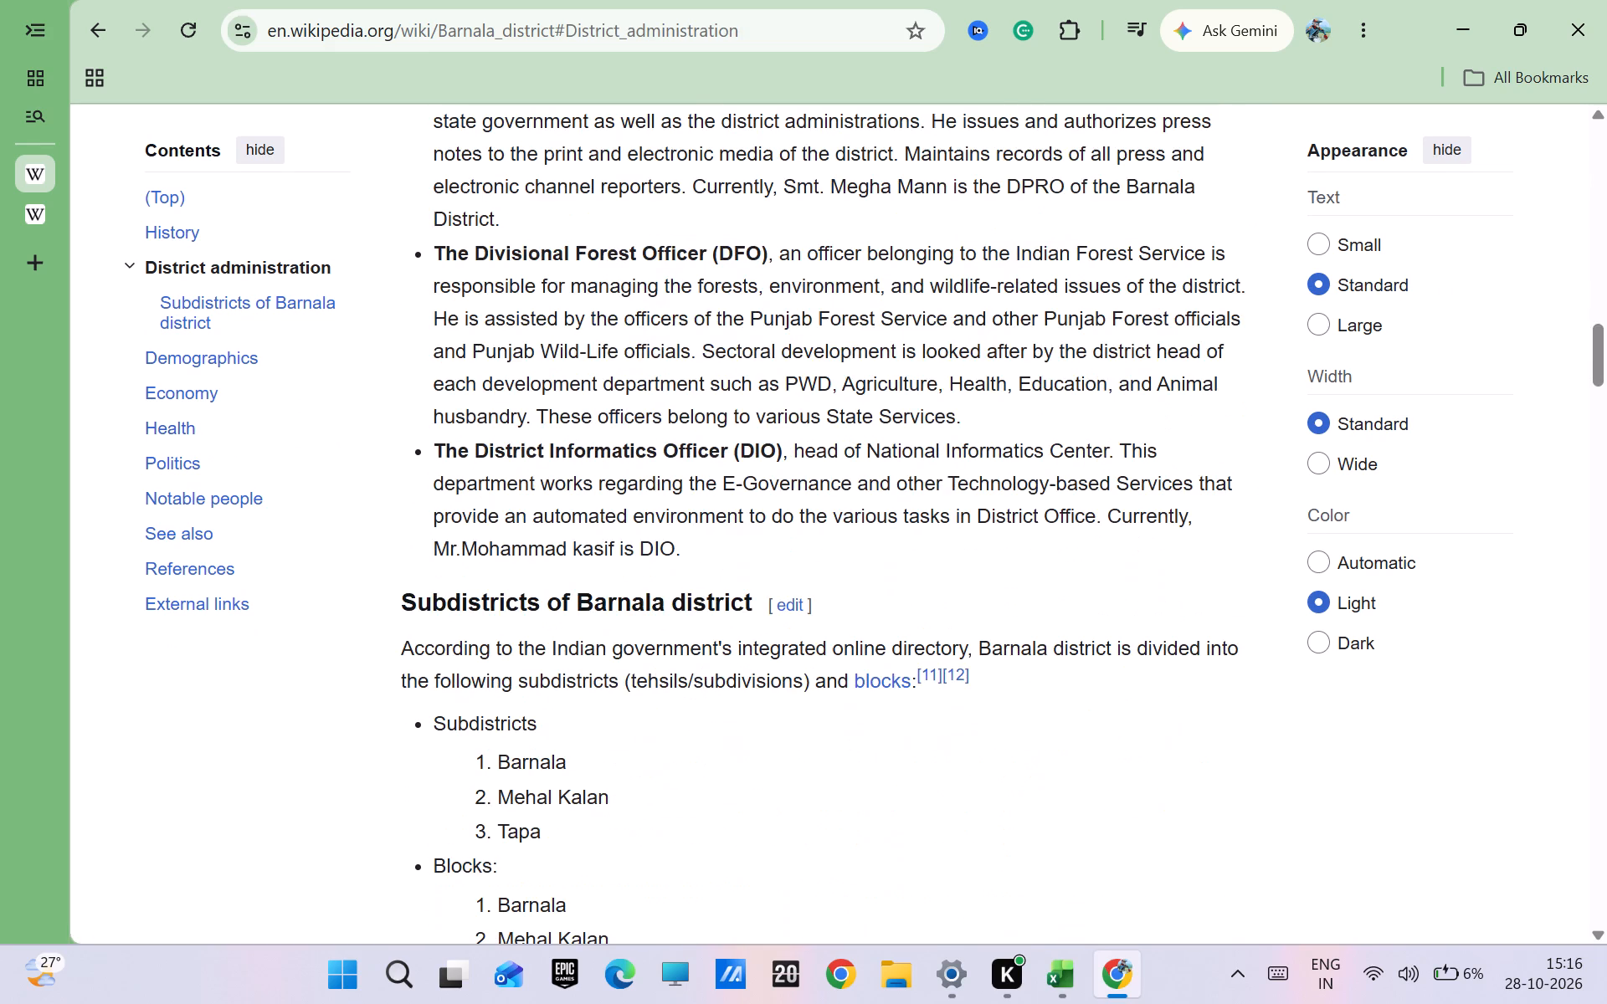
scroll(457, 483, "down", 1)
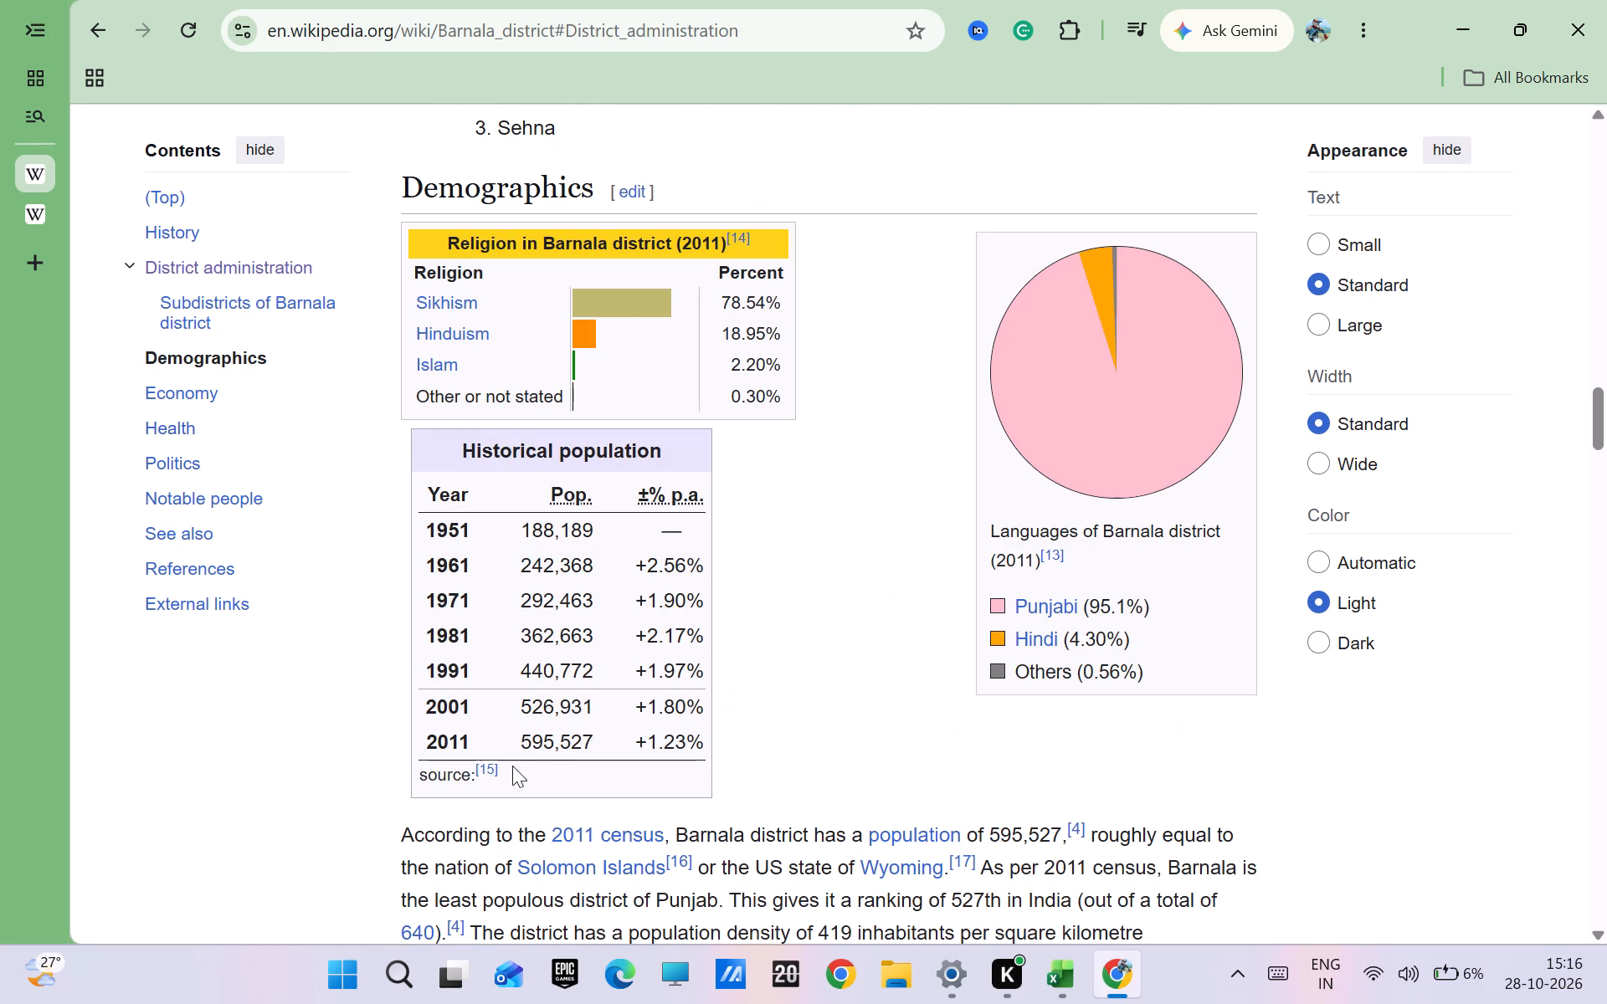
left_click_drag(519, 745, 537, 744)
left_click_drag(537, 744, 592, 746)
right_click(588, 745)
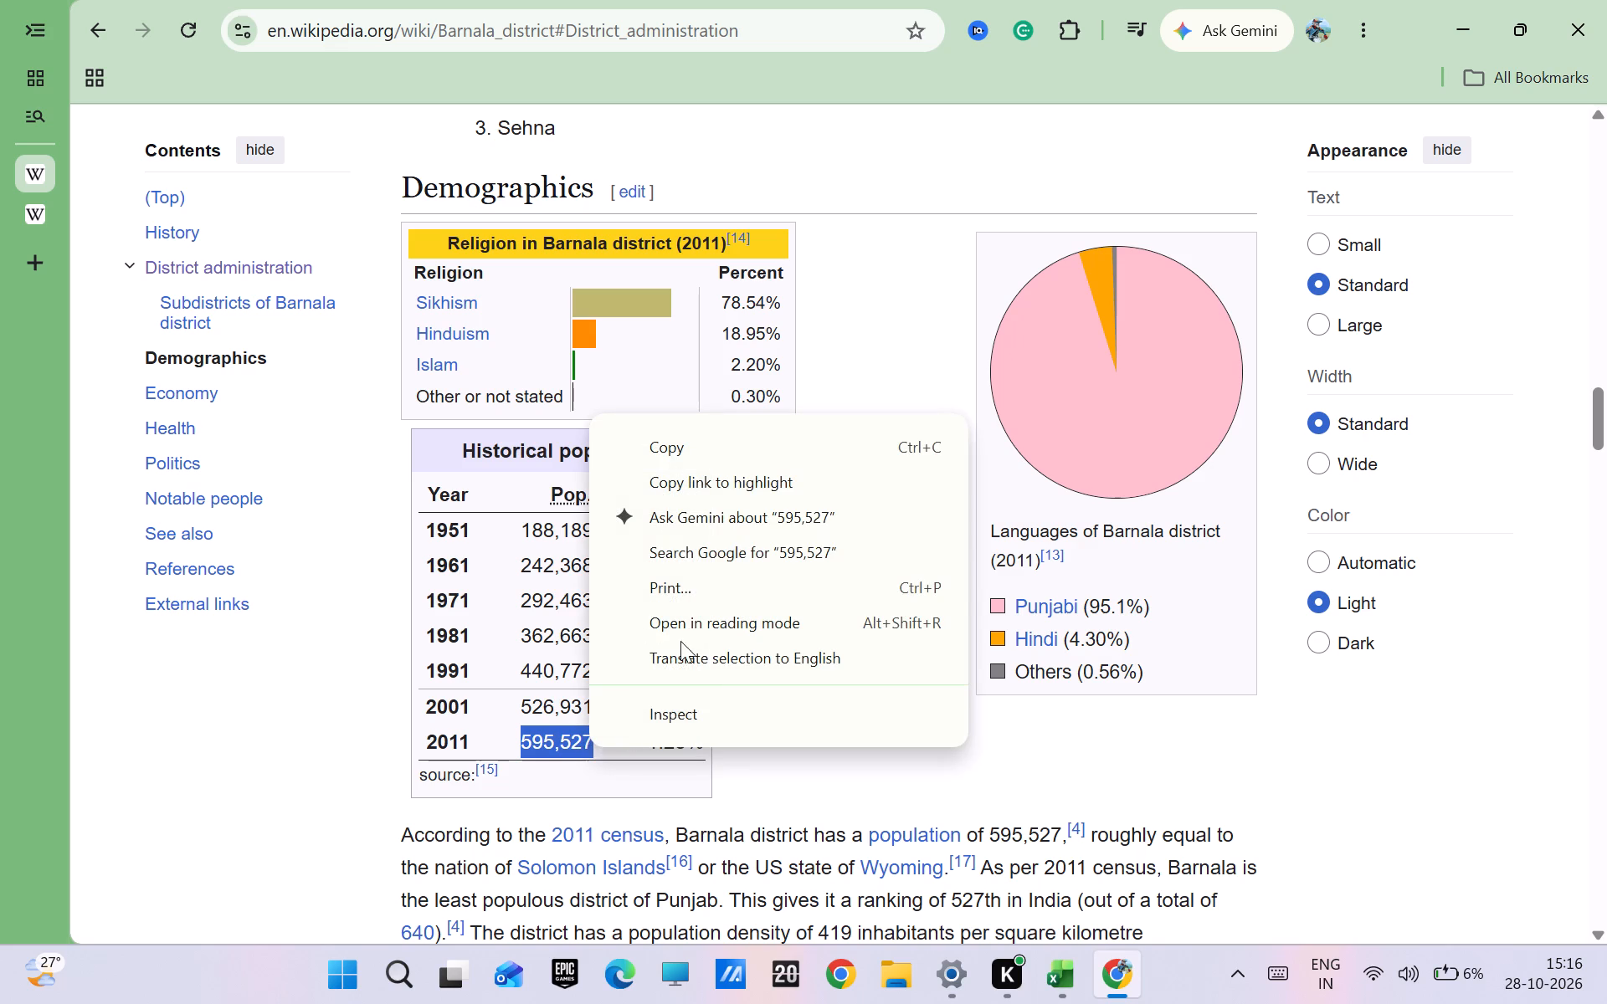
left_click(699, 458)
Switch to the Excel survey sheet and set Caste Category in section 1B to General for row 1 and OBC for row 2.
left_click(1065, 986)
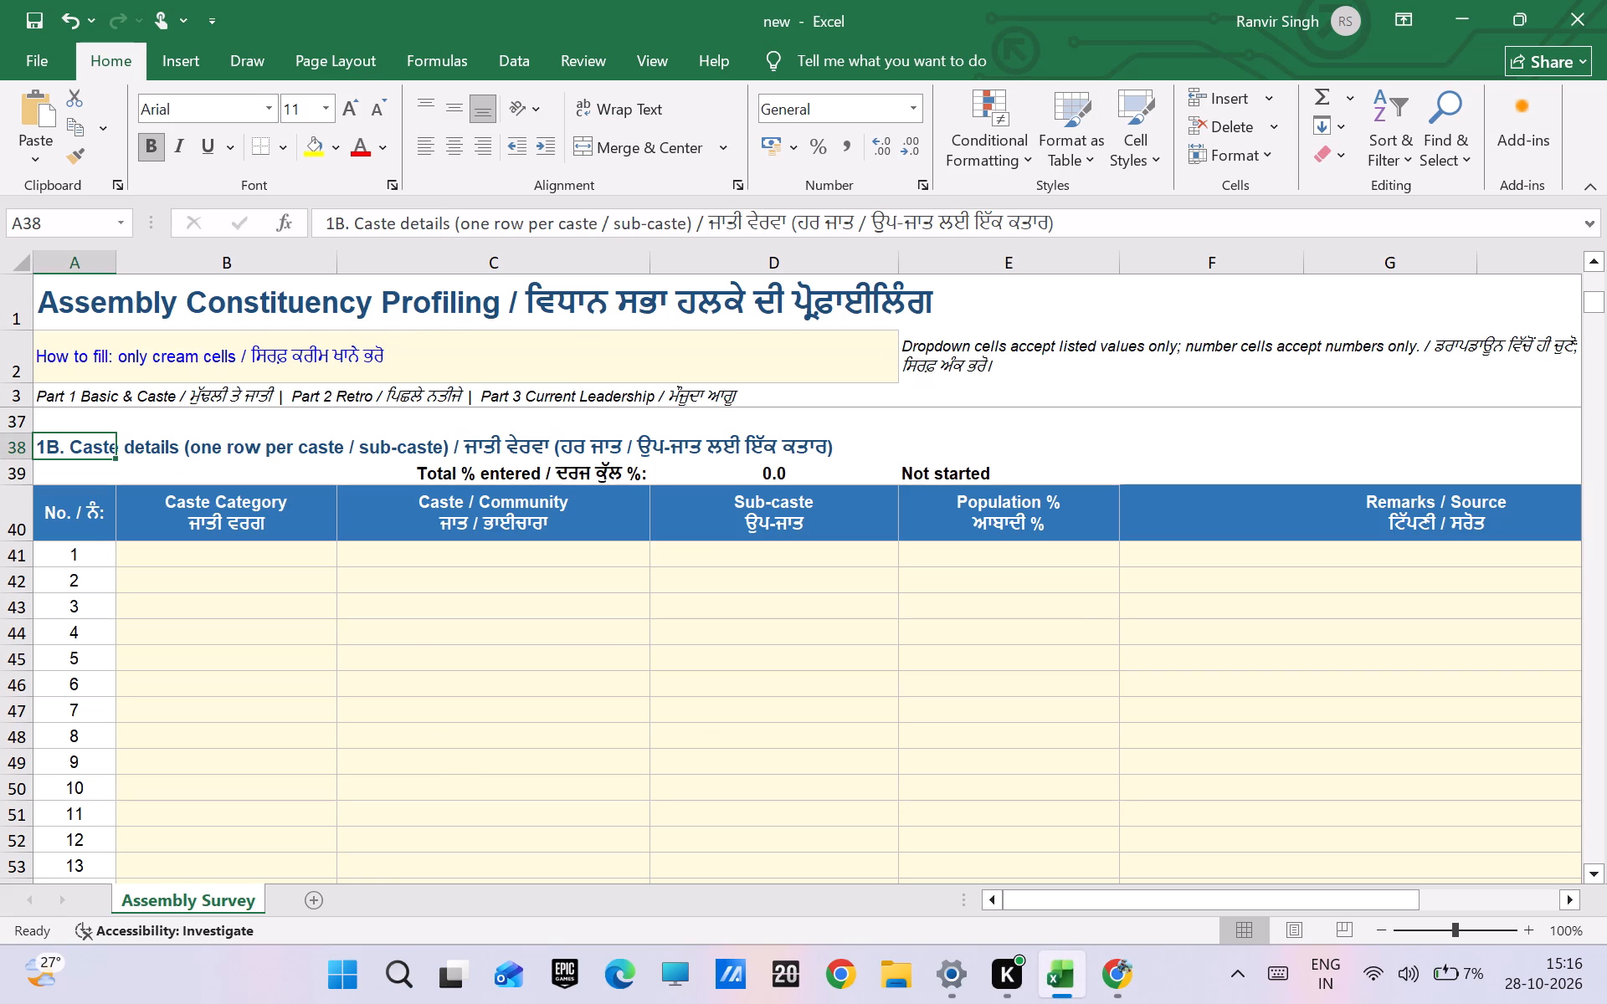
scroll(149, 656, "down", 3)
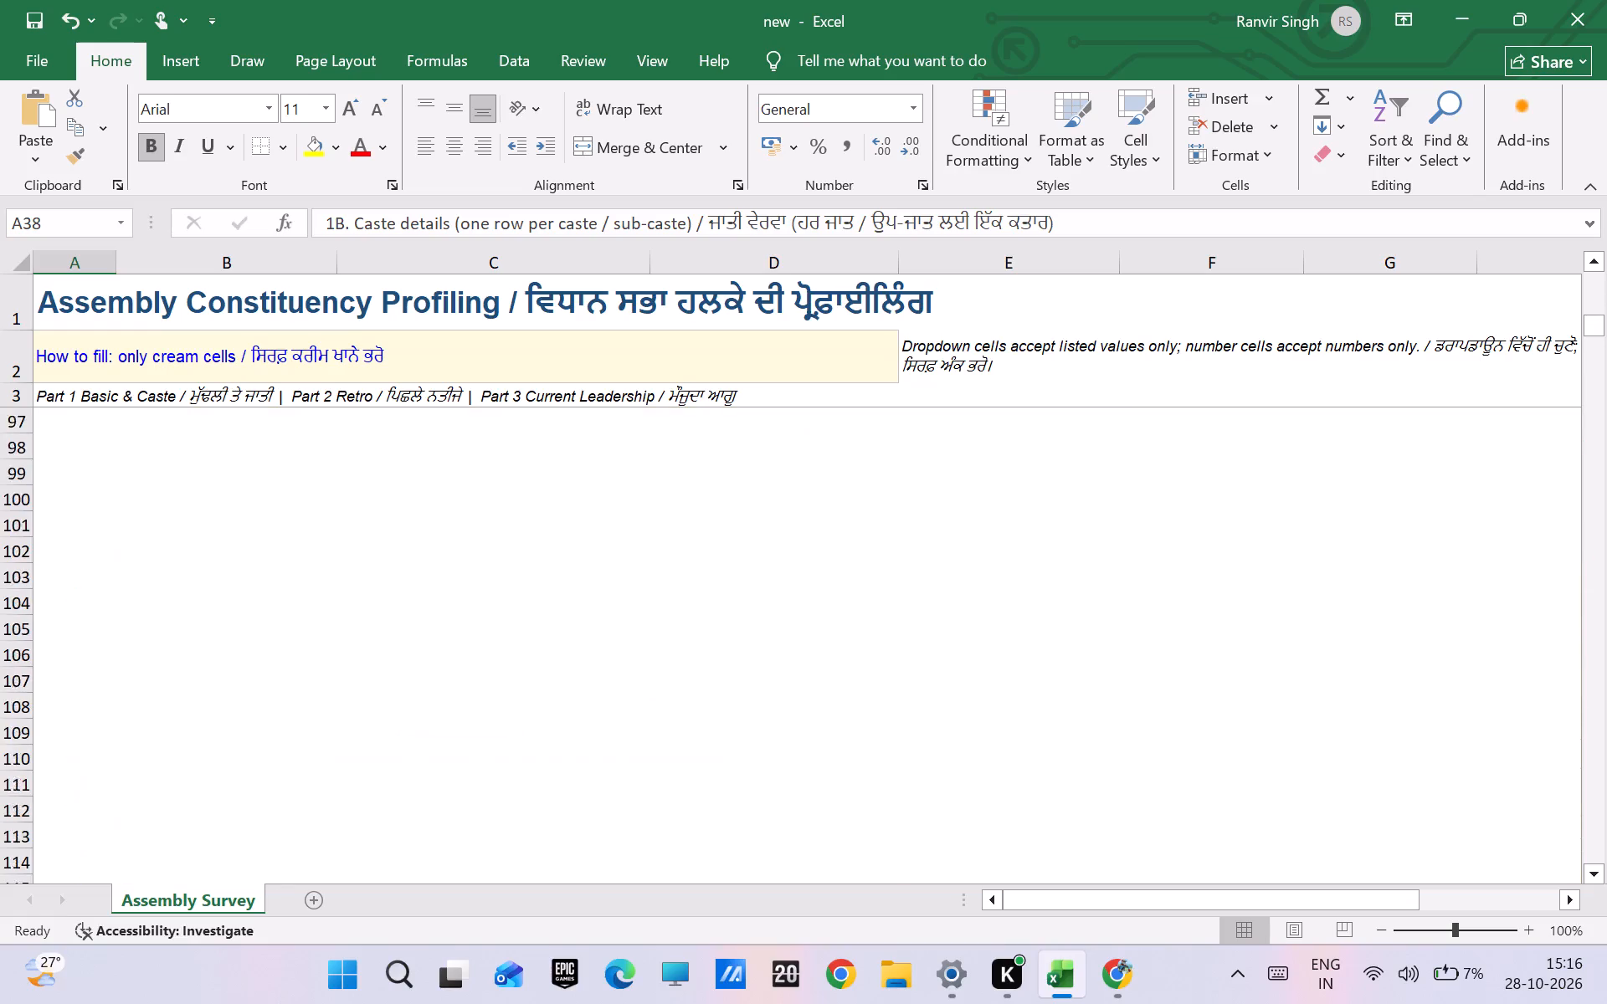
scroll(149, 656, "down", 1)
scroll(149, 656, "up", 4)
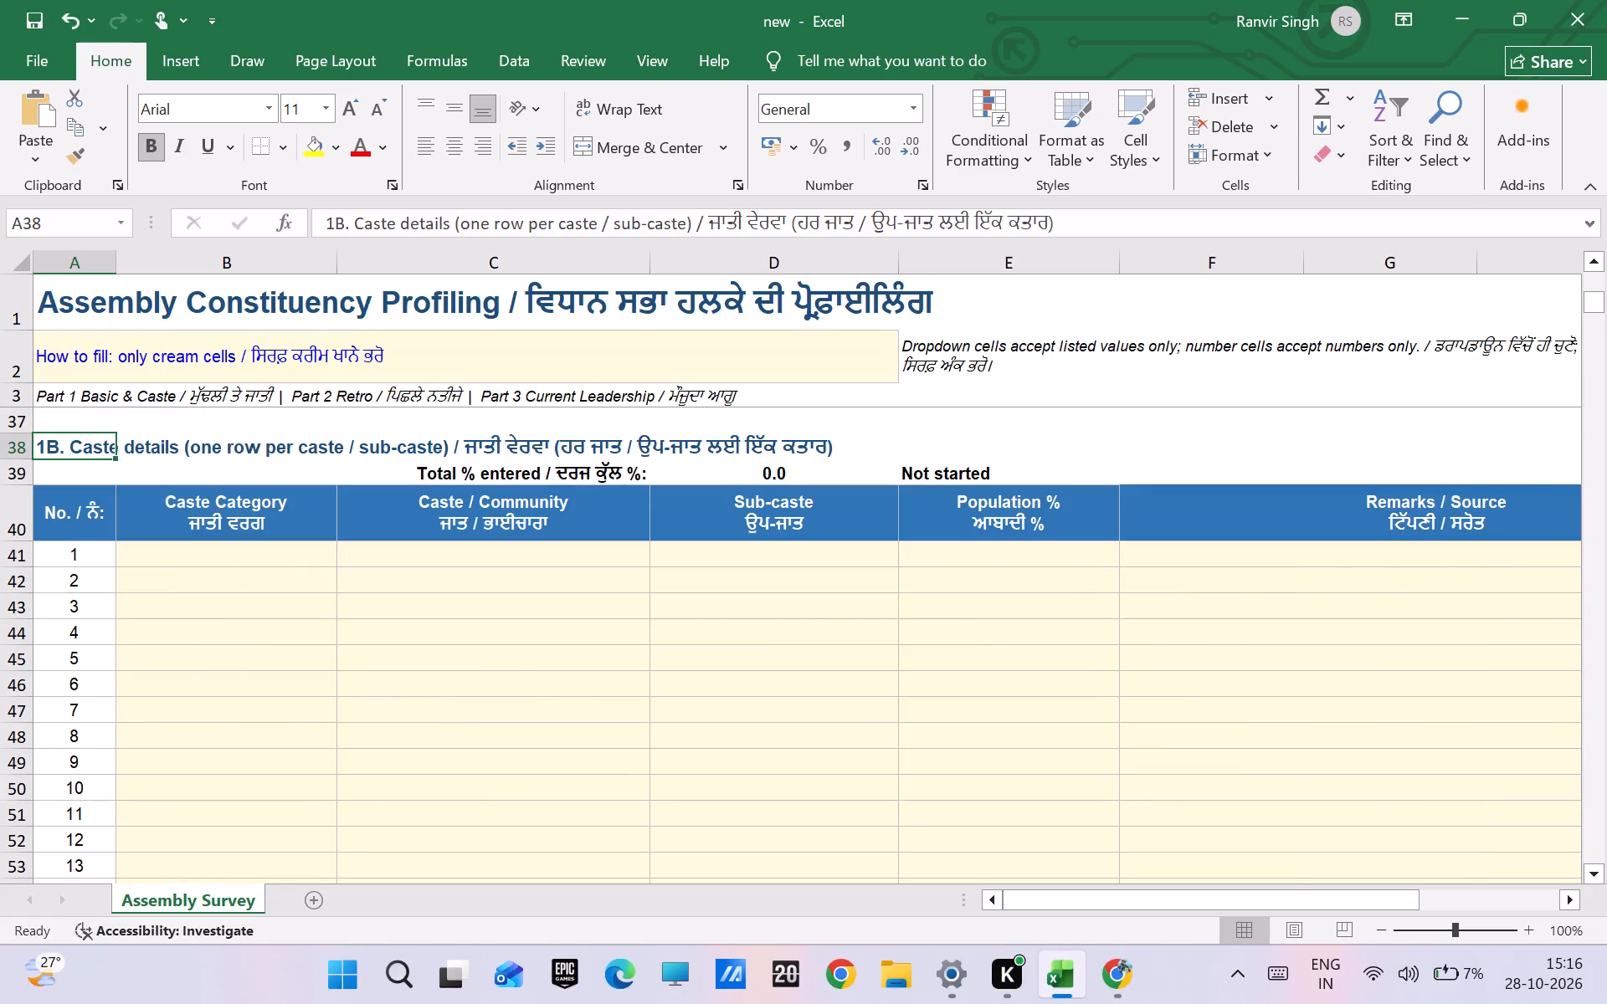
left_click(183, 559)
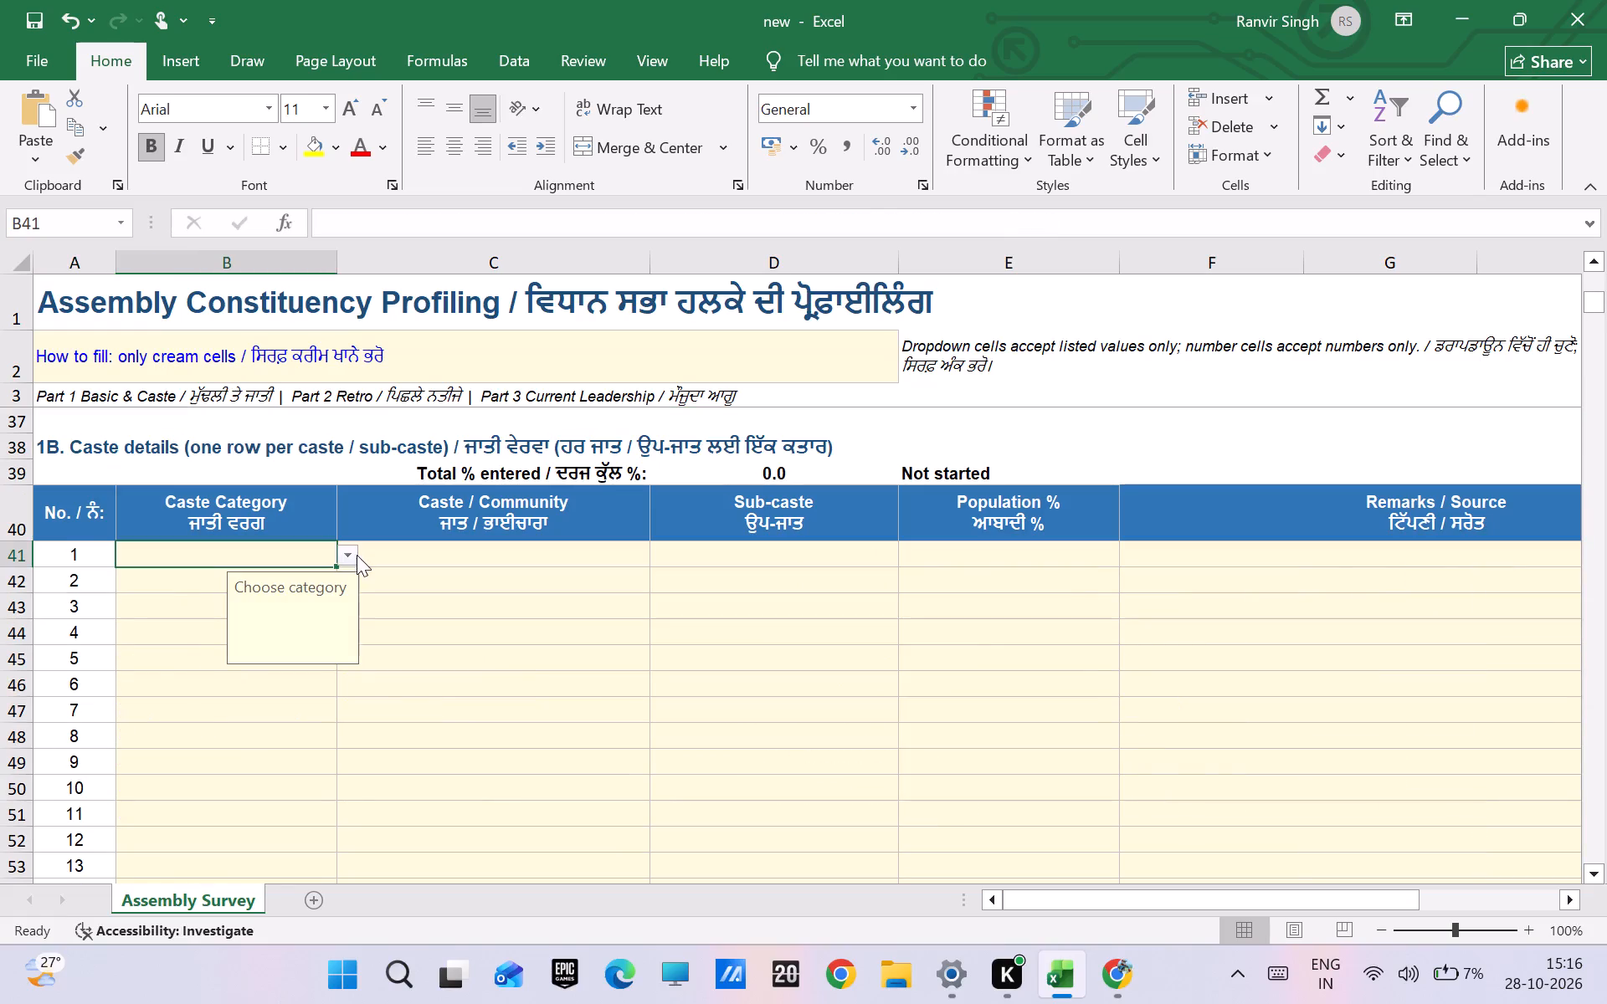
left_click(351, 555)
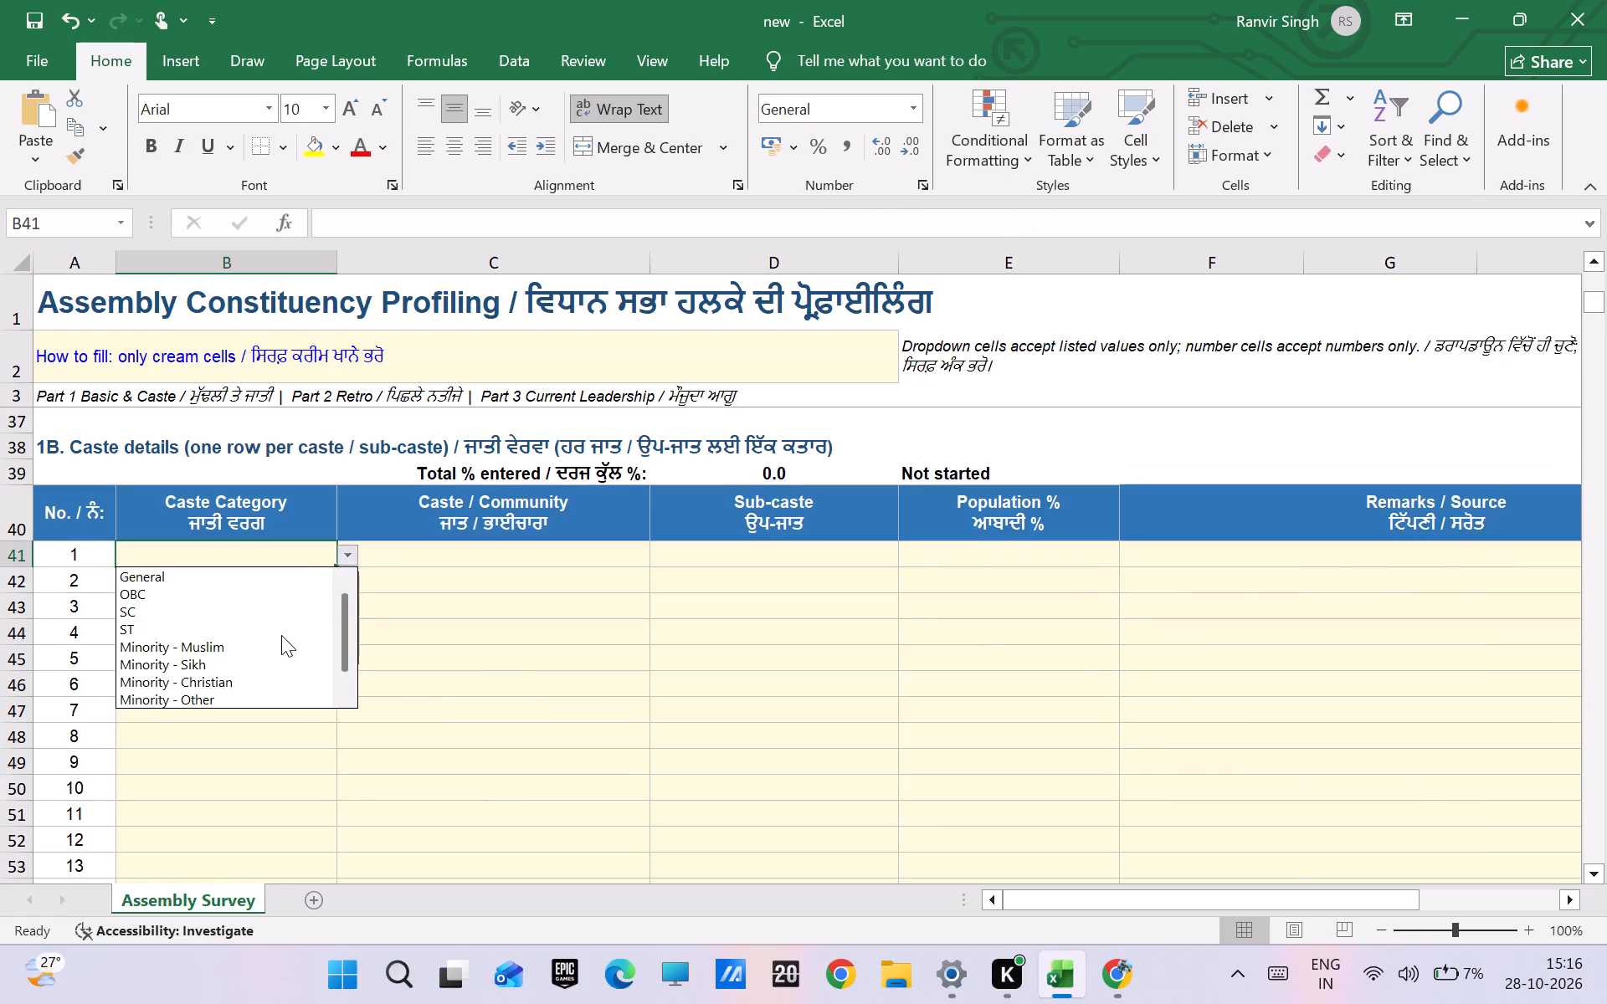
scroll(281, 635, "down", 3)
left_click(265, 581)
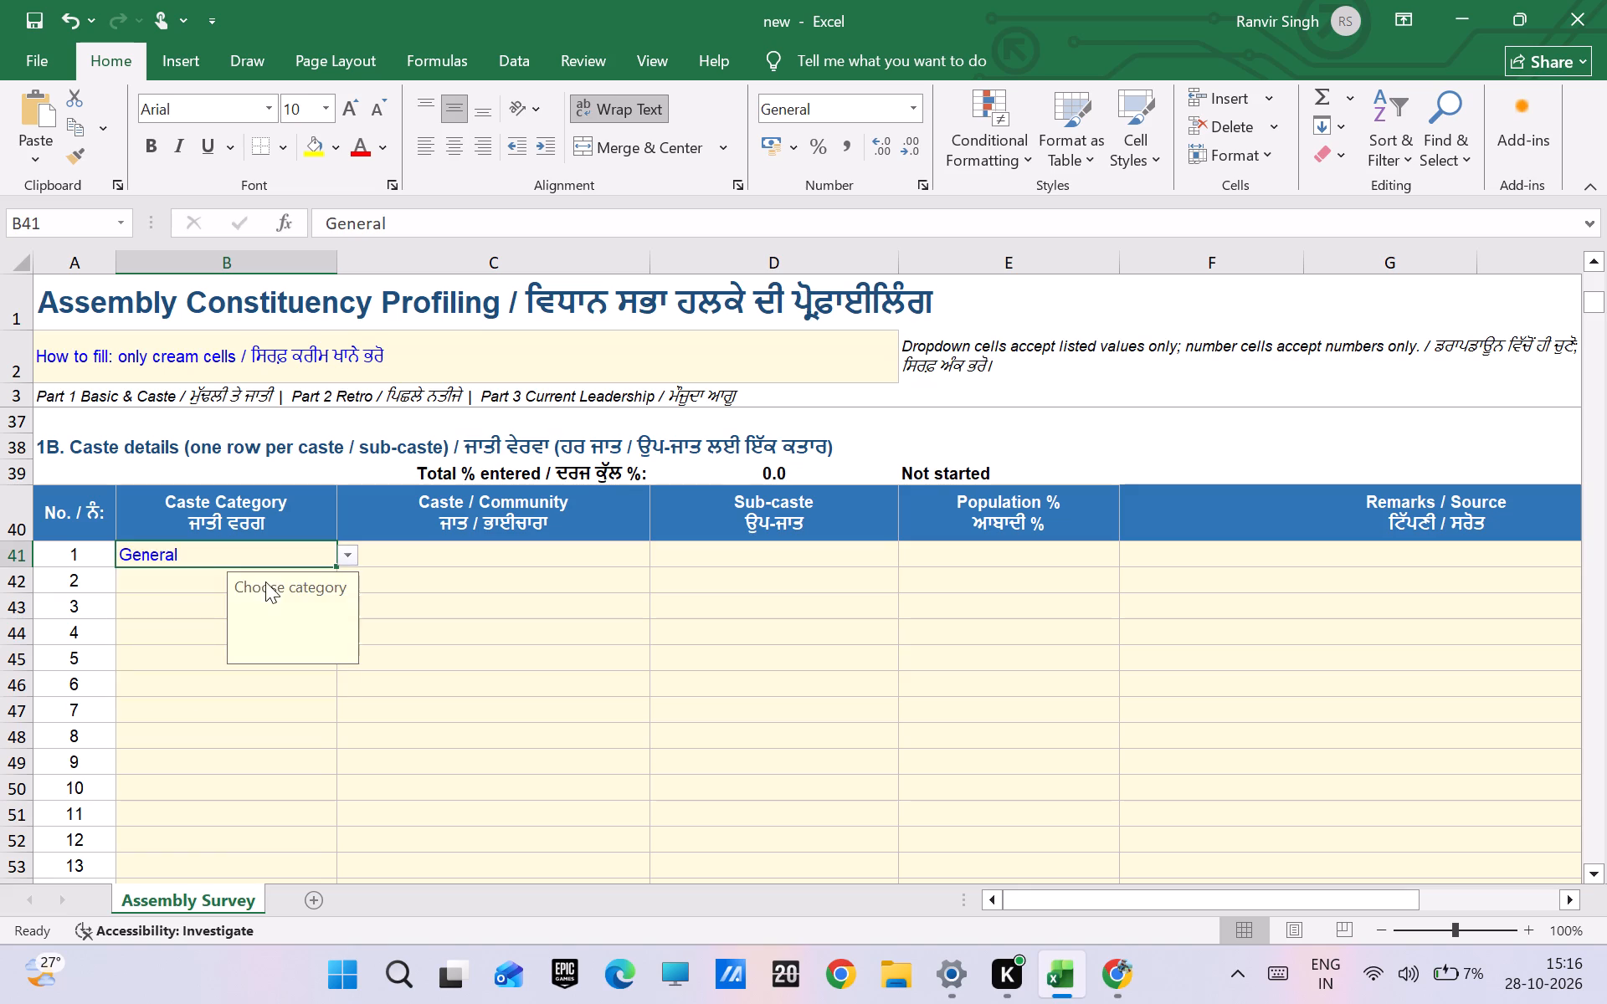
left_click(190, 587)
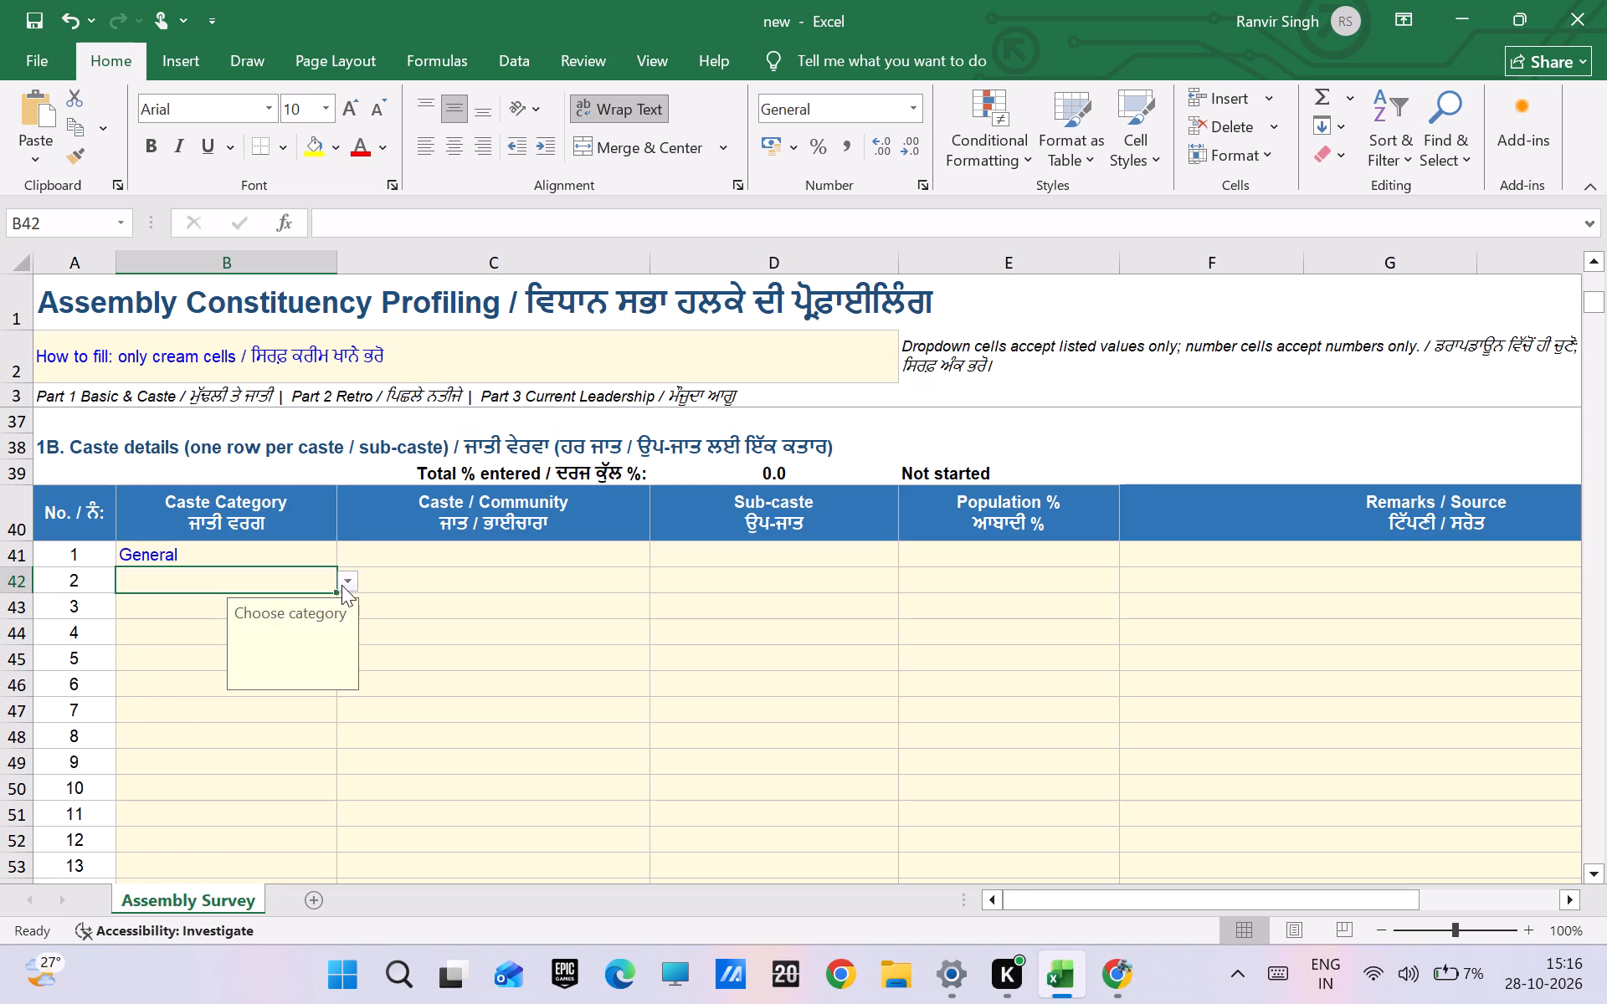
left_click(343, 585)
left_click(285, 622)
Set the Caste Category to SC for row 3 and ST for row 4.
left_click(157, 612)
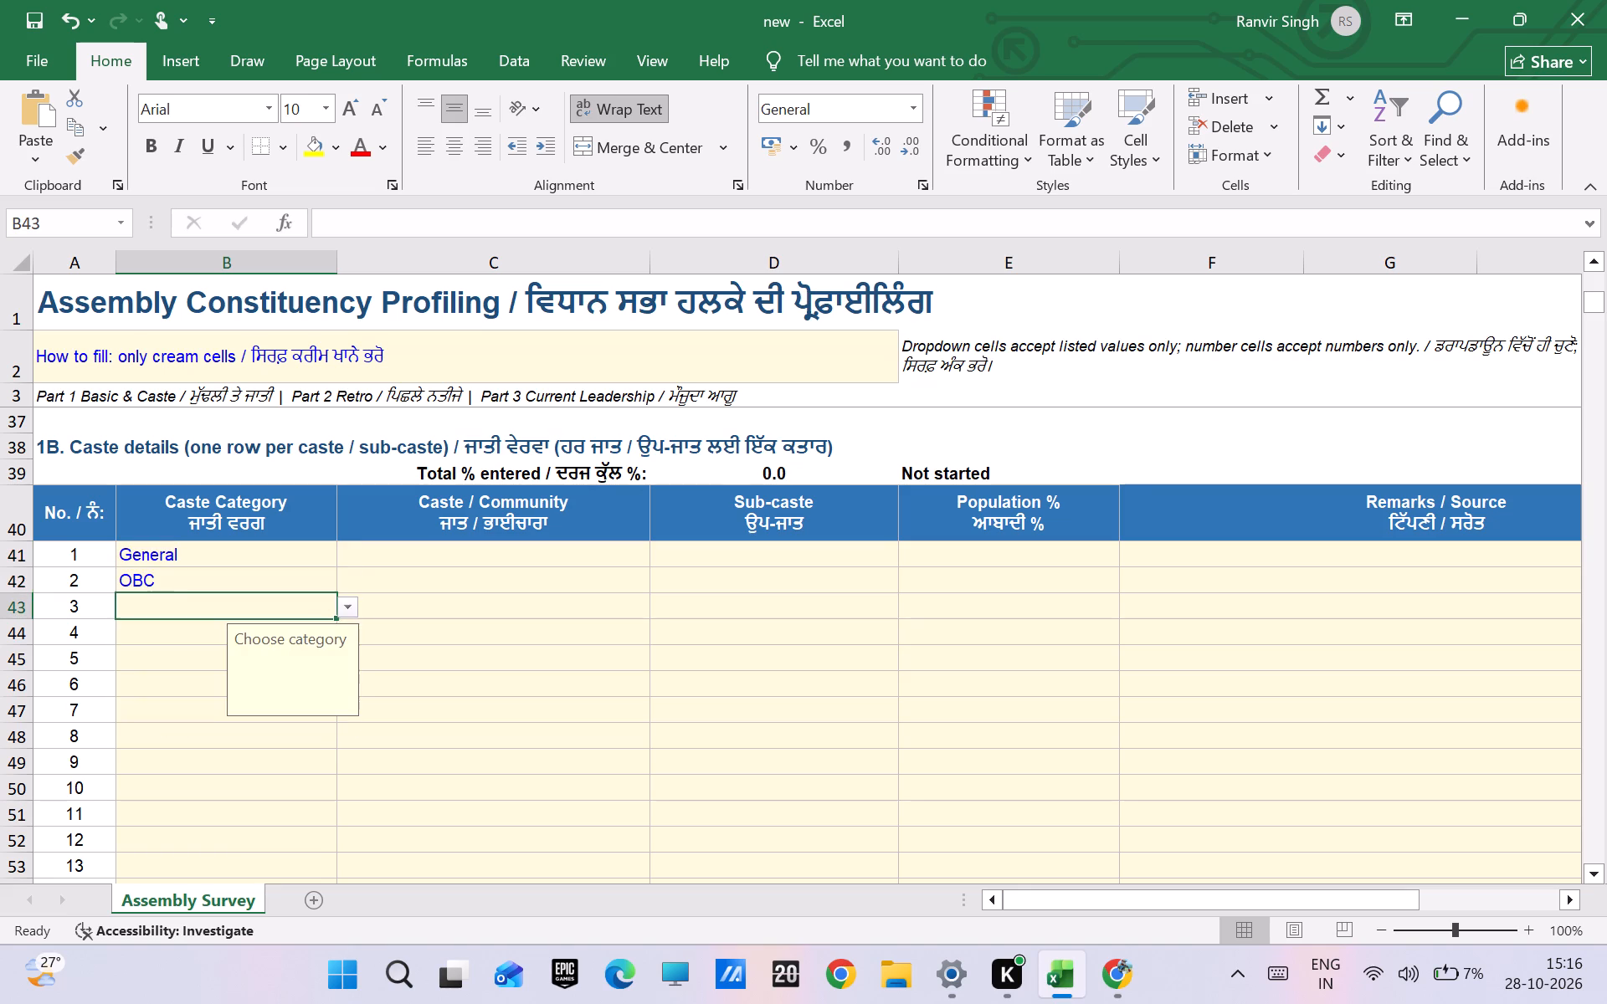
left_click(357, 609)
left_click(251, 610)
left_click(345, 613)
left_click(280, 663)
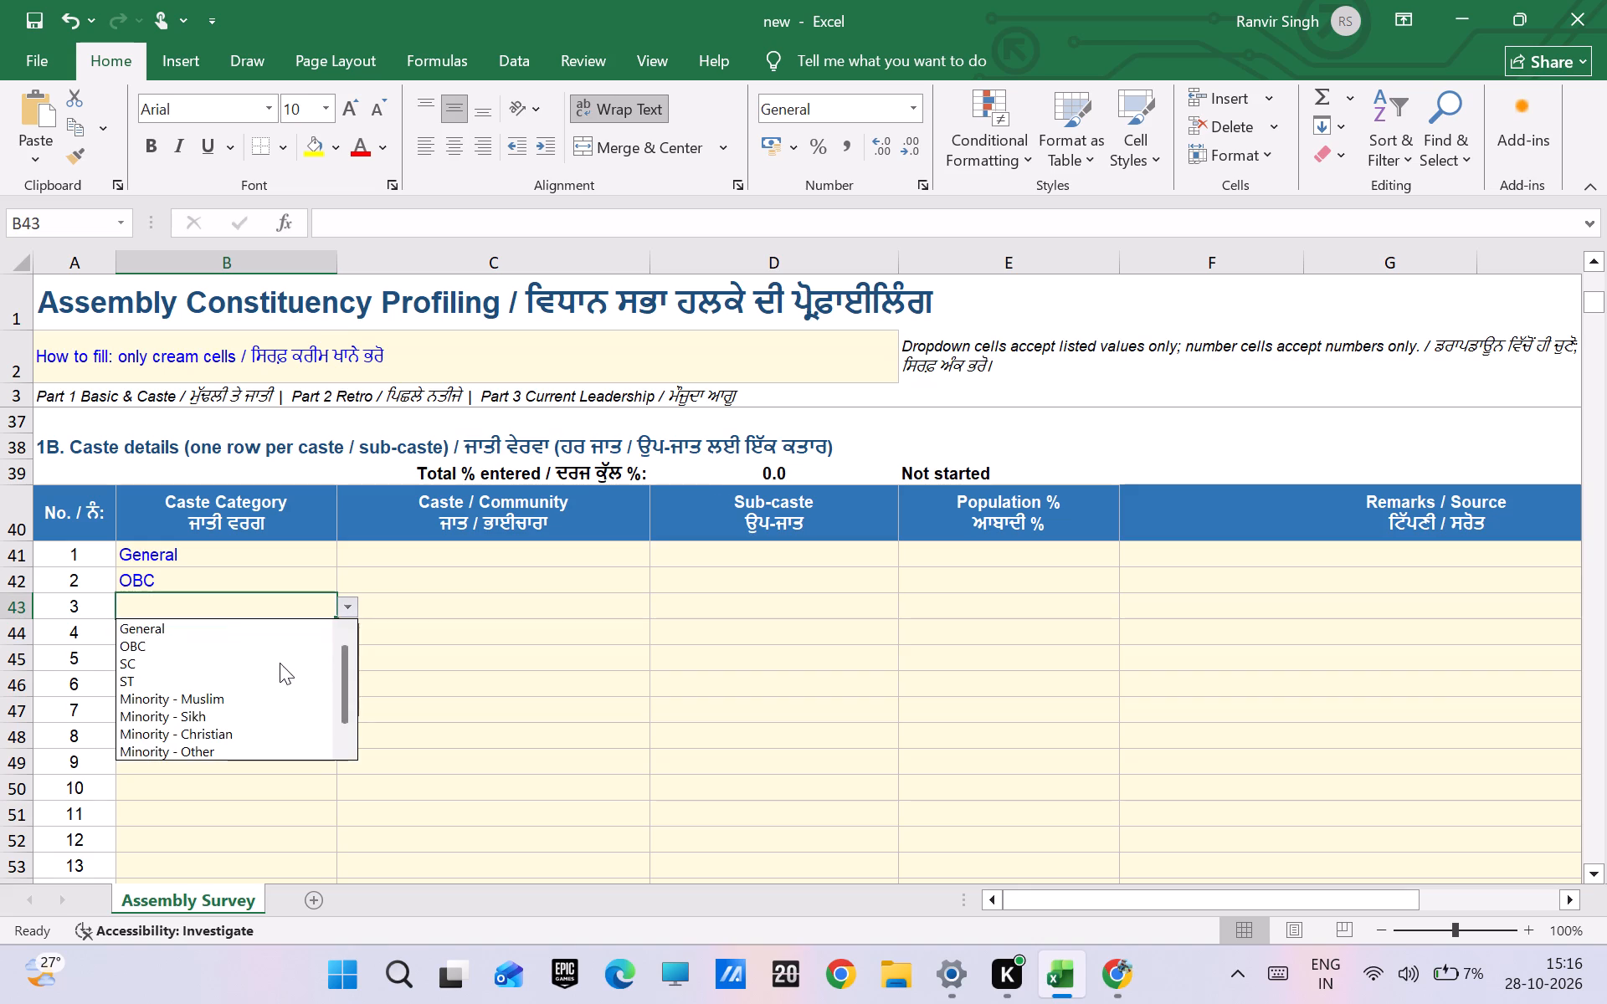
left_click(203, 633)
left_click(346, 639)
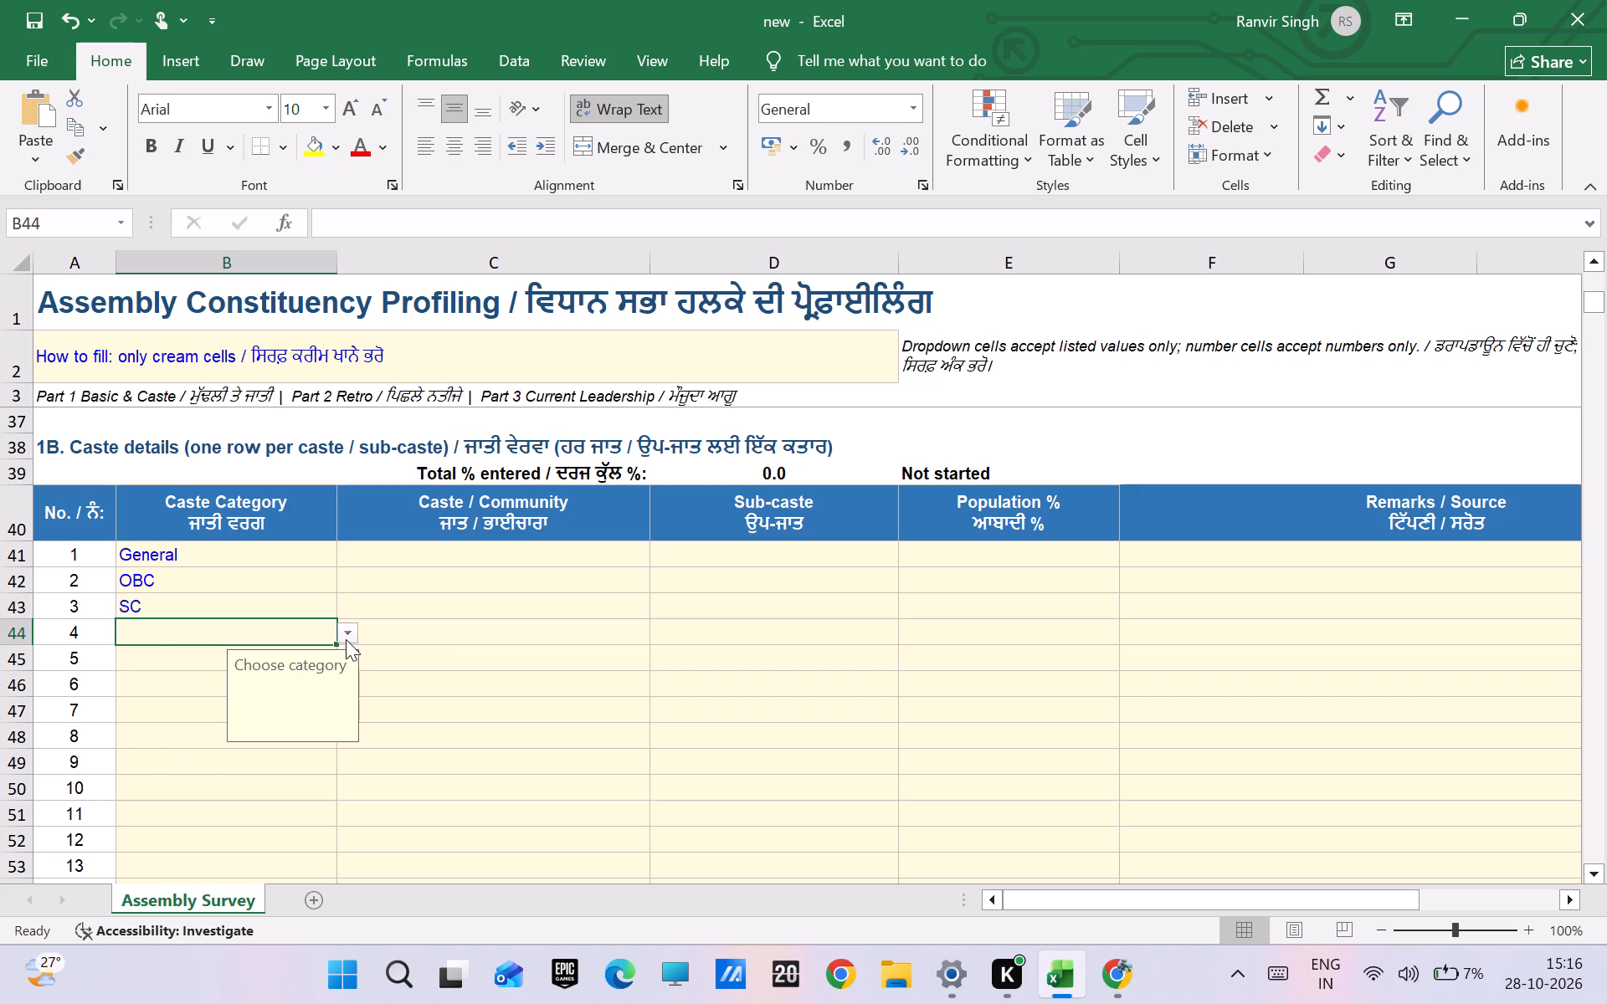
left_click(259, 701)
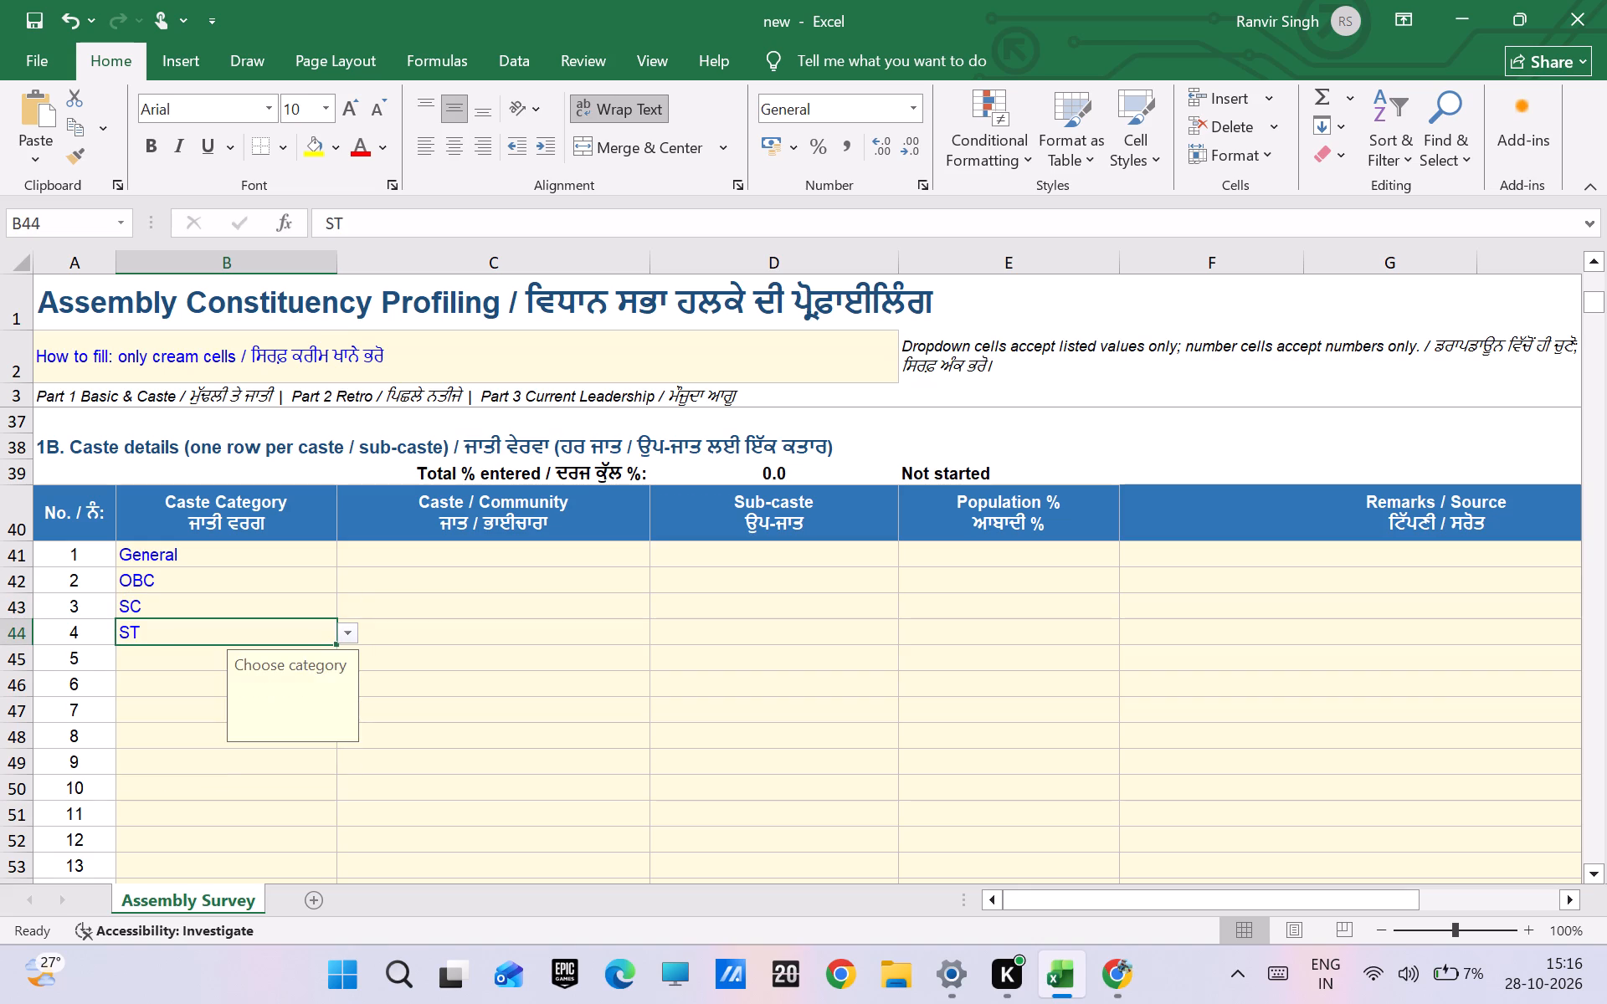
Set the Caste Category for rows 5 to 8 to Minority - Muslim, Minority - Sikh, Minority - Christian and Minority - Other.
left_click(183, 659)
left_click(354, 661)
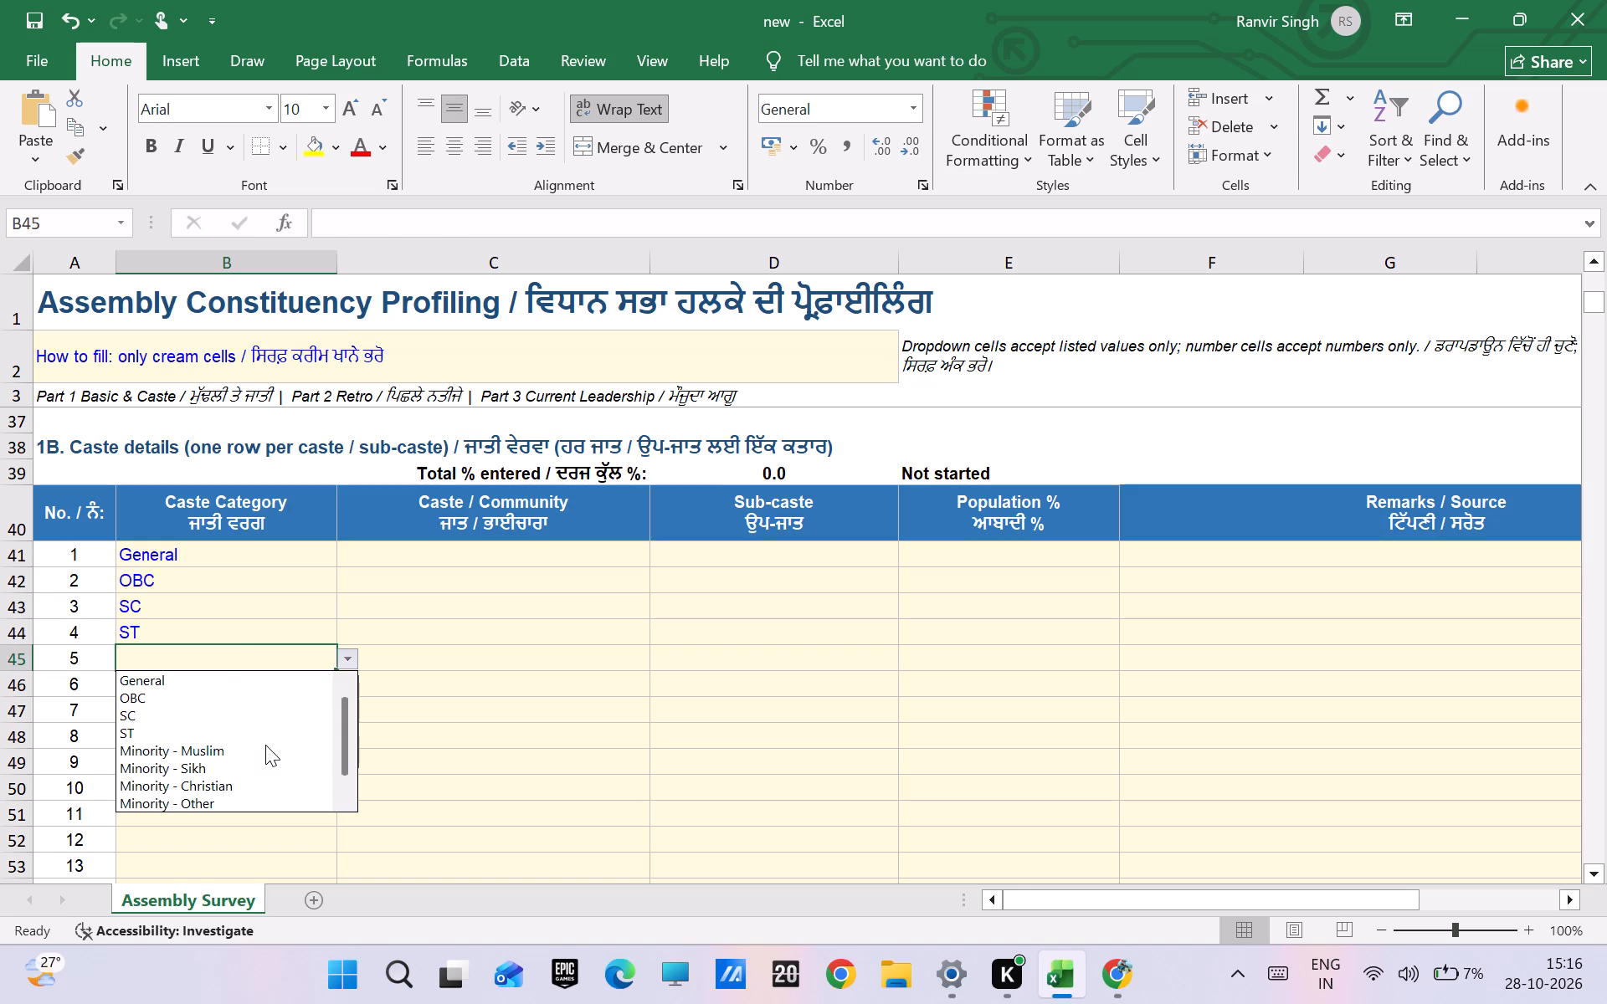
left_click(265, 745)
left_click(208, 688)
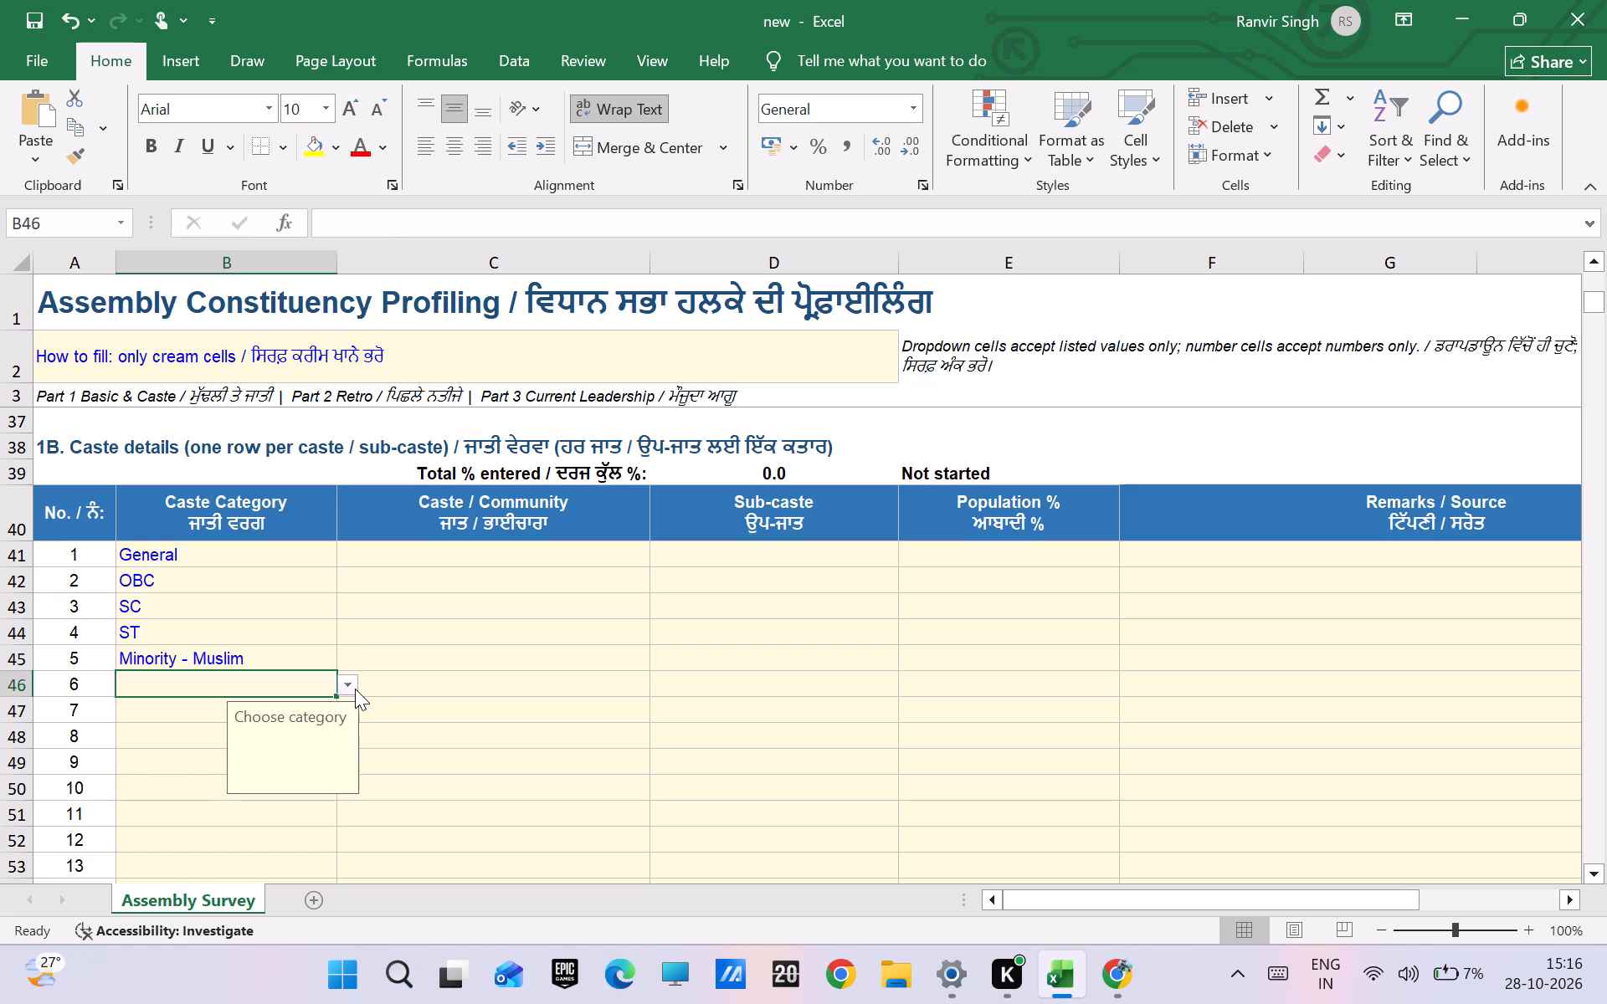
left_click(354, 688)
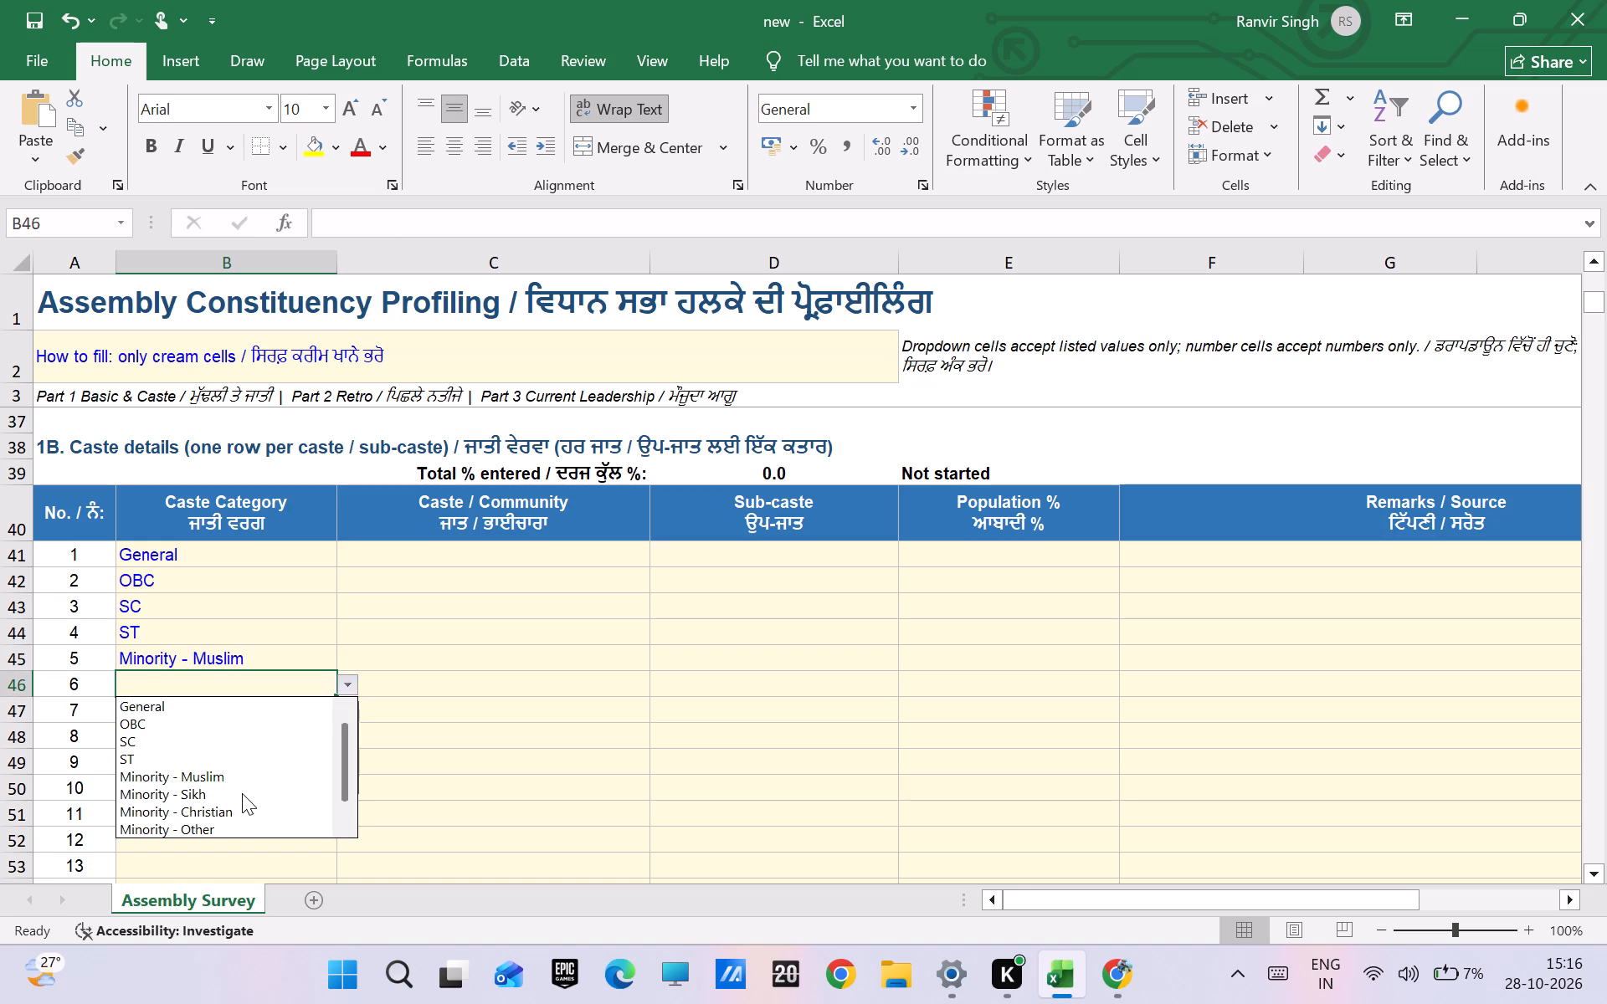
left_click(239, 797)
left_click(200, 712)
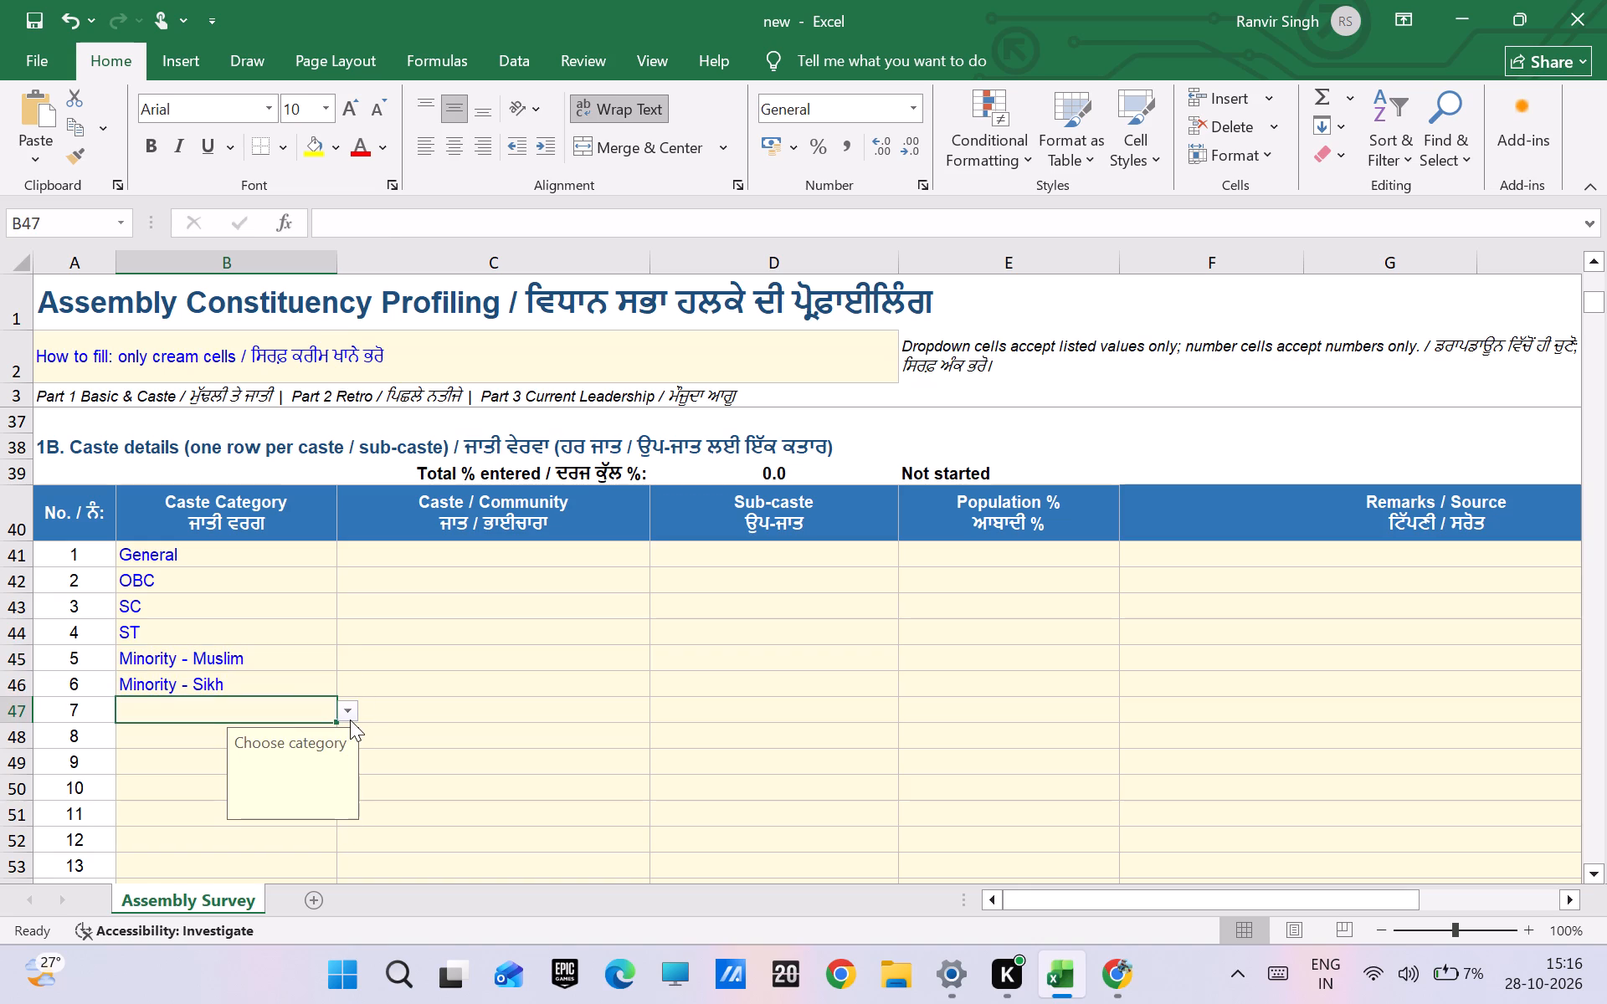
left_click(350, 717)
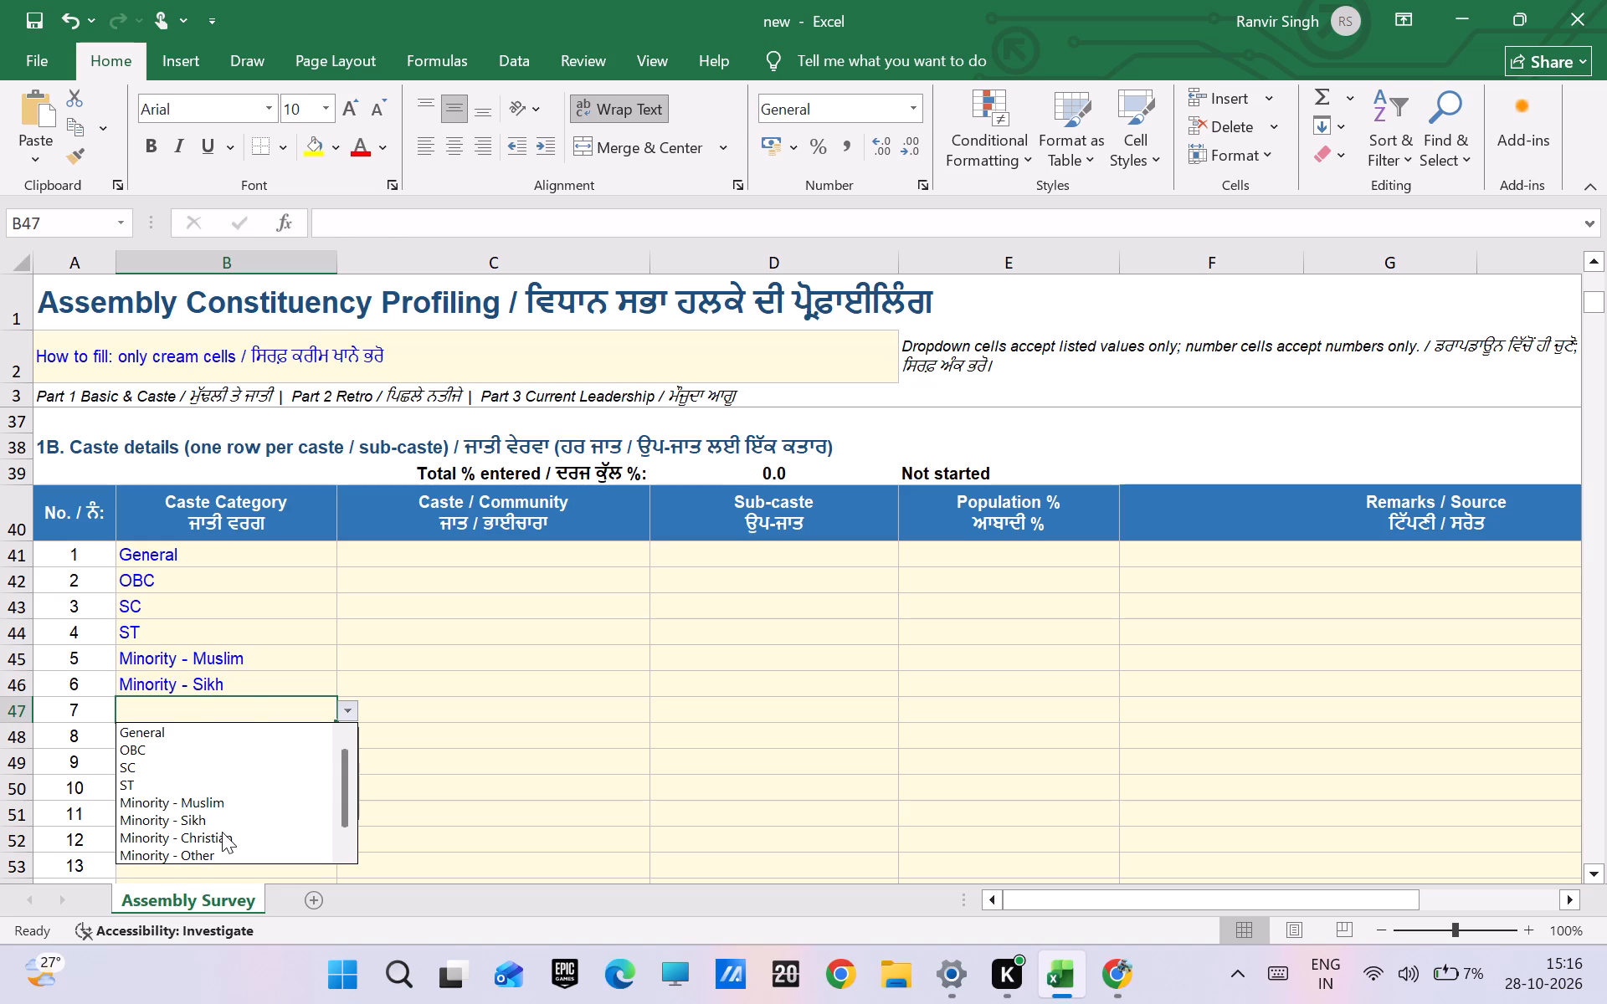
left_click(222, 832)
left_click(188, 739)
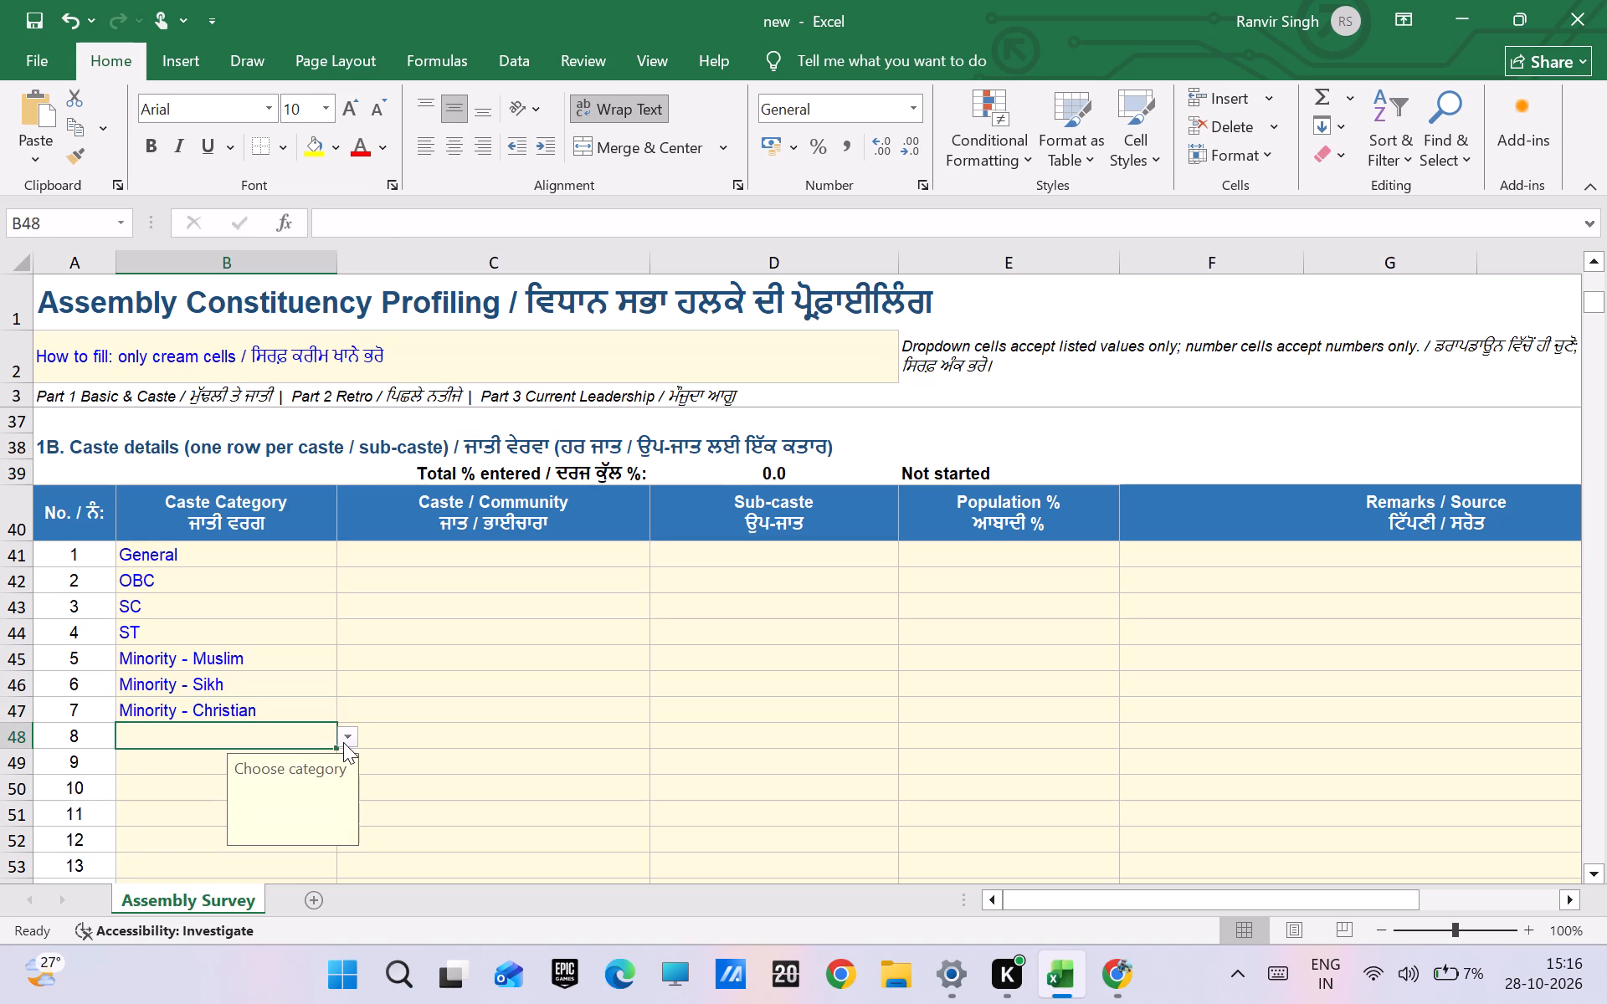
left_click(343, 742)
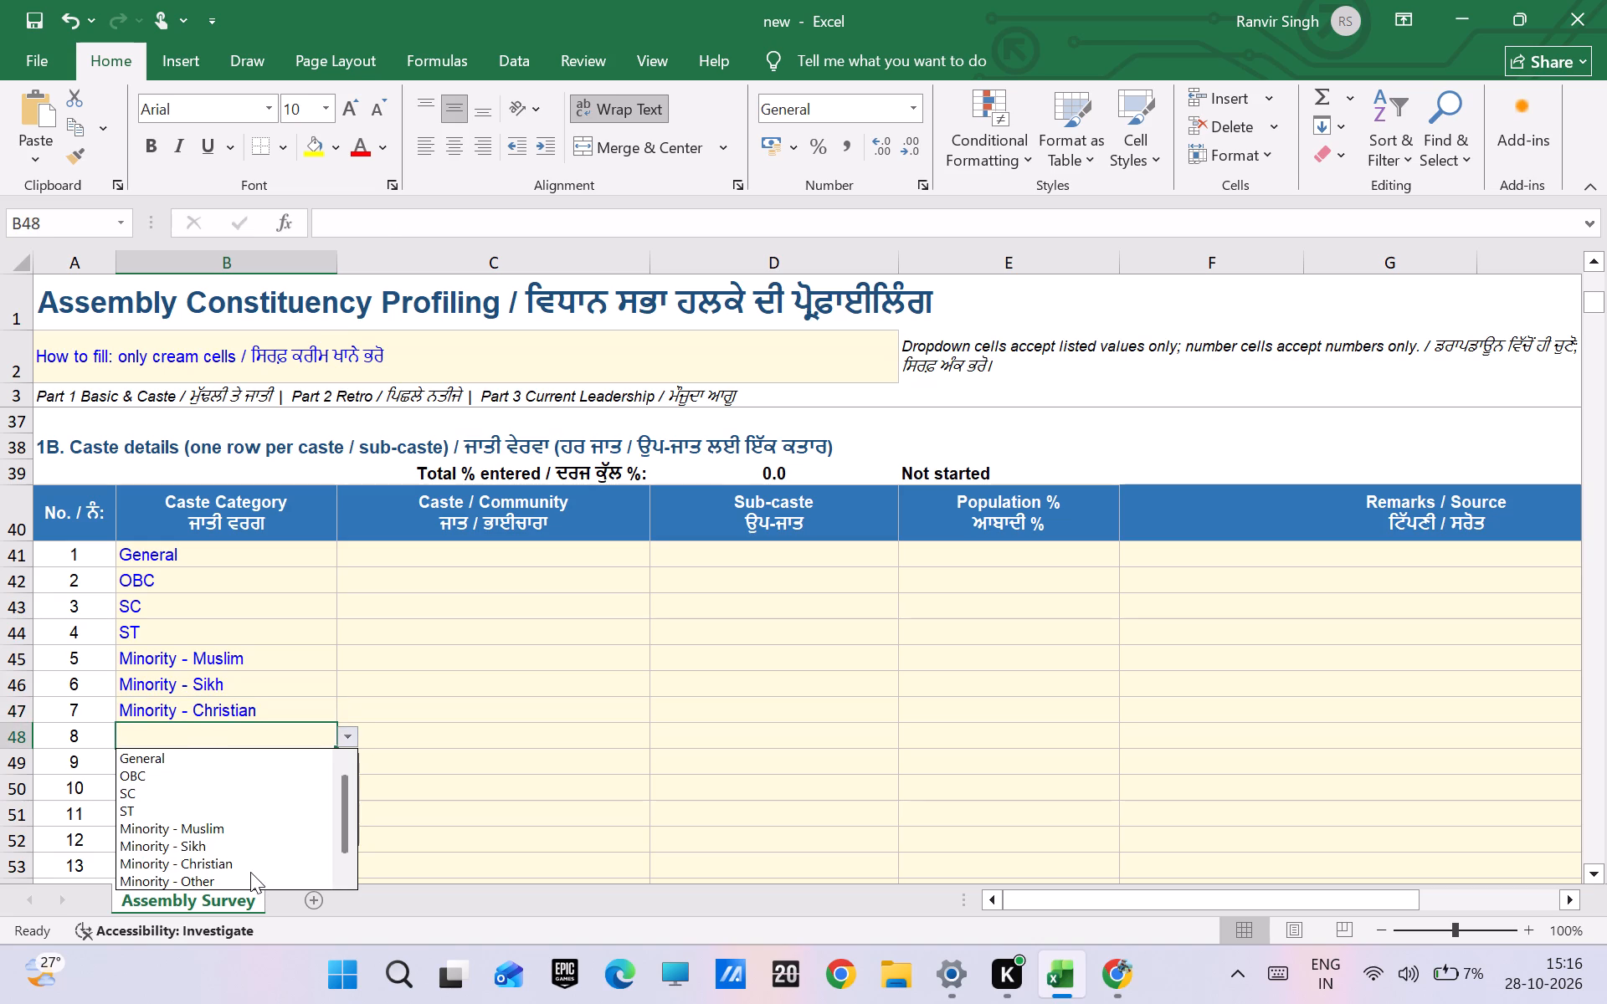
left_click(250, 872)
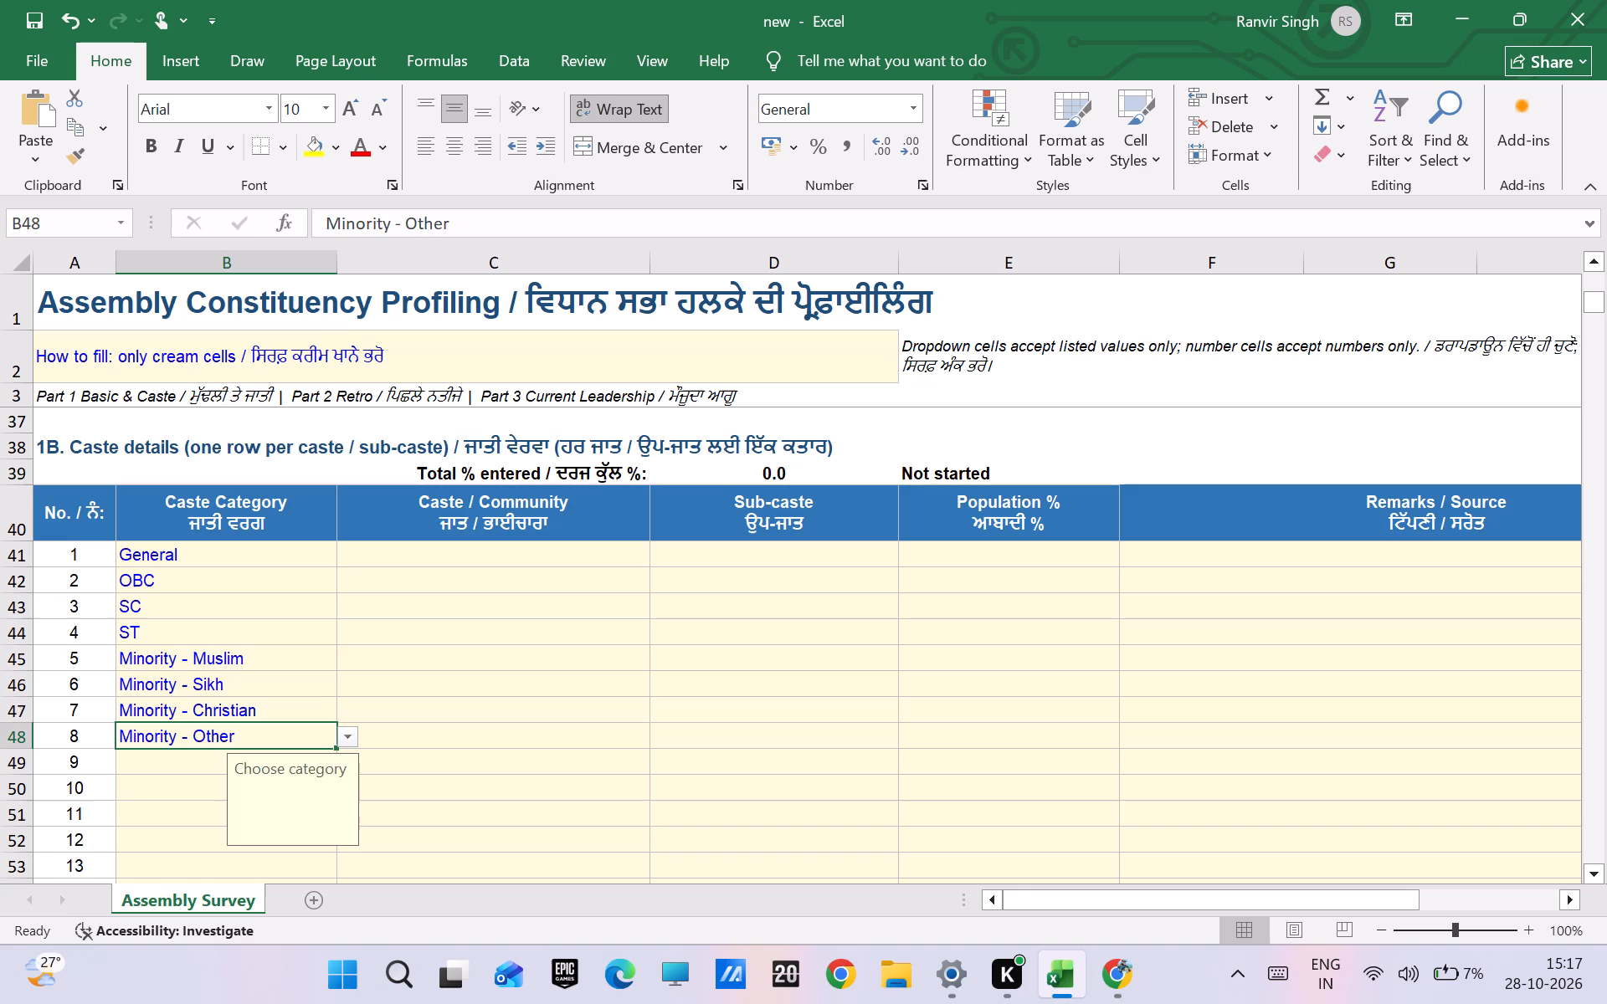
left_click_drag(153, 516, 181, 715)
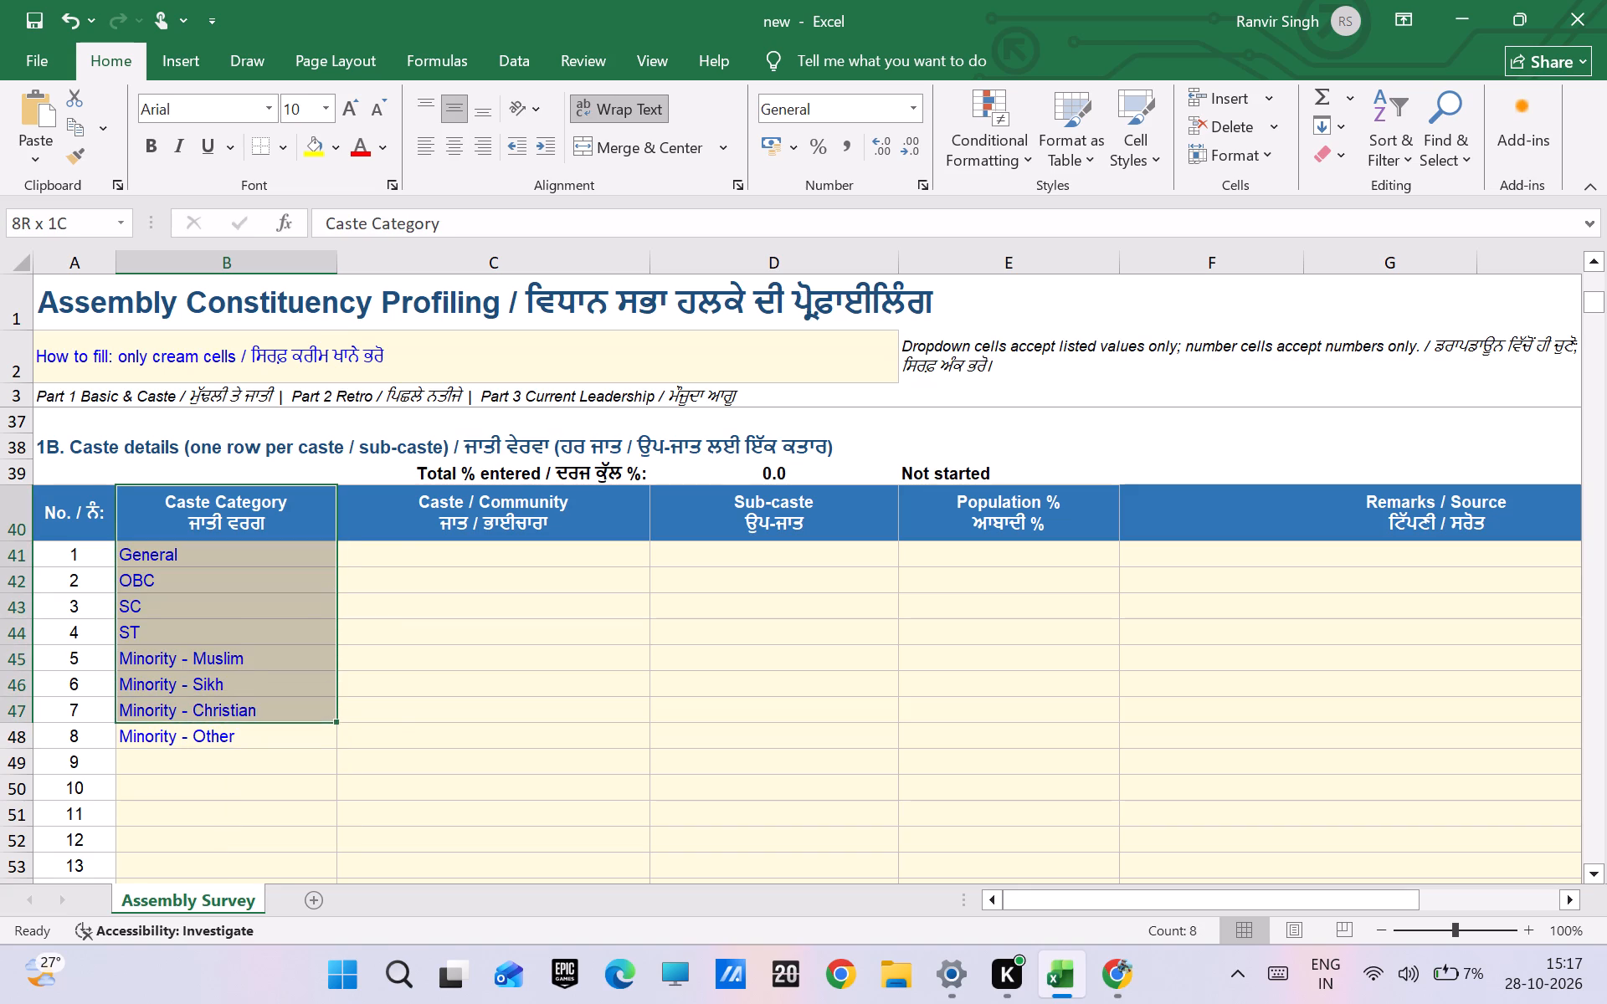
left_click_drag(181, 715, 1109, 725)
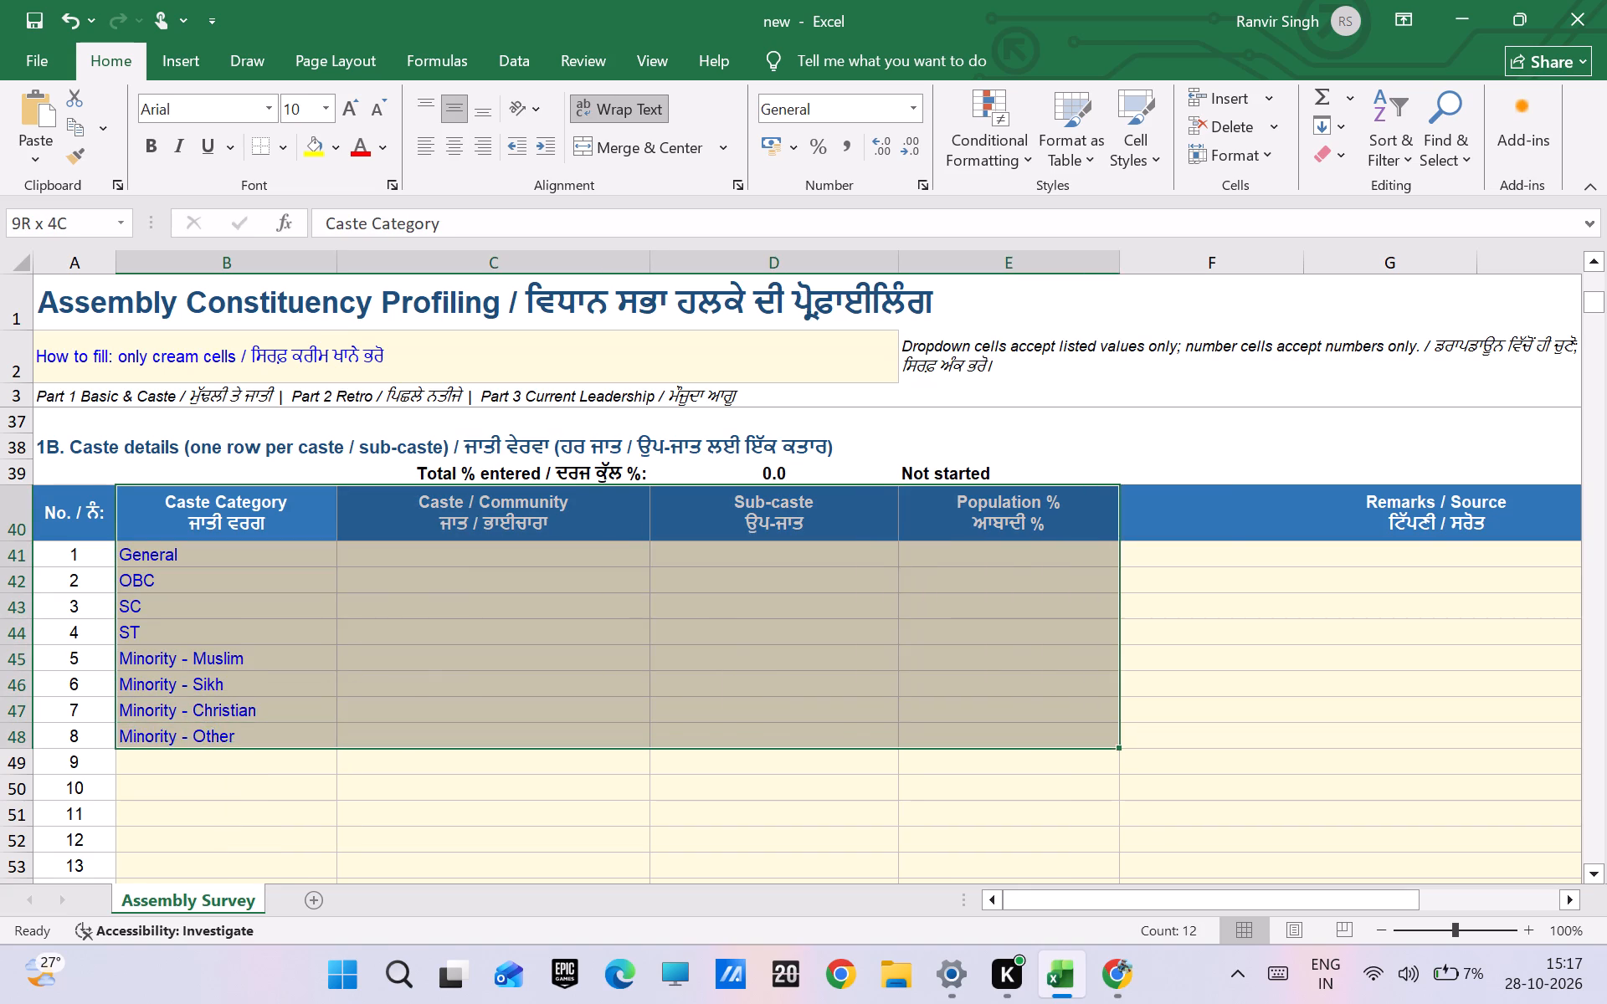
left_click_drag(1109, 725, 1277, 730)
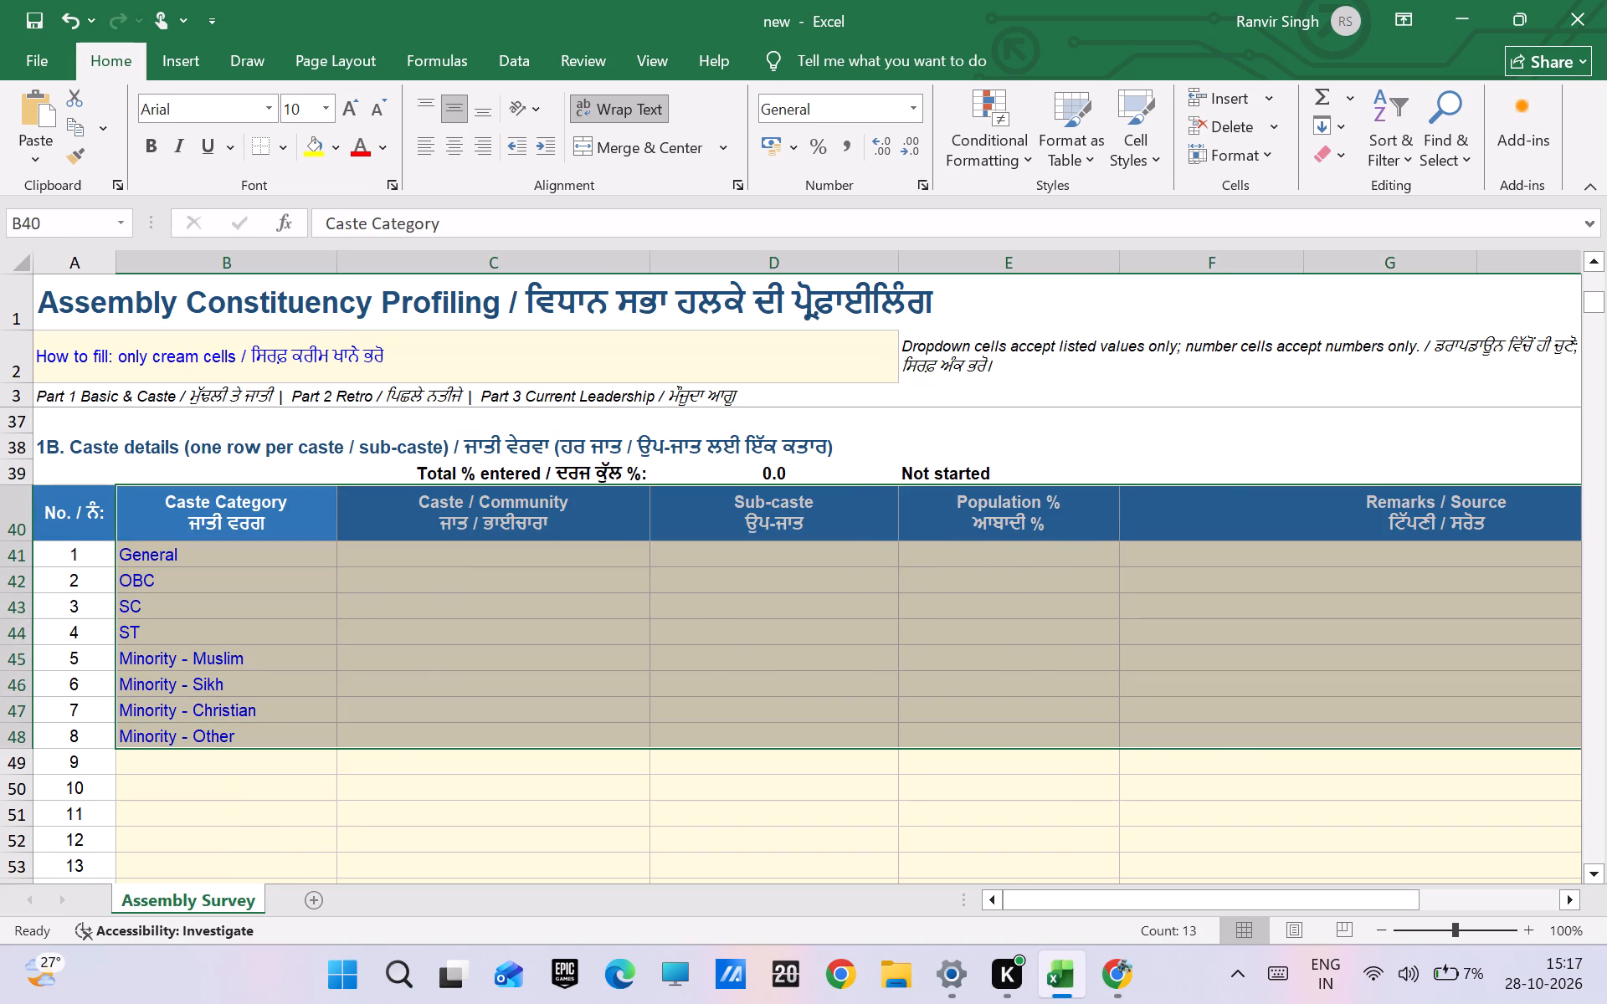
key("ctrl+c")
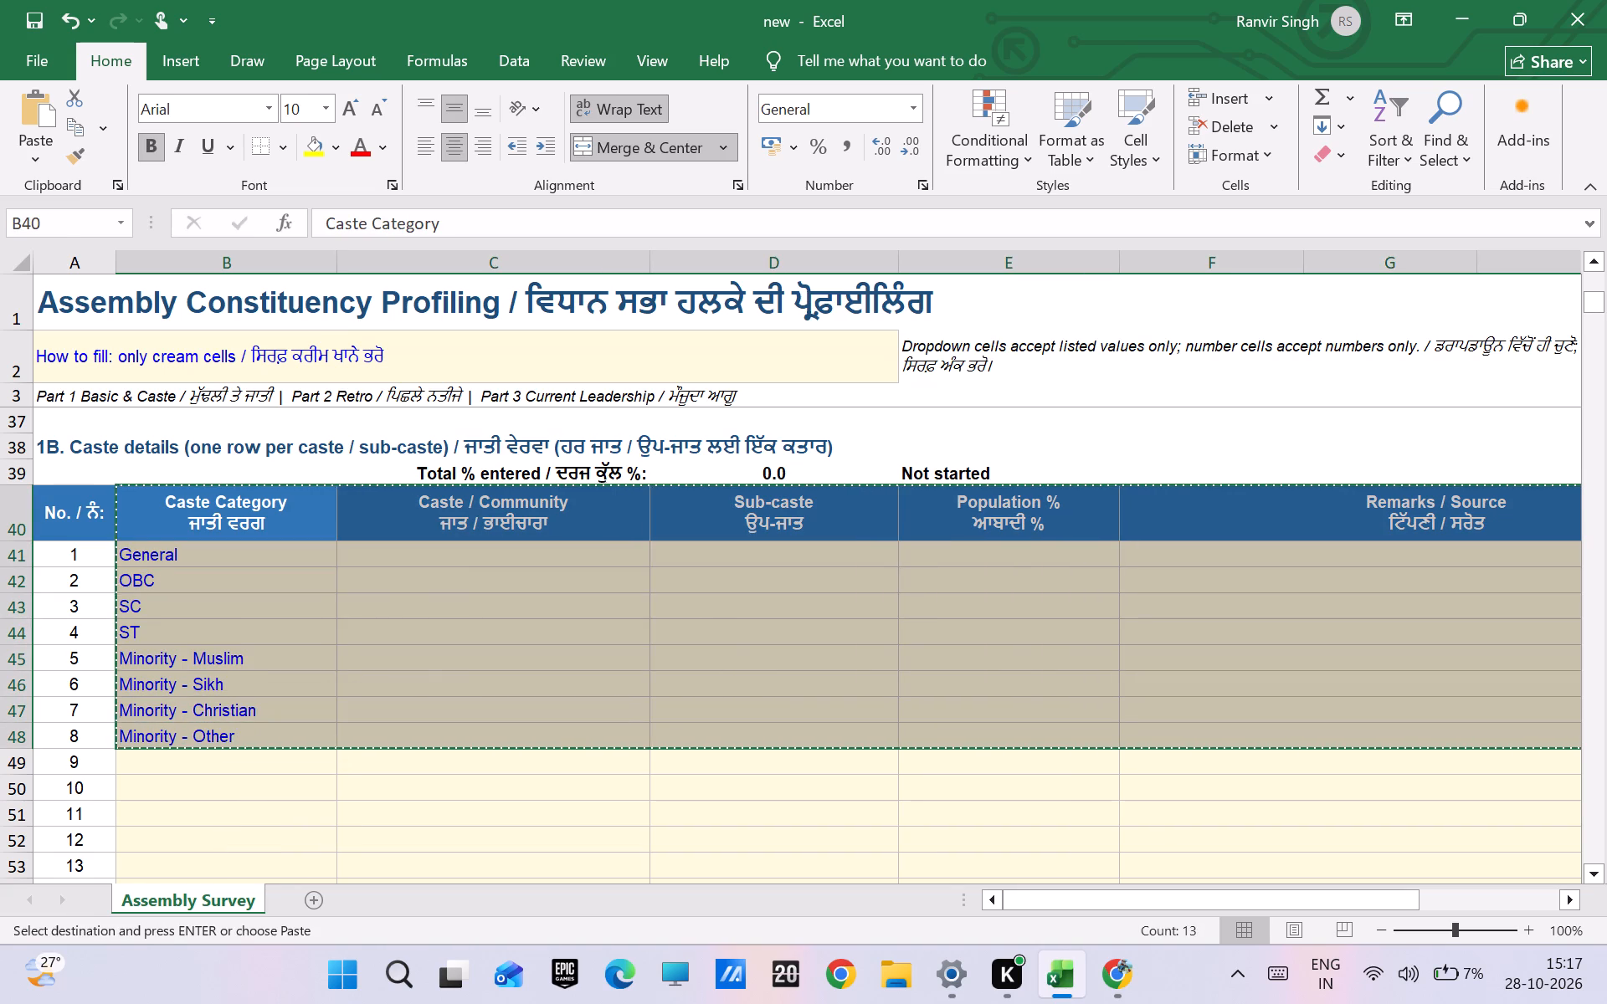
left_click(1135, 986)
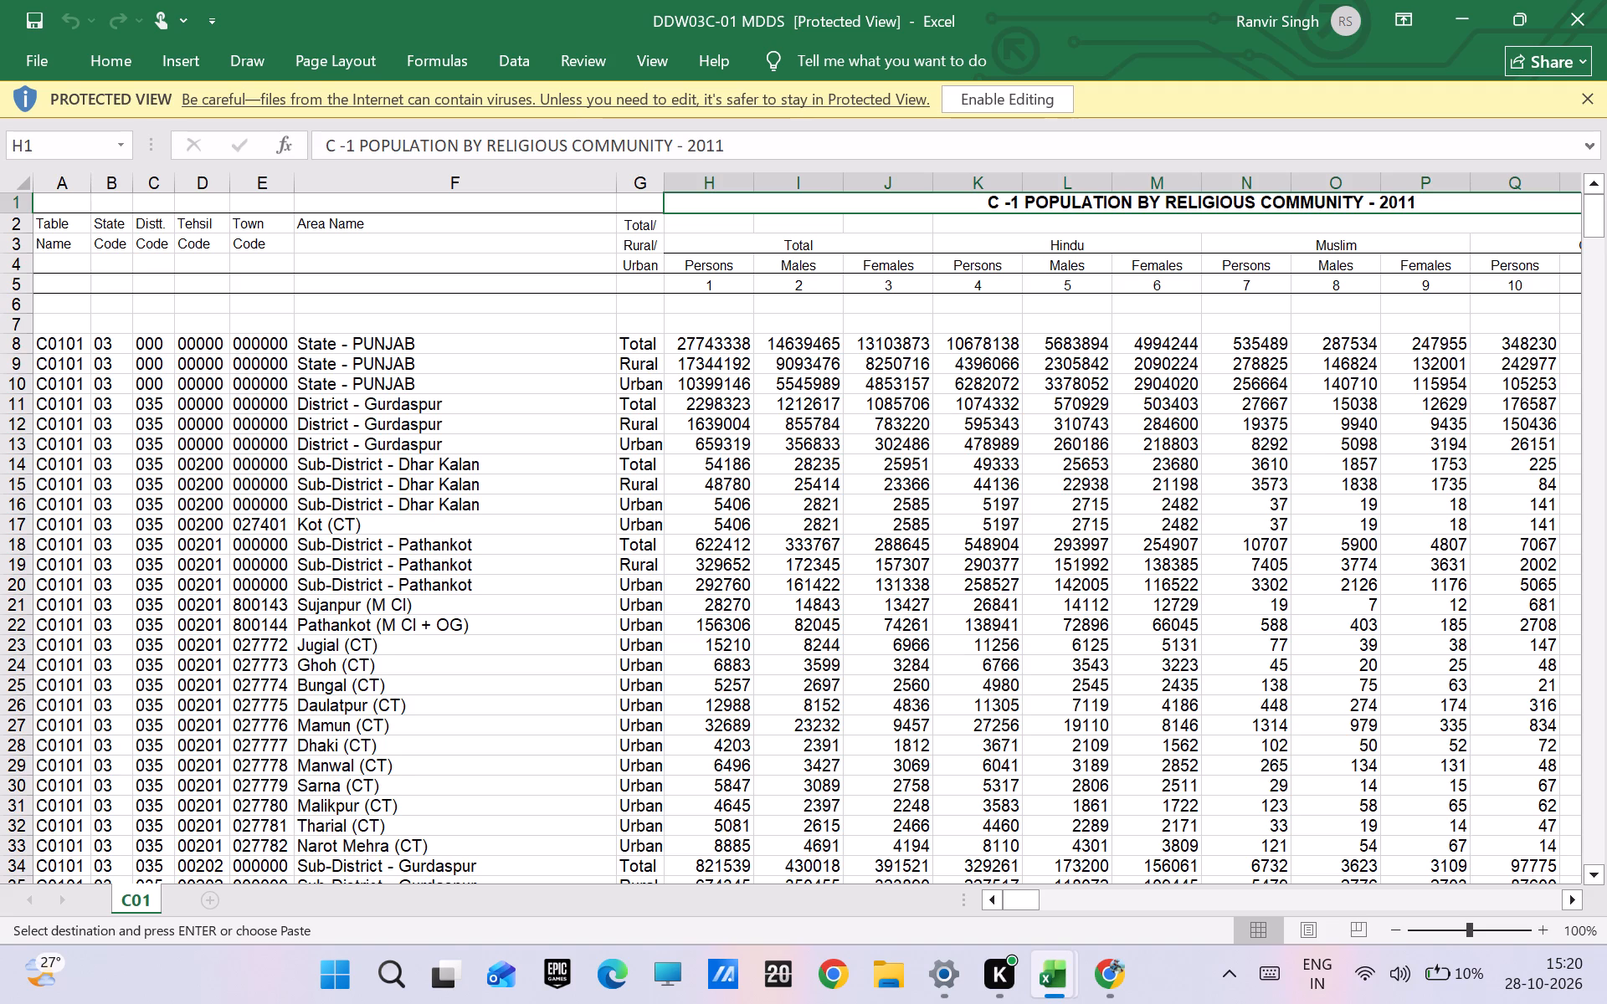
Search the C01 sheet for "barnala" to locate the district's rows, and close the search.
scroll(474, 576, "down", 2)
left_click(489, 603)
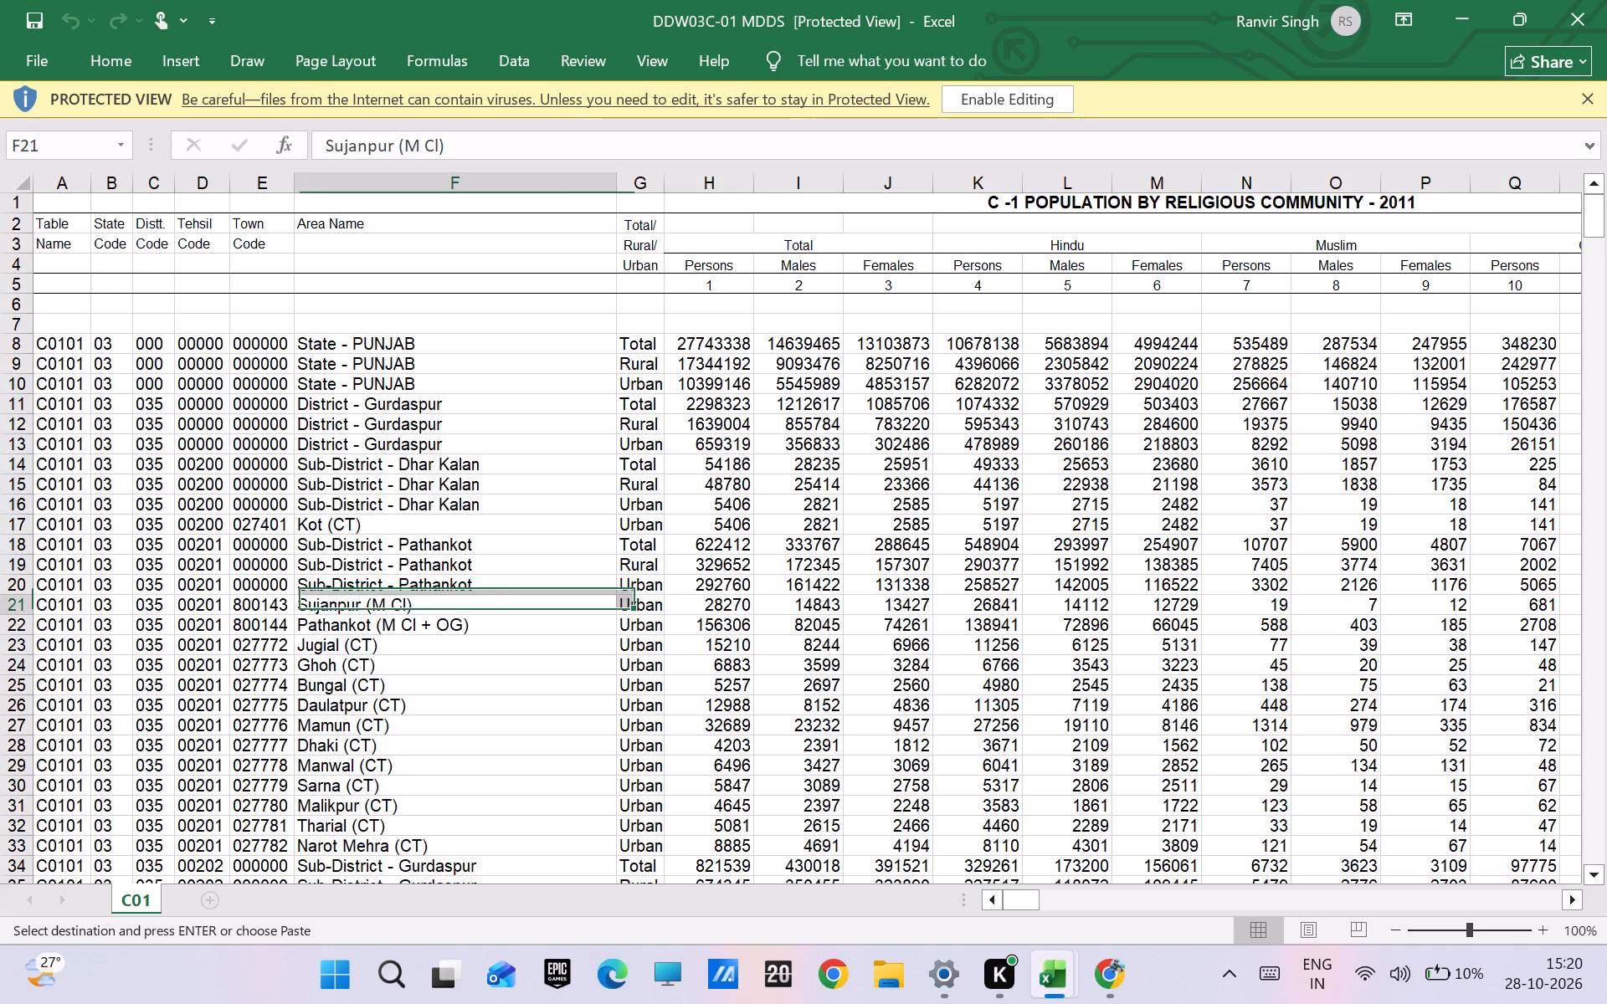
key("ctrl+f")
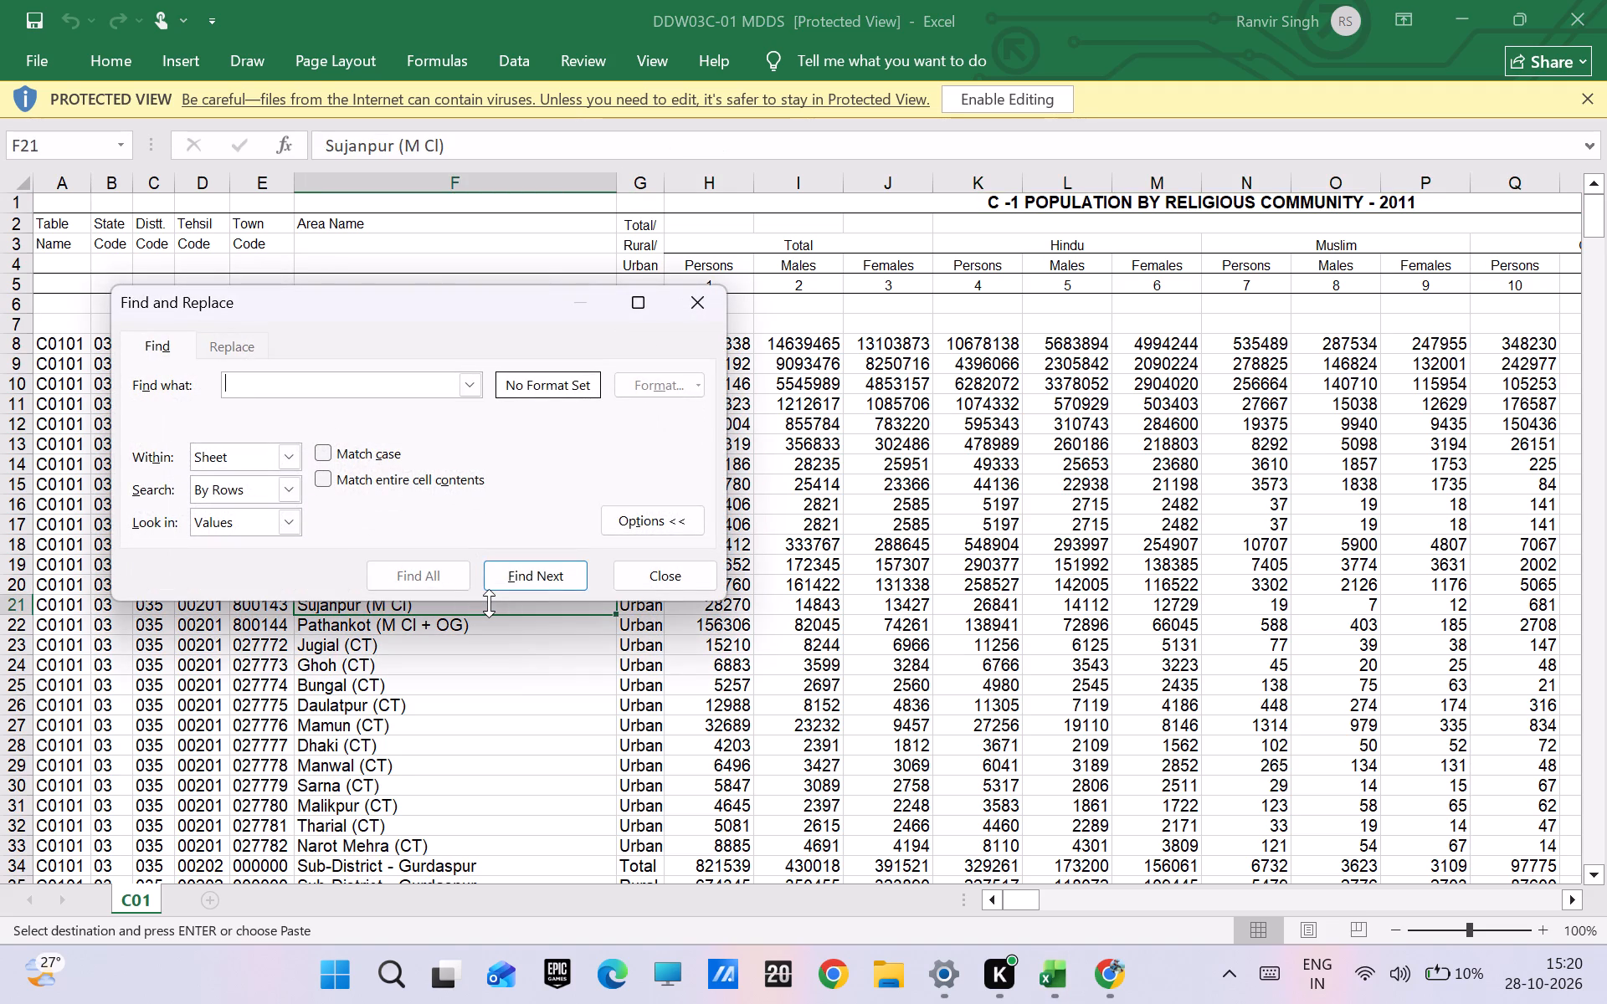
type("barnala")
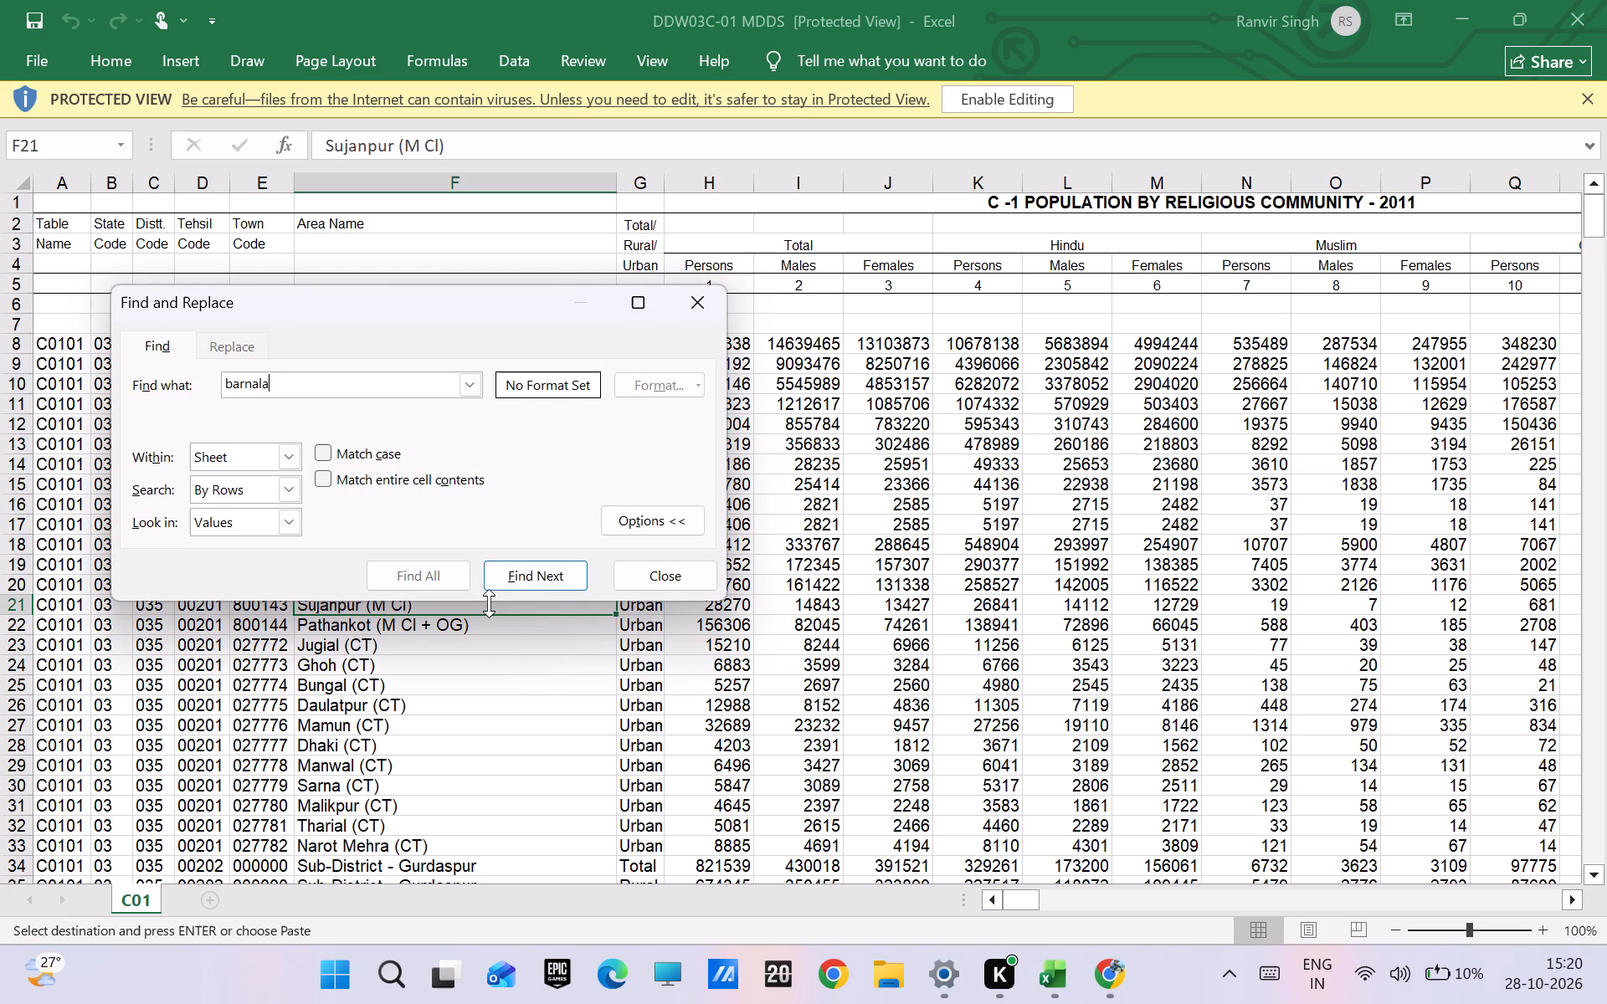
left_click(508, 585)
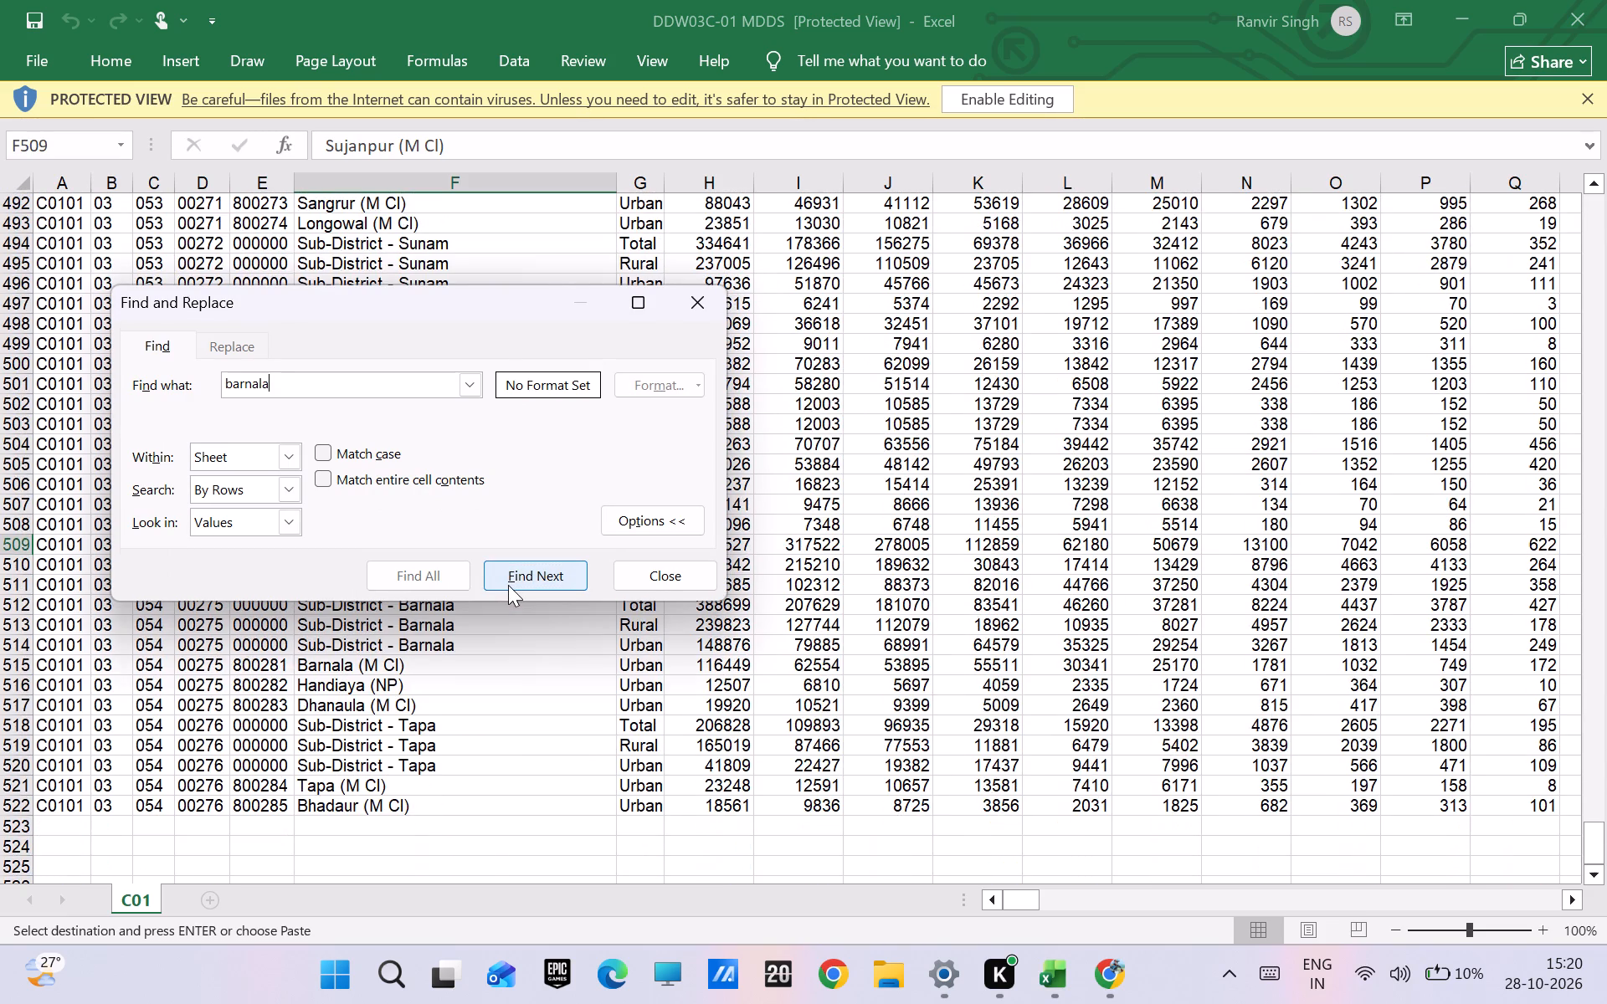
left_click(678, 308)
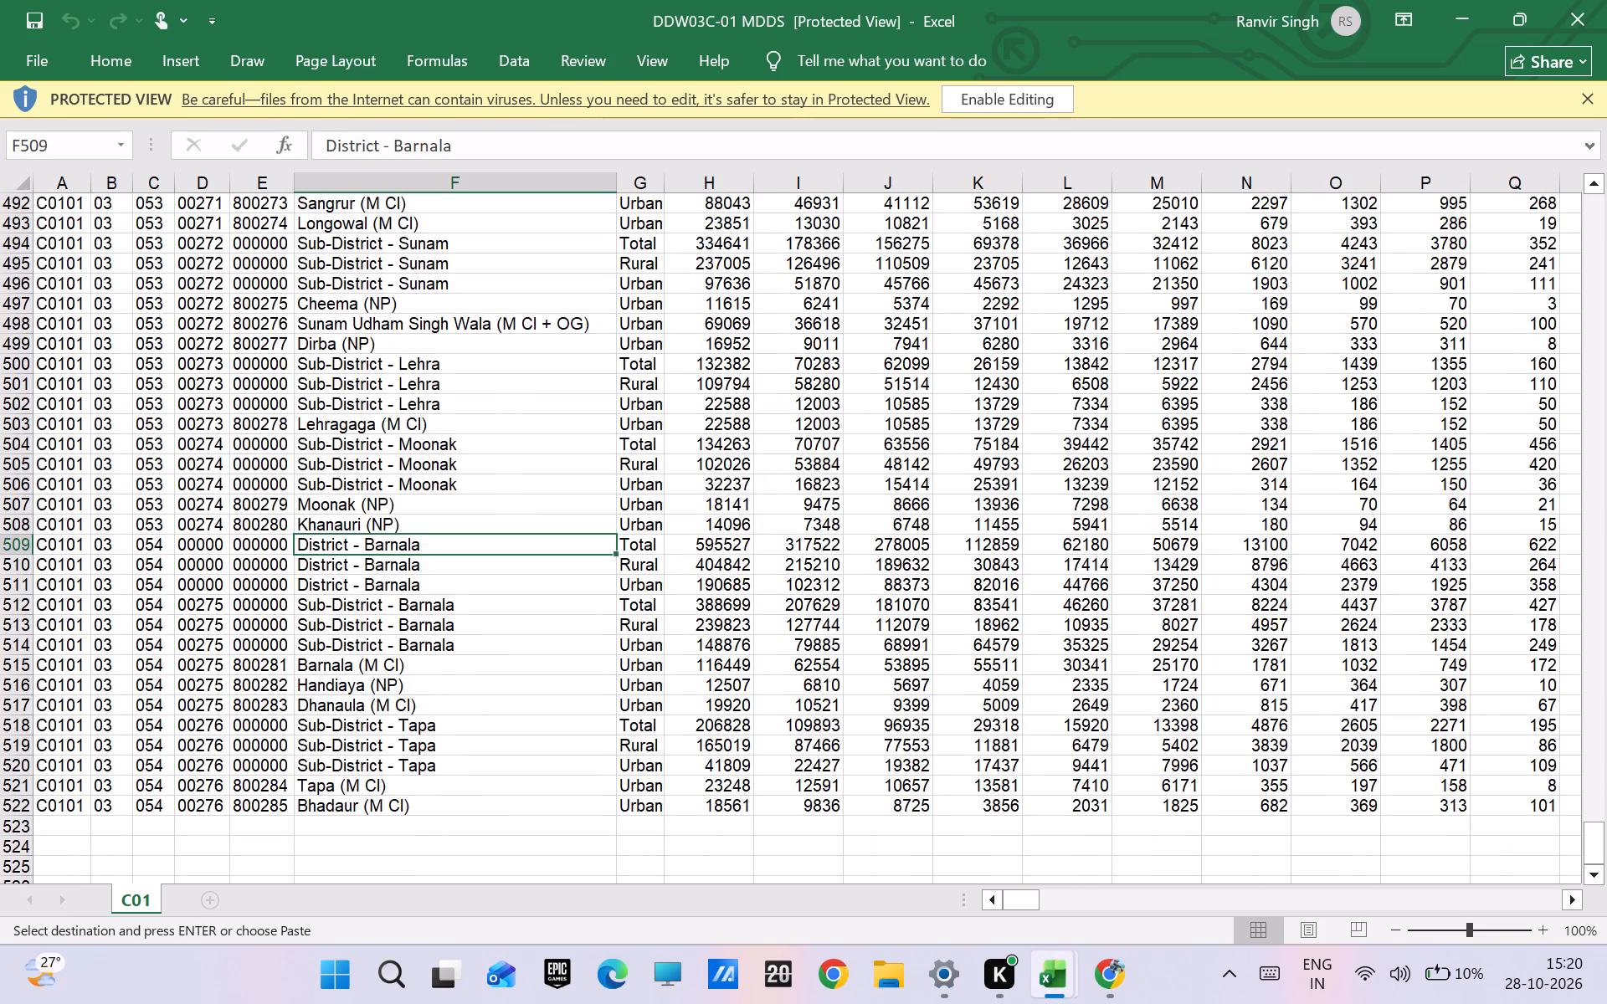
Select the total persons cell in the District - Barnala Total row and enable editing of the workbook.
left_click(675, 548)
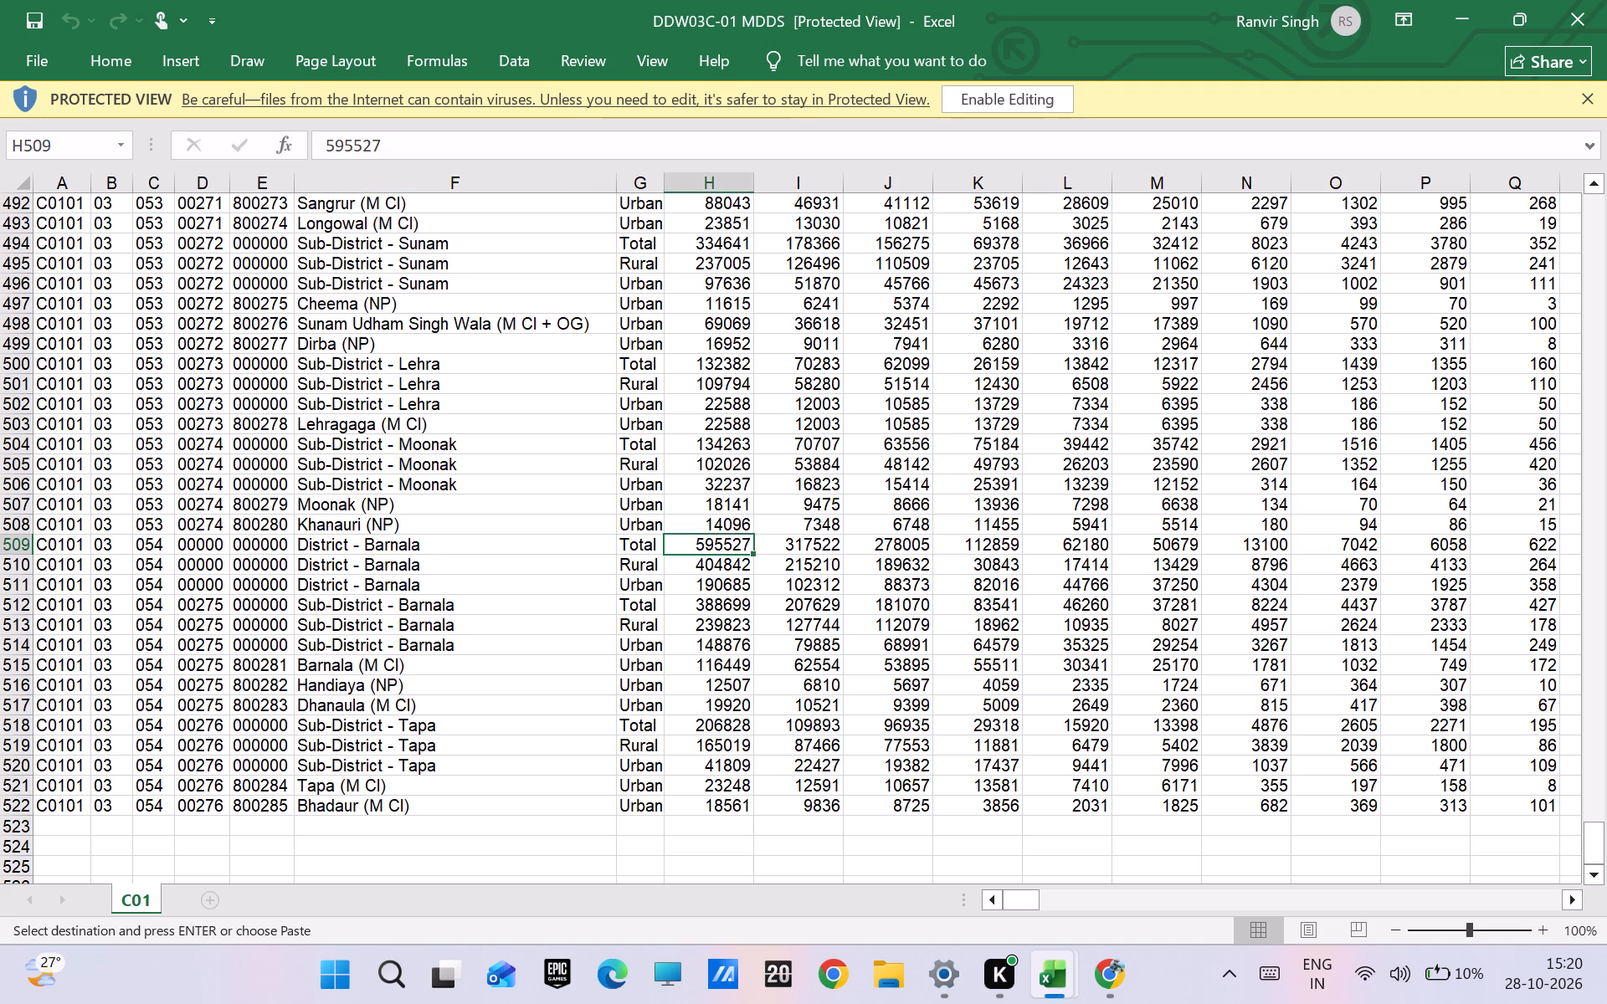
left_click(675, 548)
left_click(1022, 106)
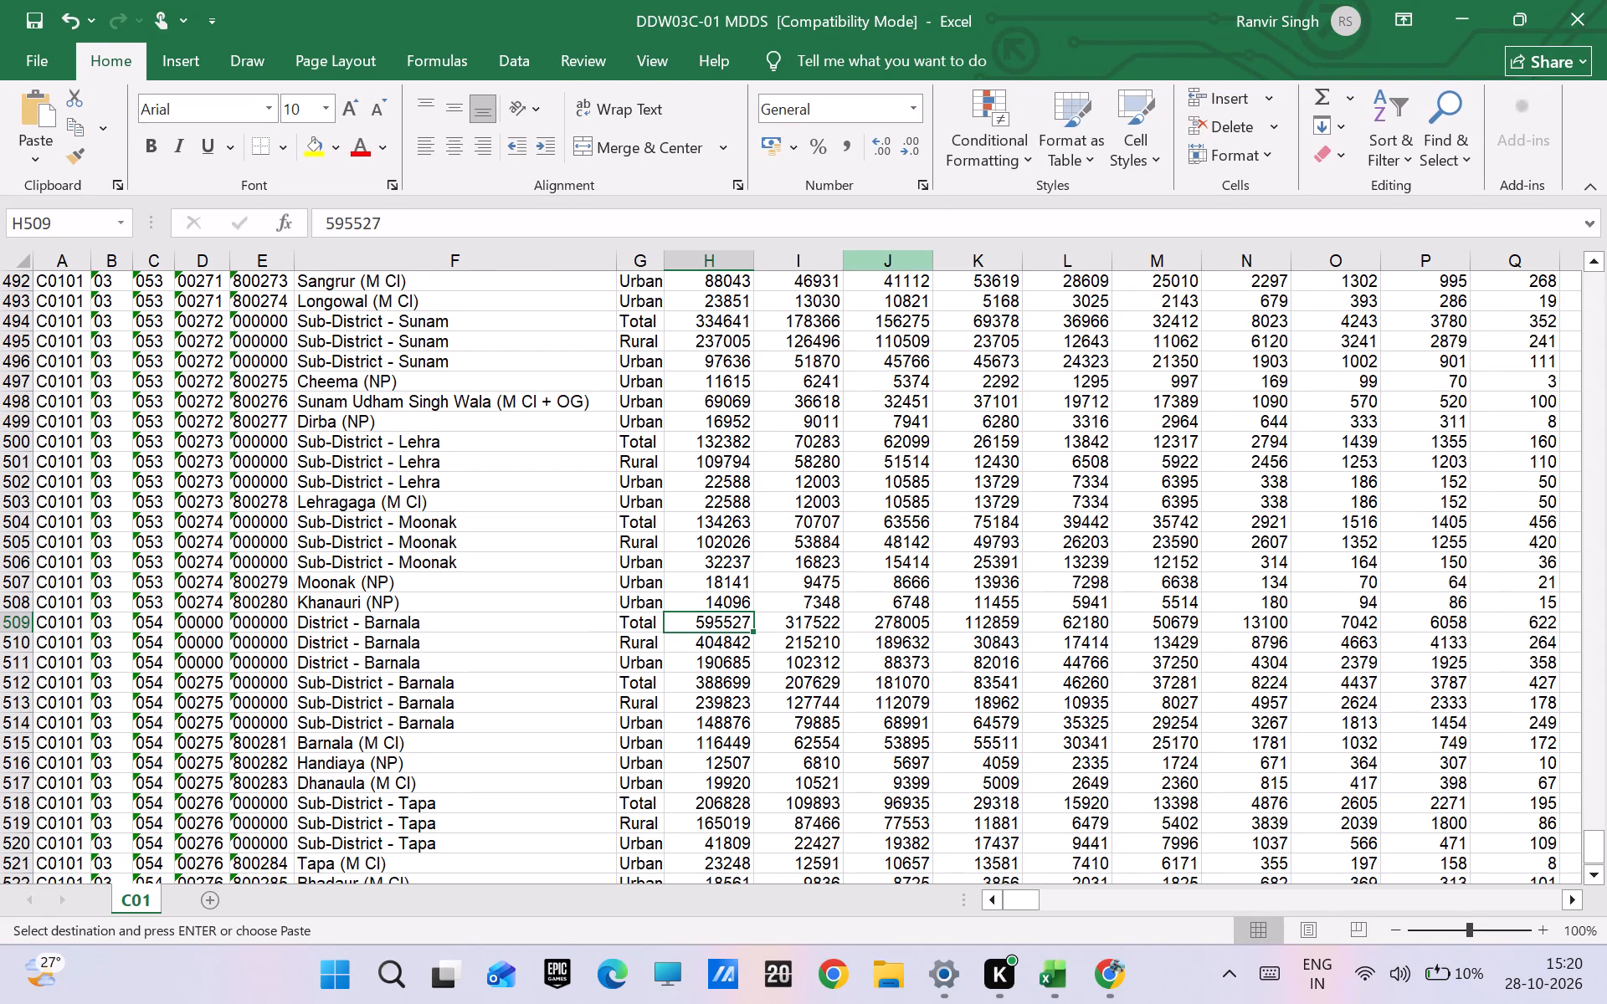
Examine the District - Barnala total row and the religion column headings across the full width of the C01 sheet.
left_click(341, 625)
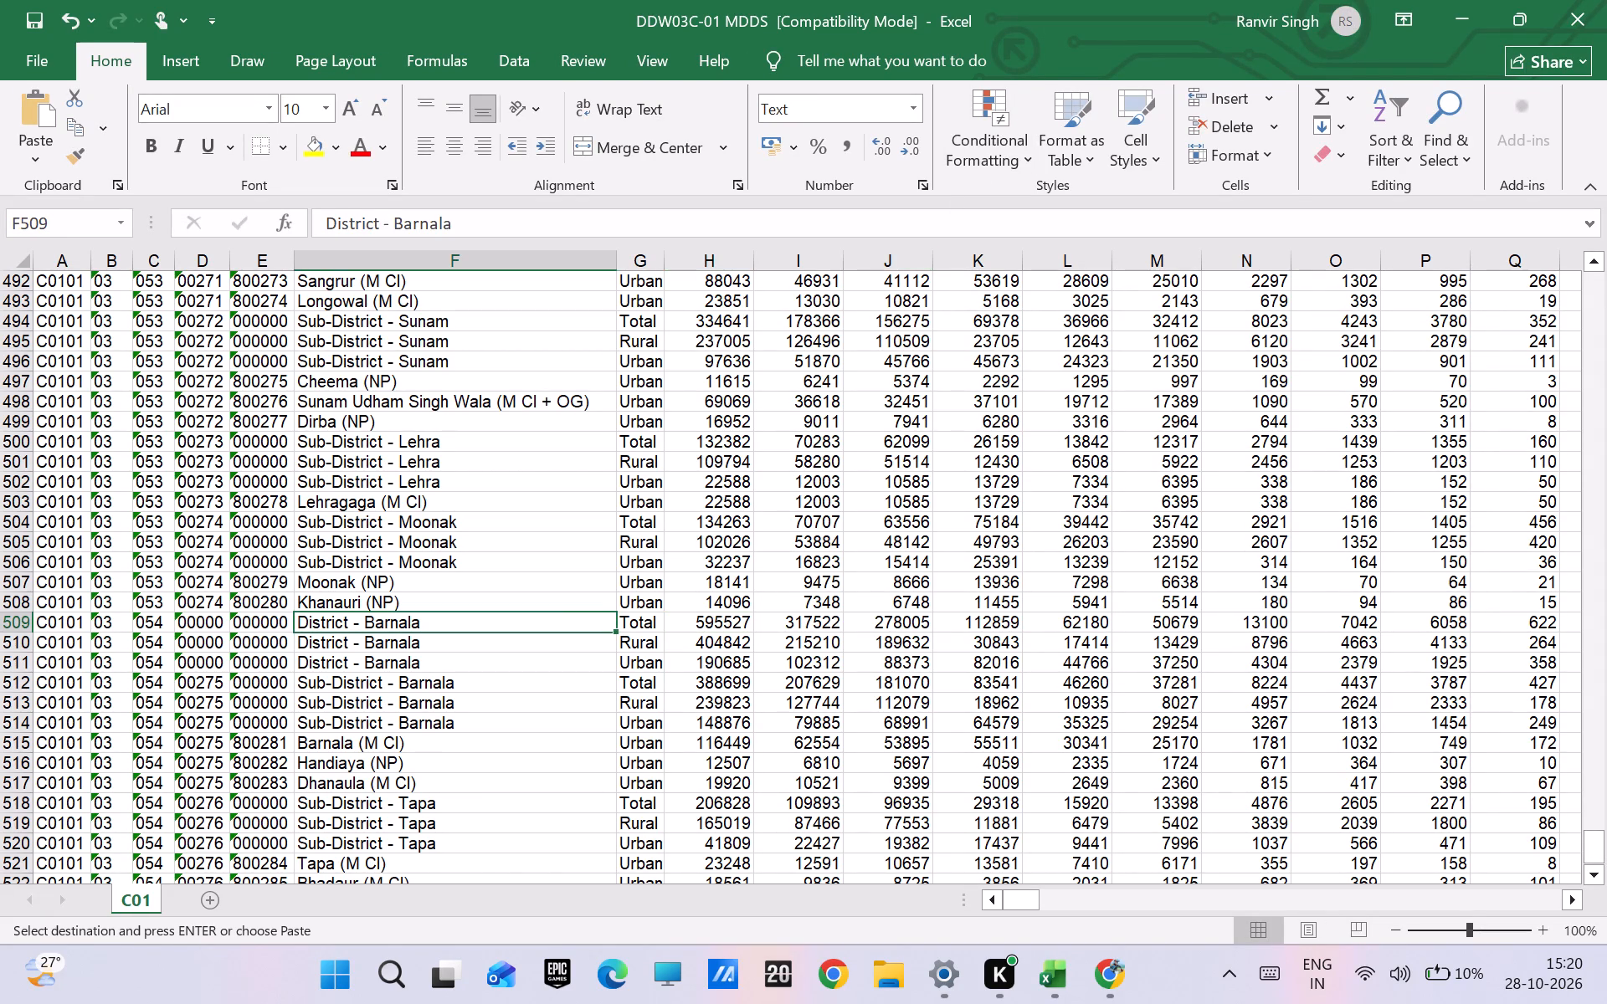
left_click(715, 627)
scroll(715, 627, "up", 5)
scroll(715, 627, "up", 16)
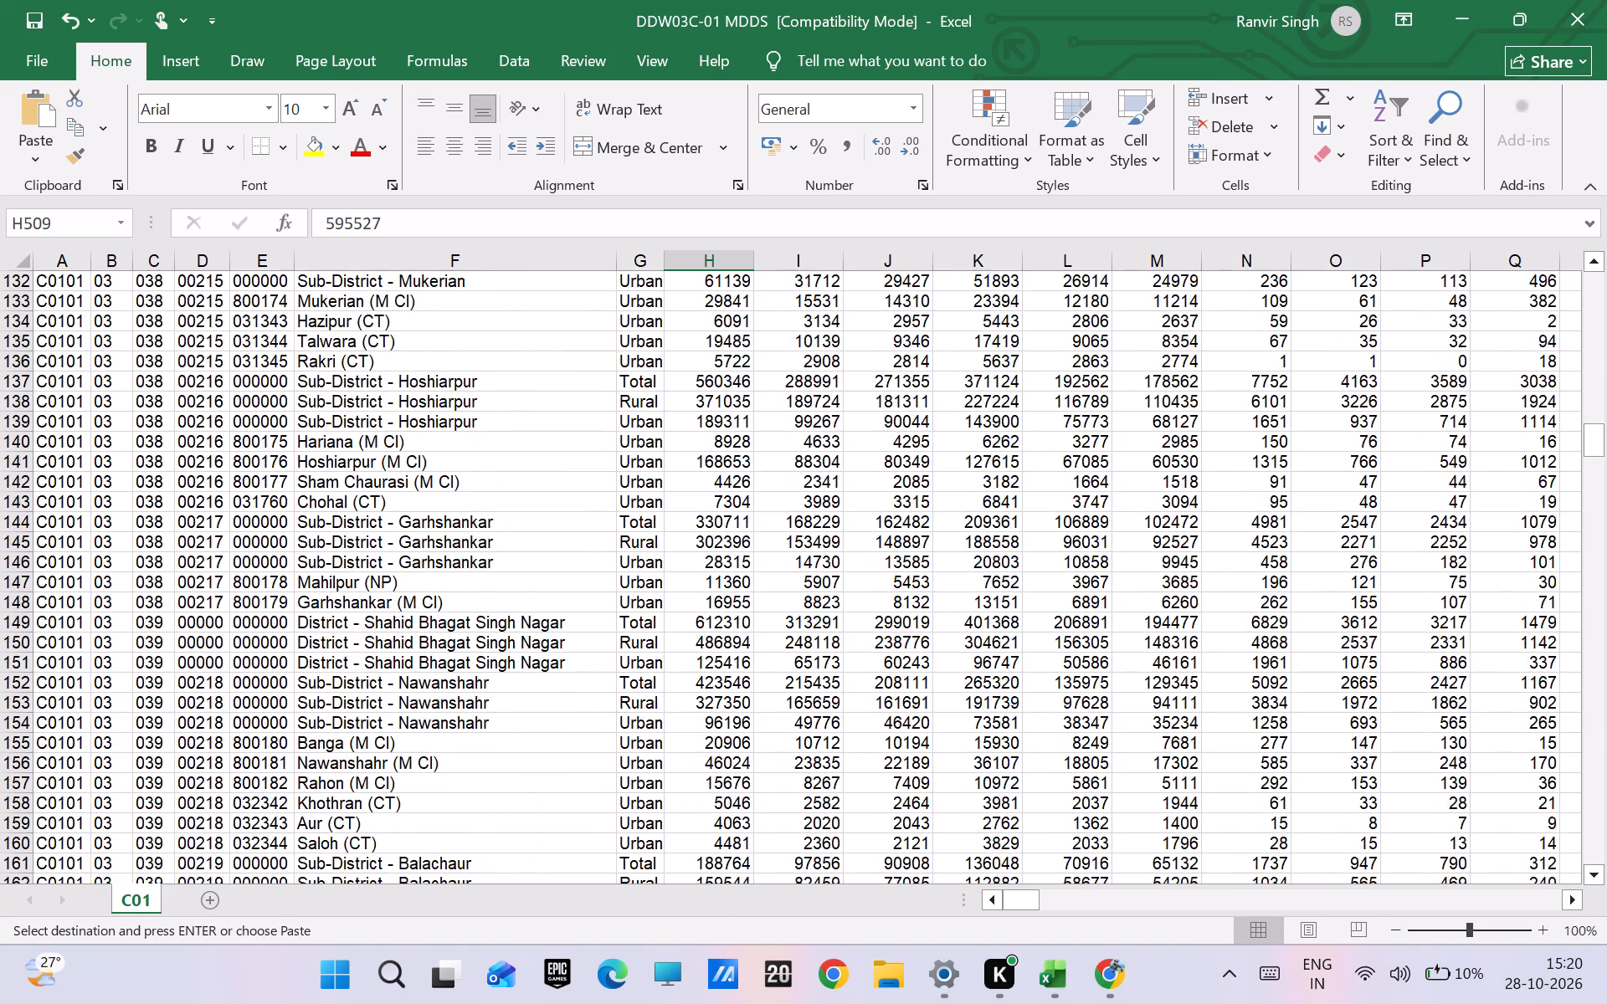
scroll(715, 627, "up", 11)
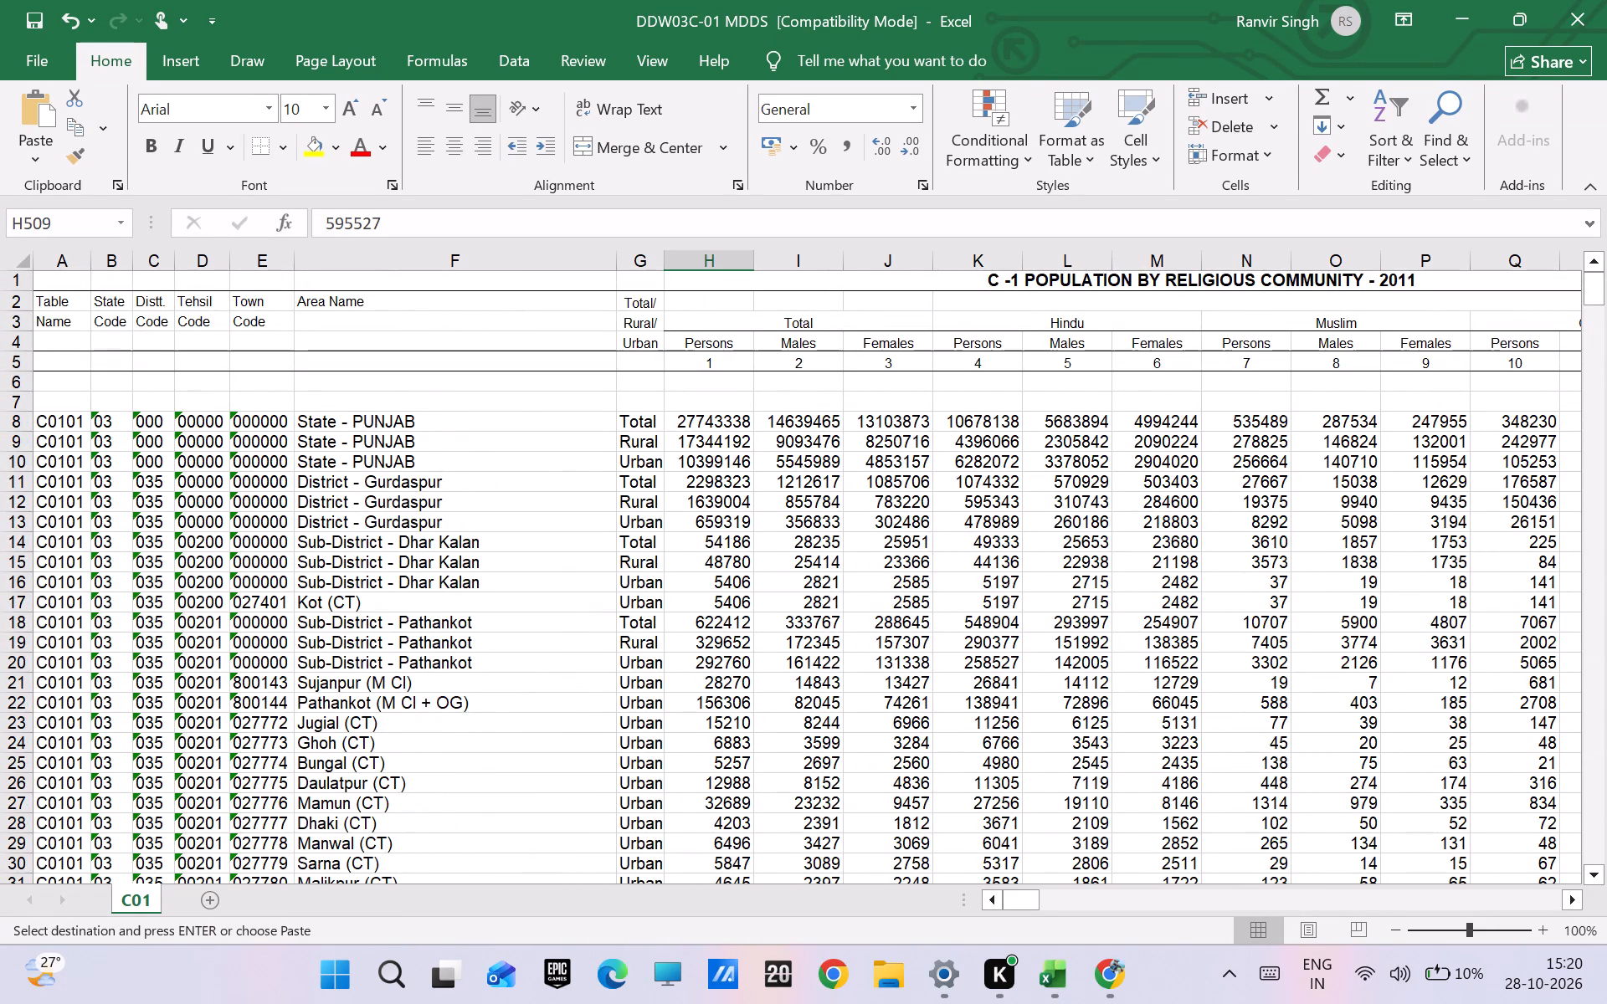
left_click_drag(1024, 899, 1025, 899)
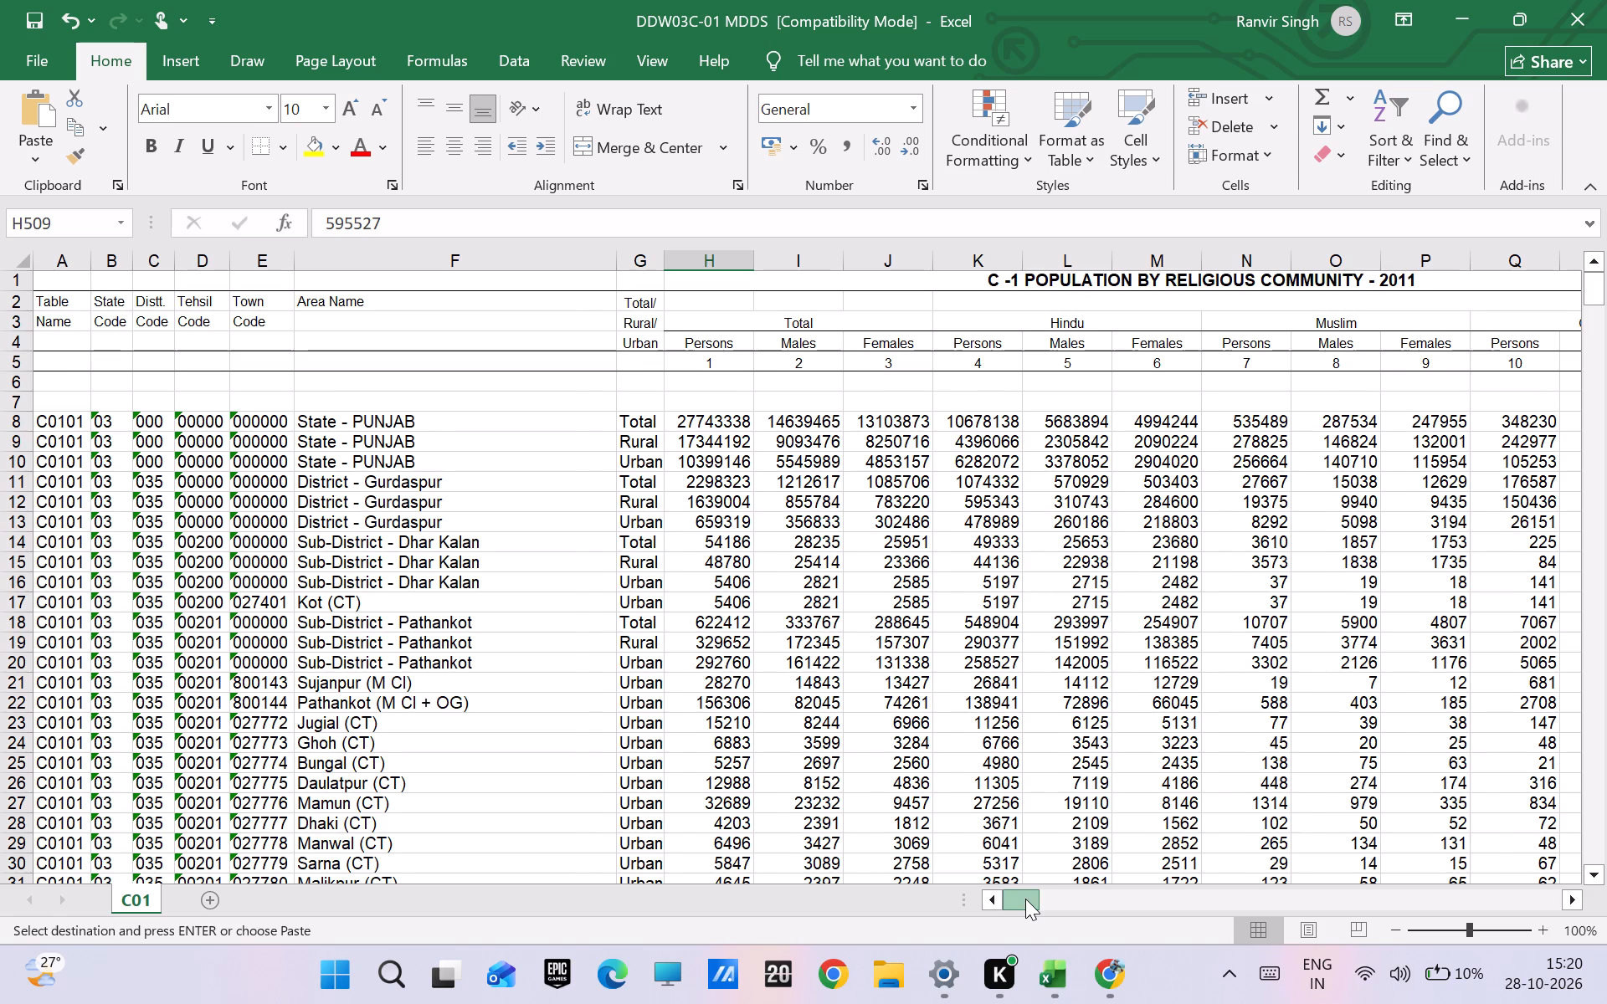
left_click_drag(1025, 899, 1043, 900)
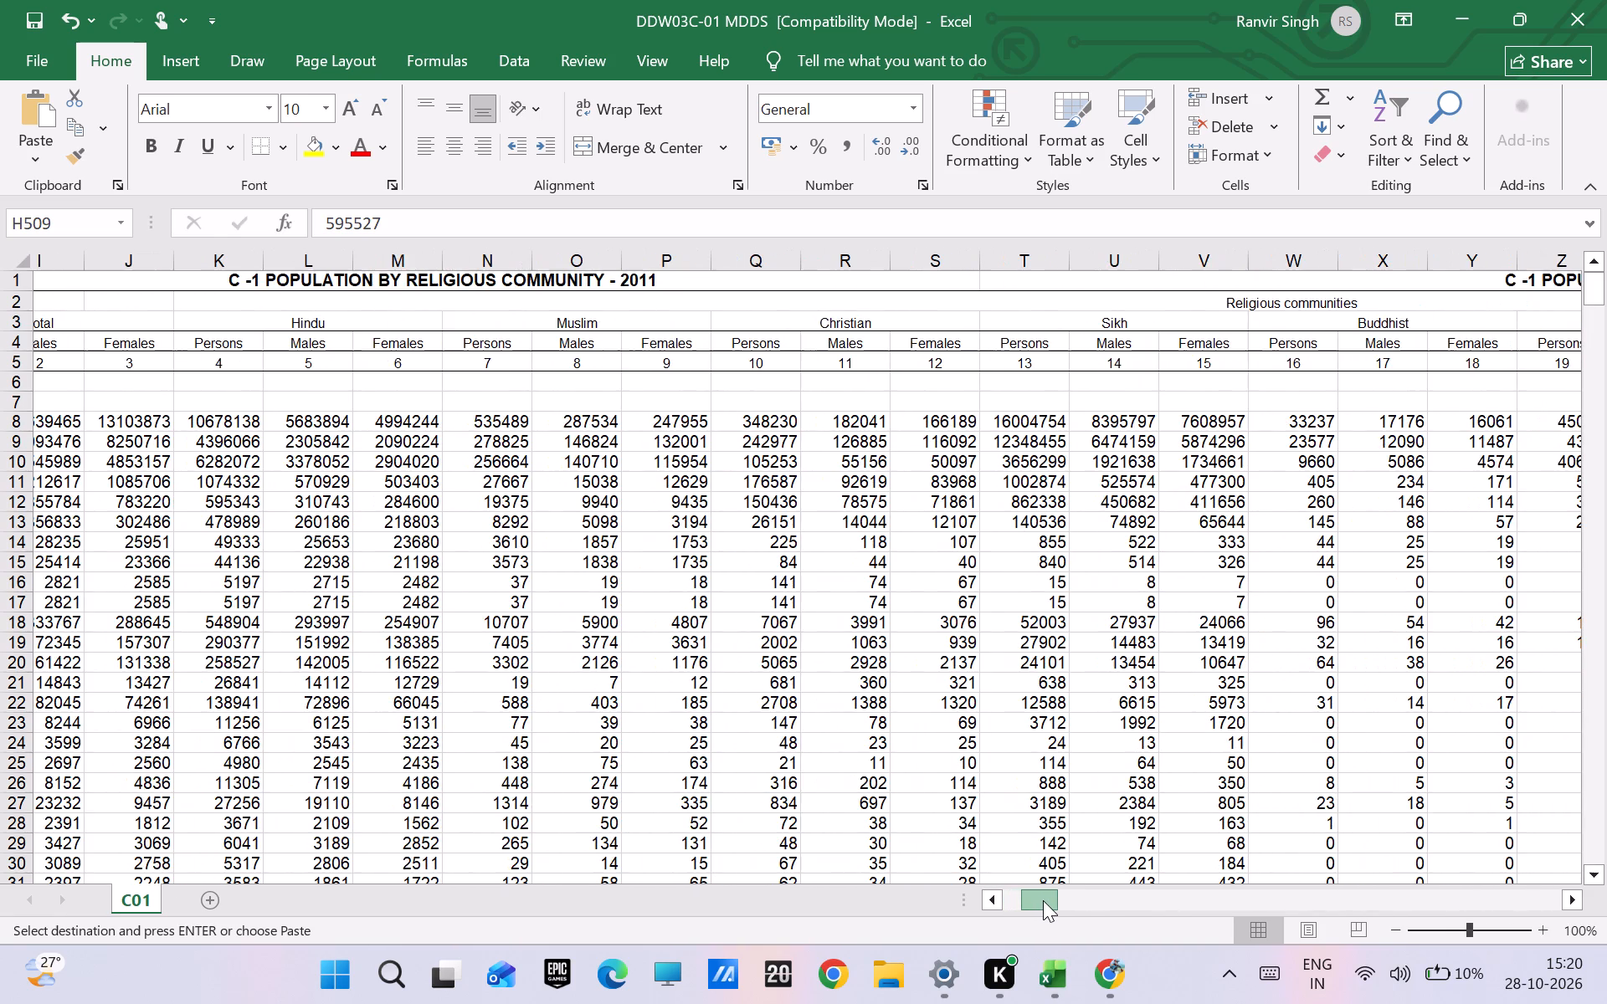
left_click_drag(1043, 900, 1071, 898)
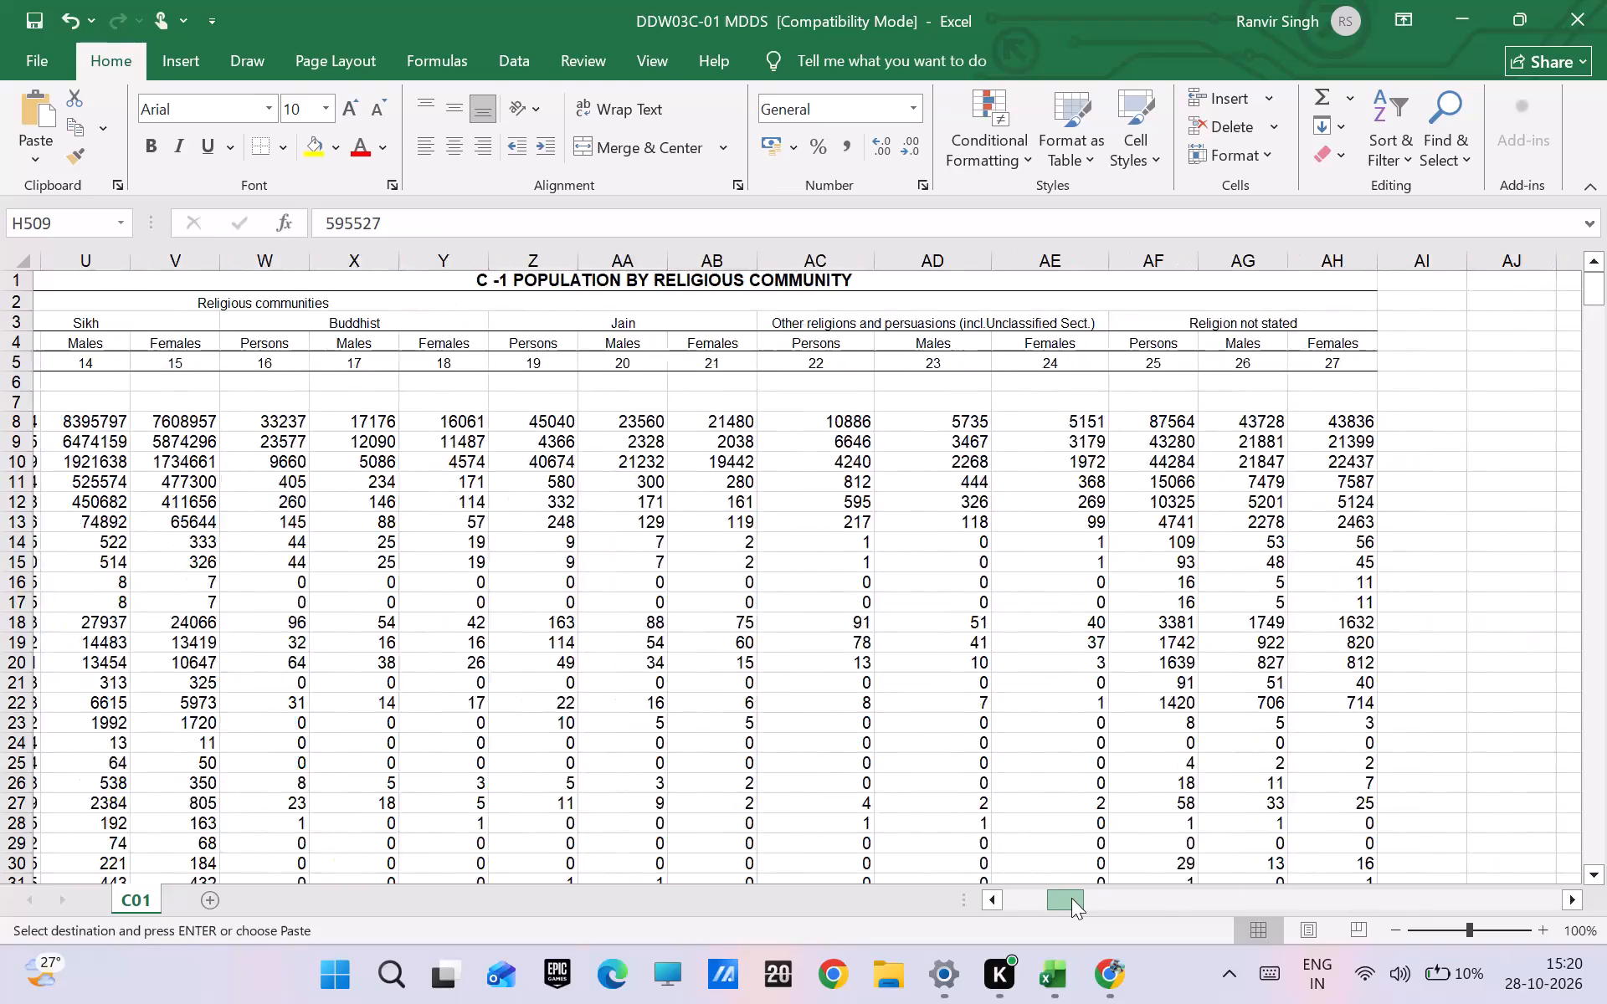
left_click_drag(1071, 898, 1024, 898)
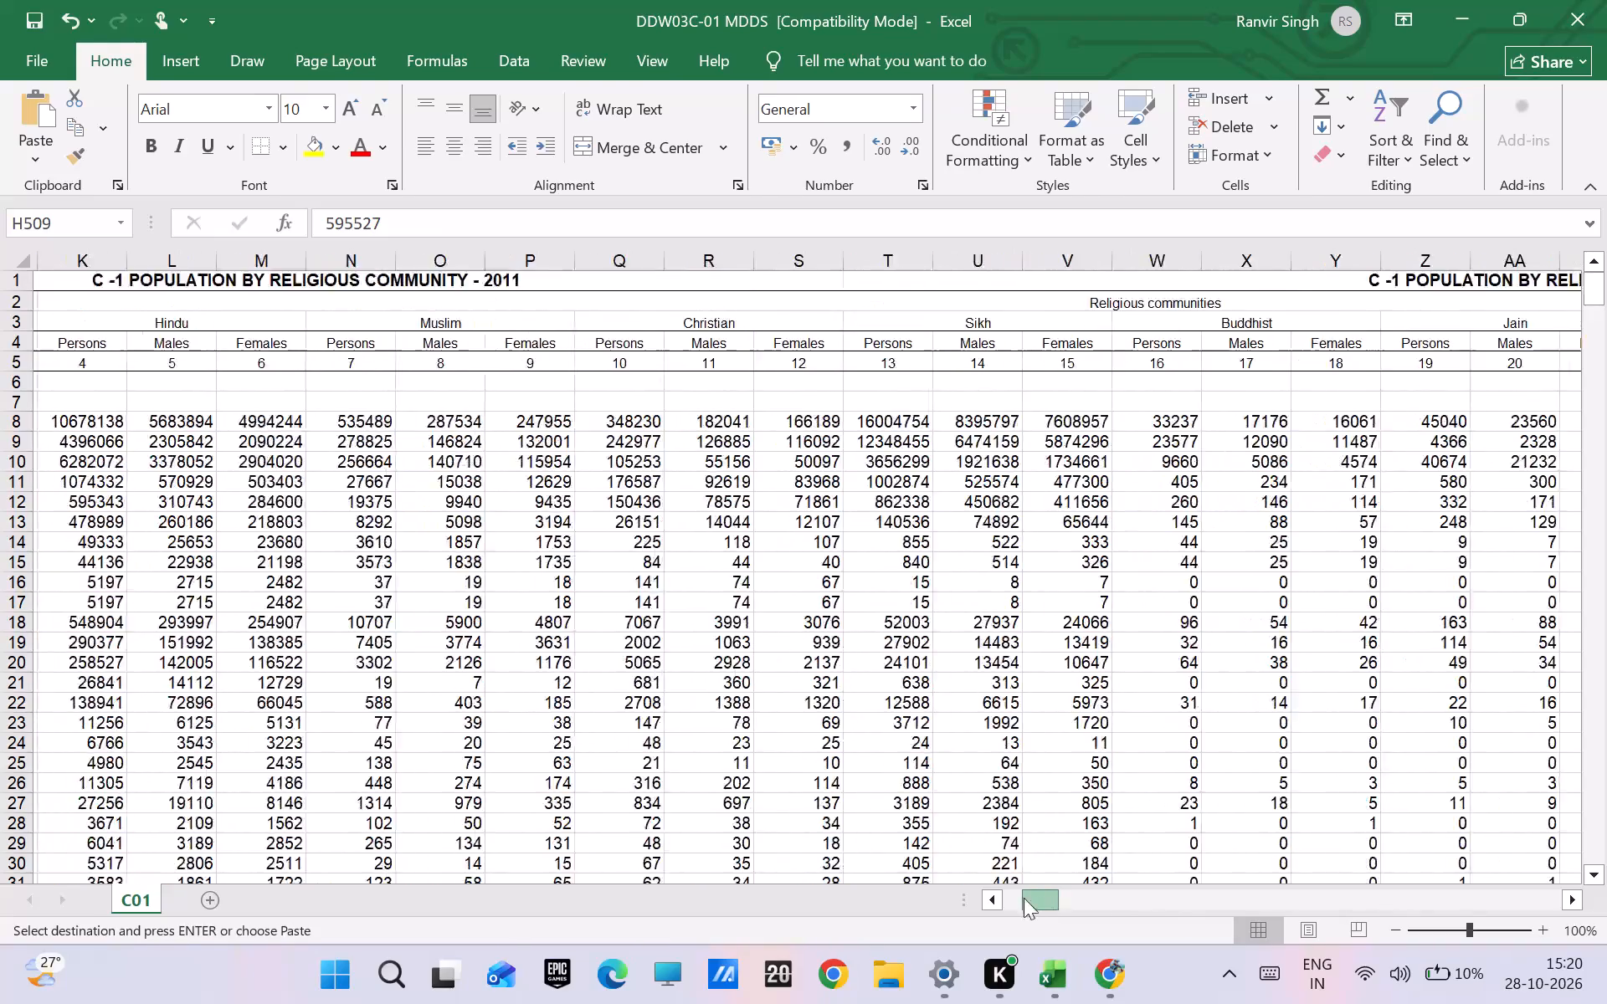
left_click_drag(1024, 898, 963, 896)
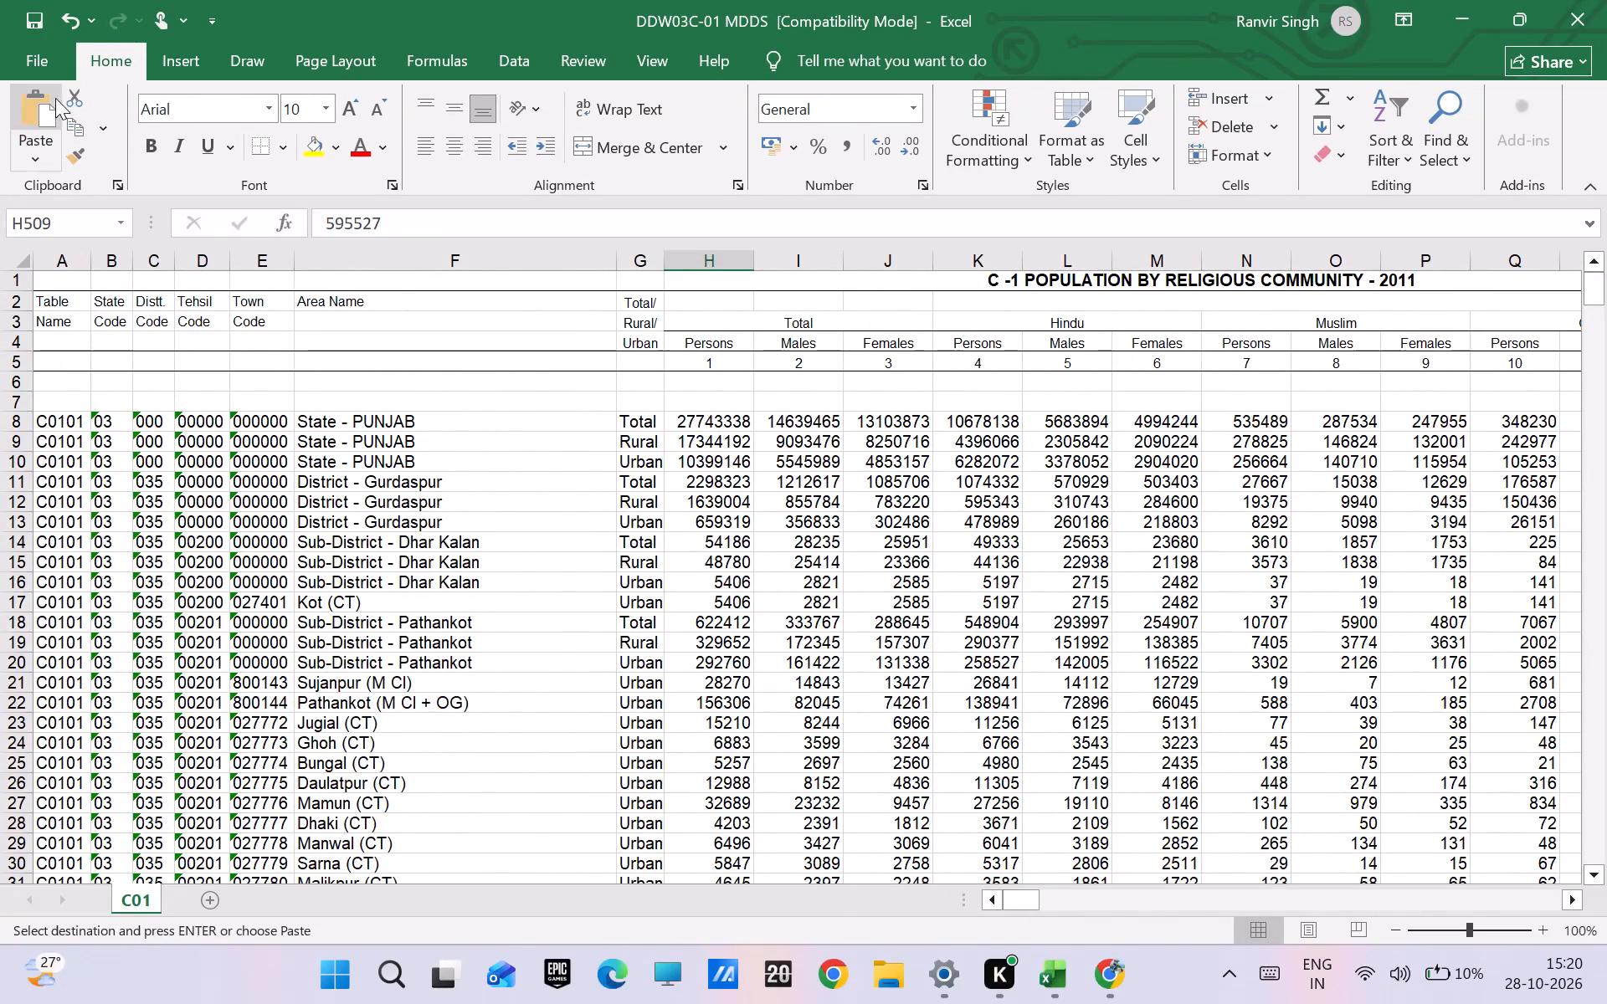
left_click(52, 66)
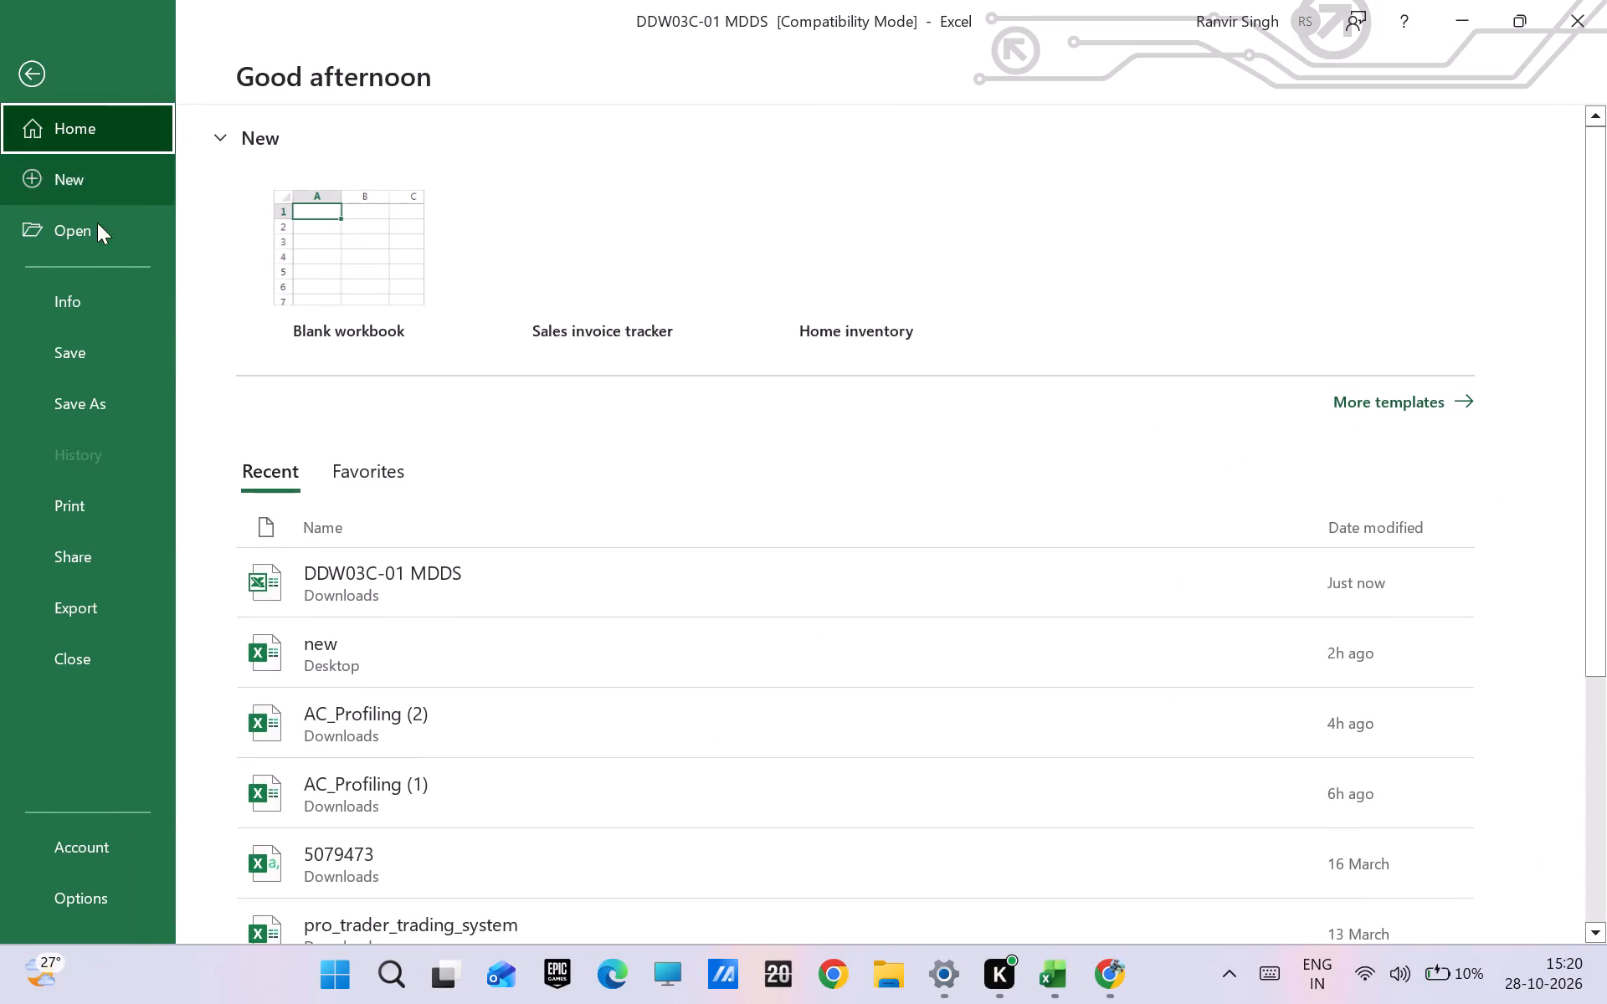
left_click(95, 392)
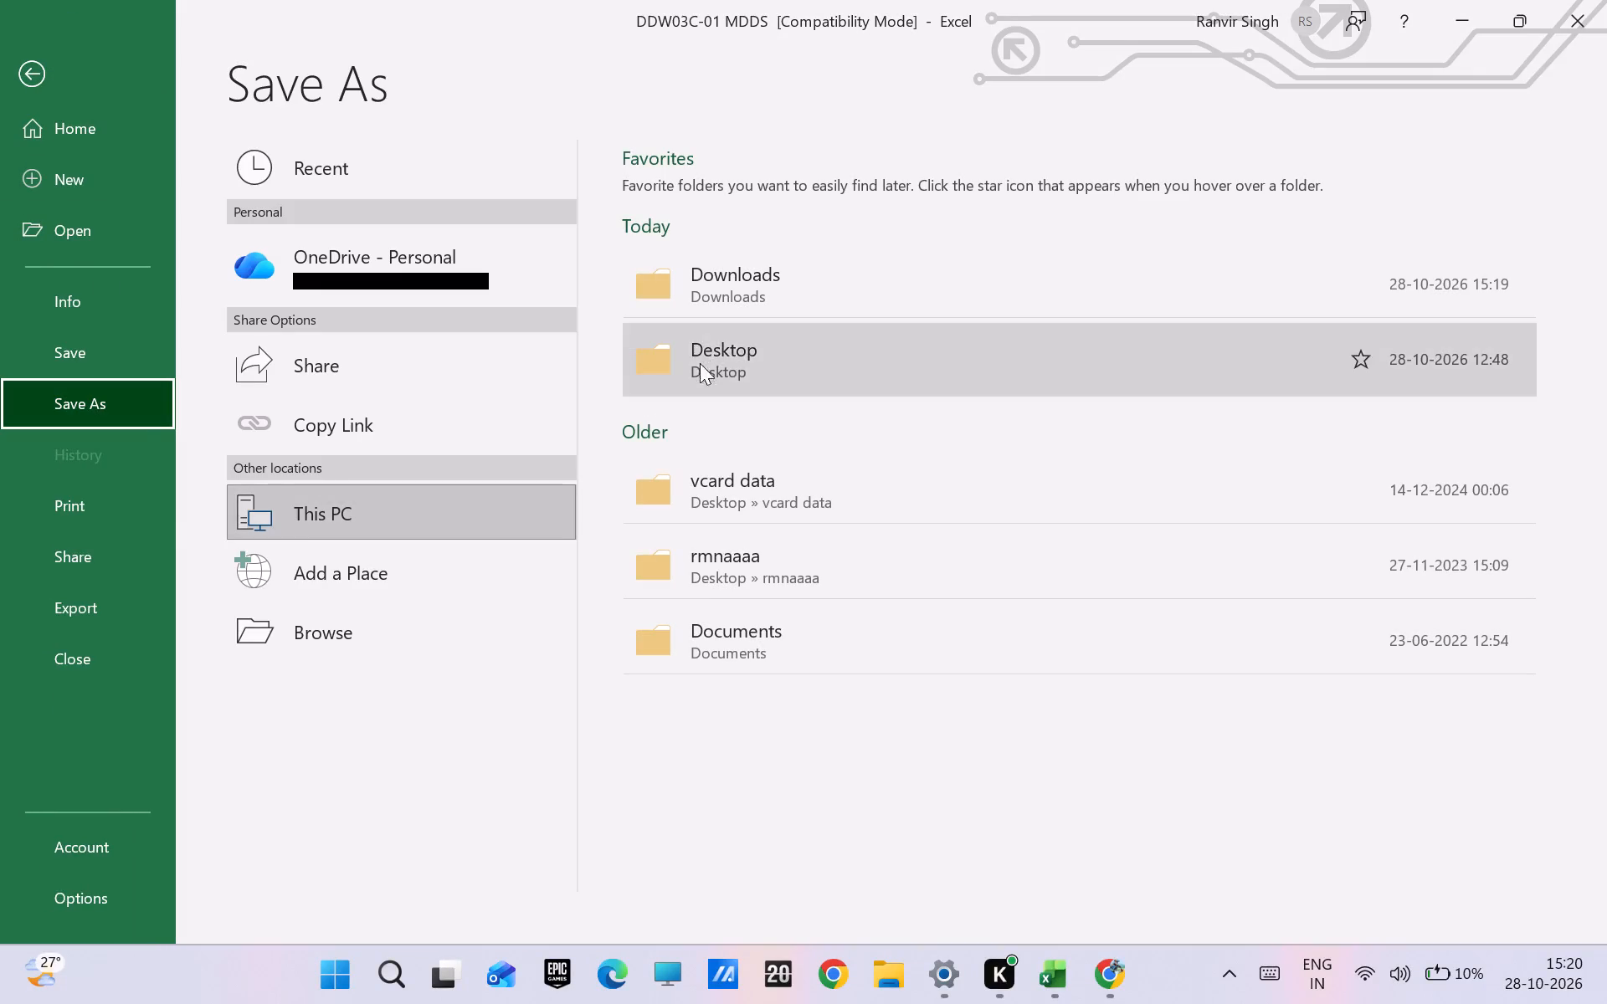
left_click(755, 364)
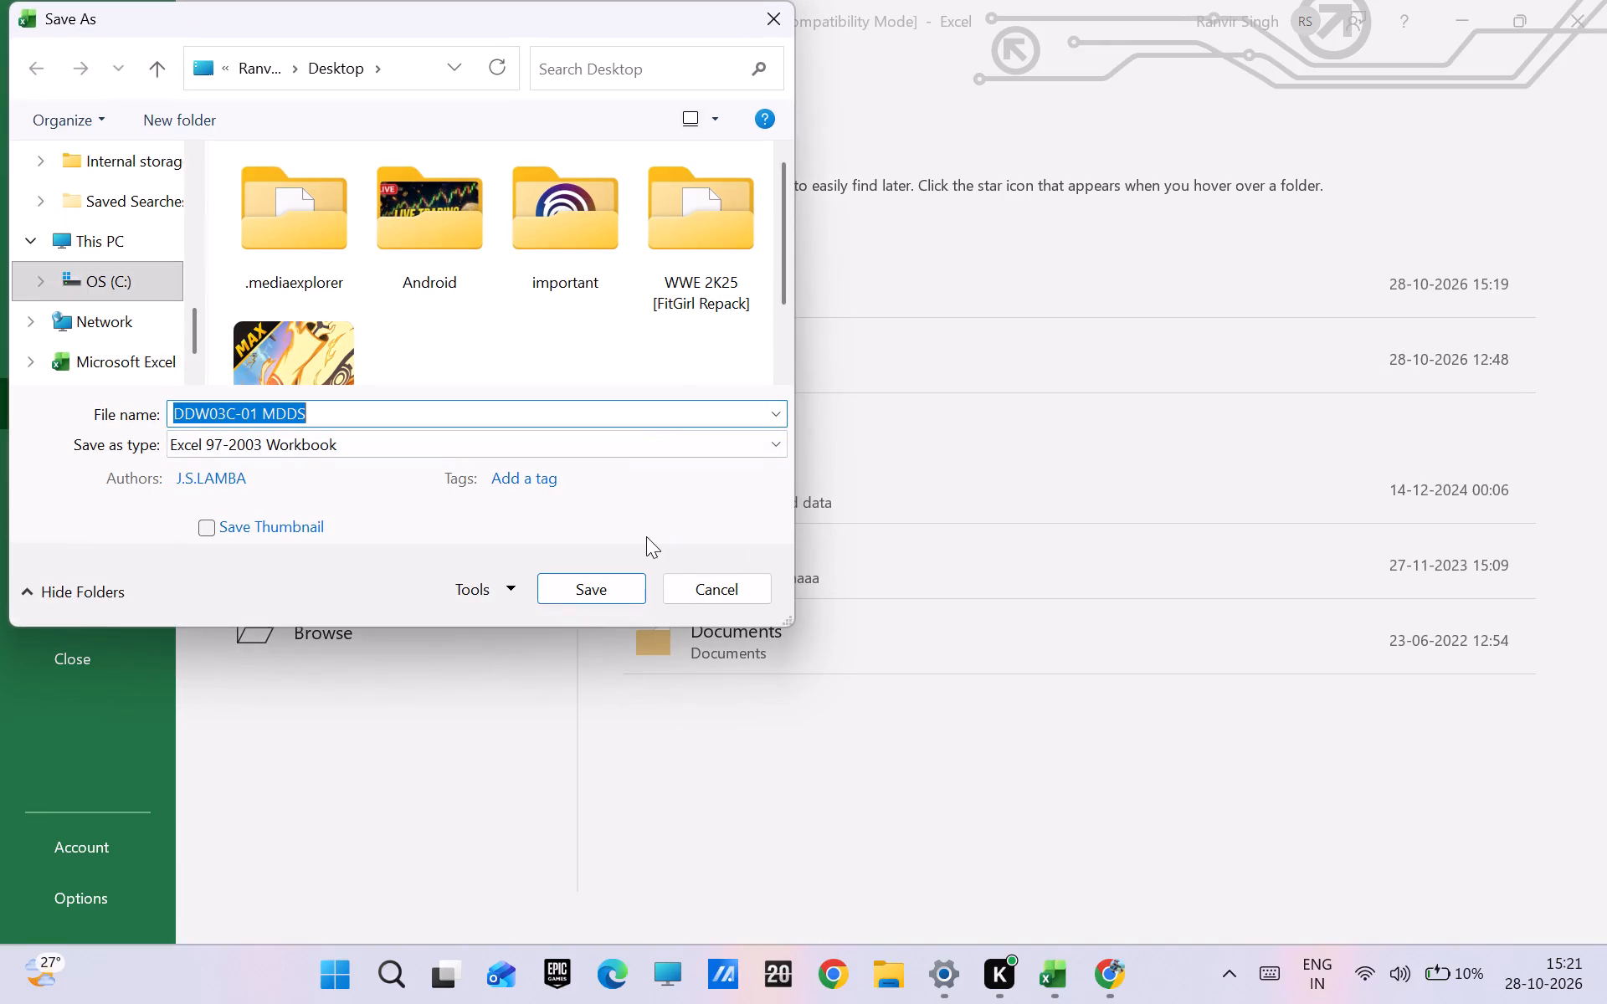
type("religius")
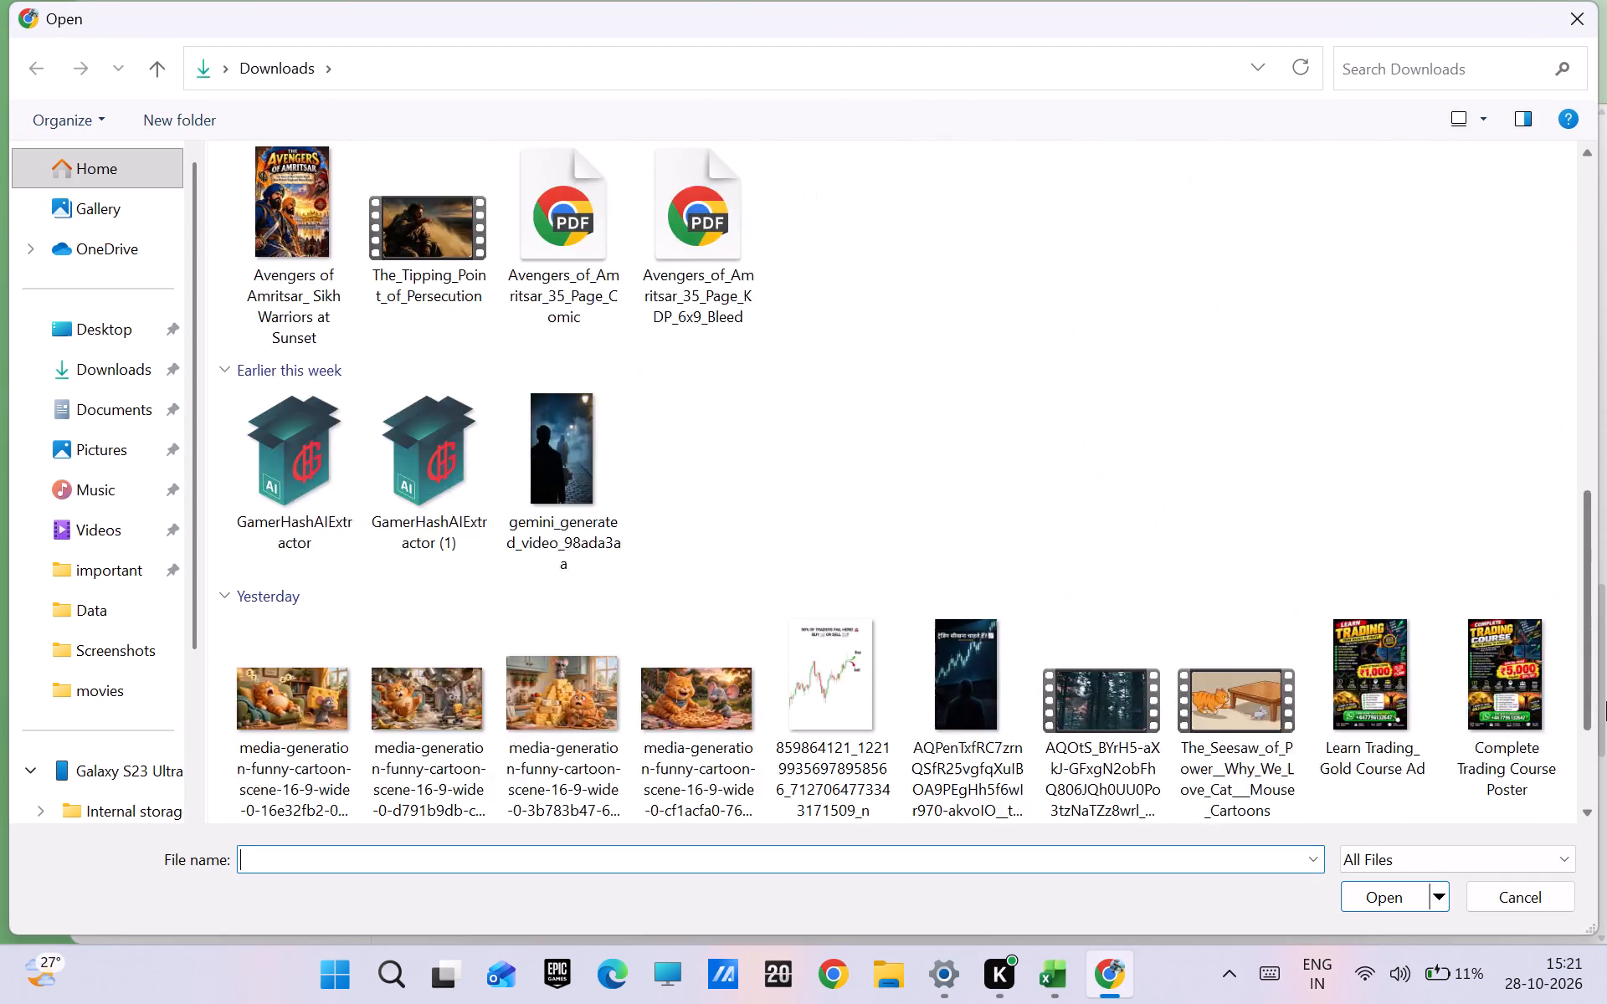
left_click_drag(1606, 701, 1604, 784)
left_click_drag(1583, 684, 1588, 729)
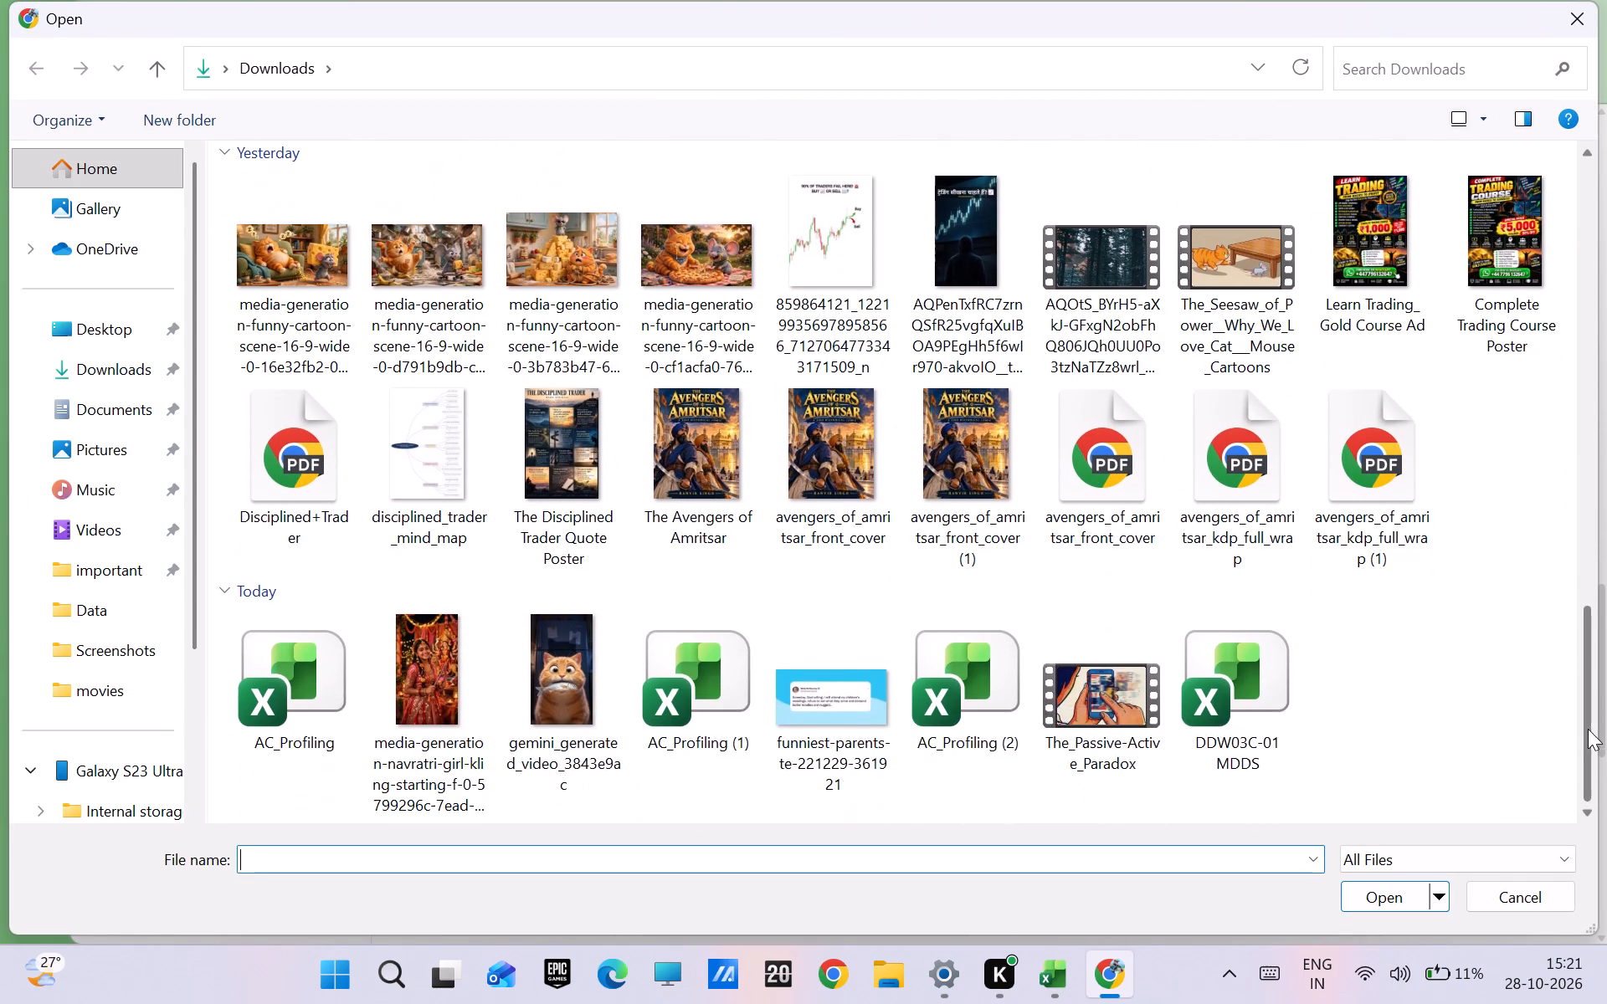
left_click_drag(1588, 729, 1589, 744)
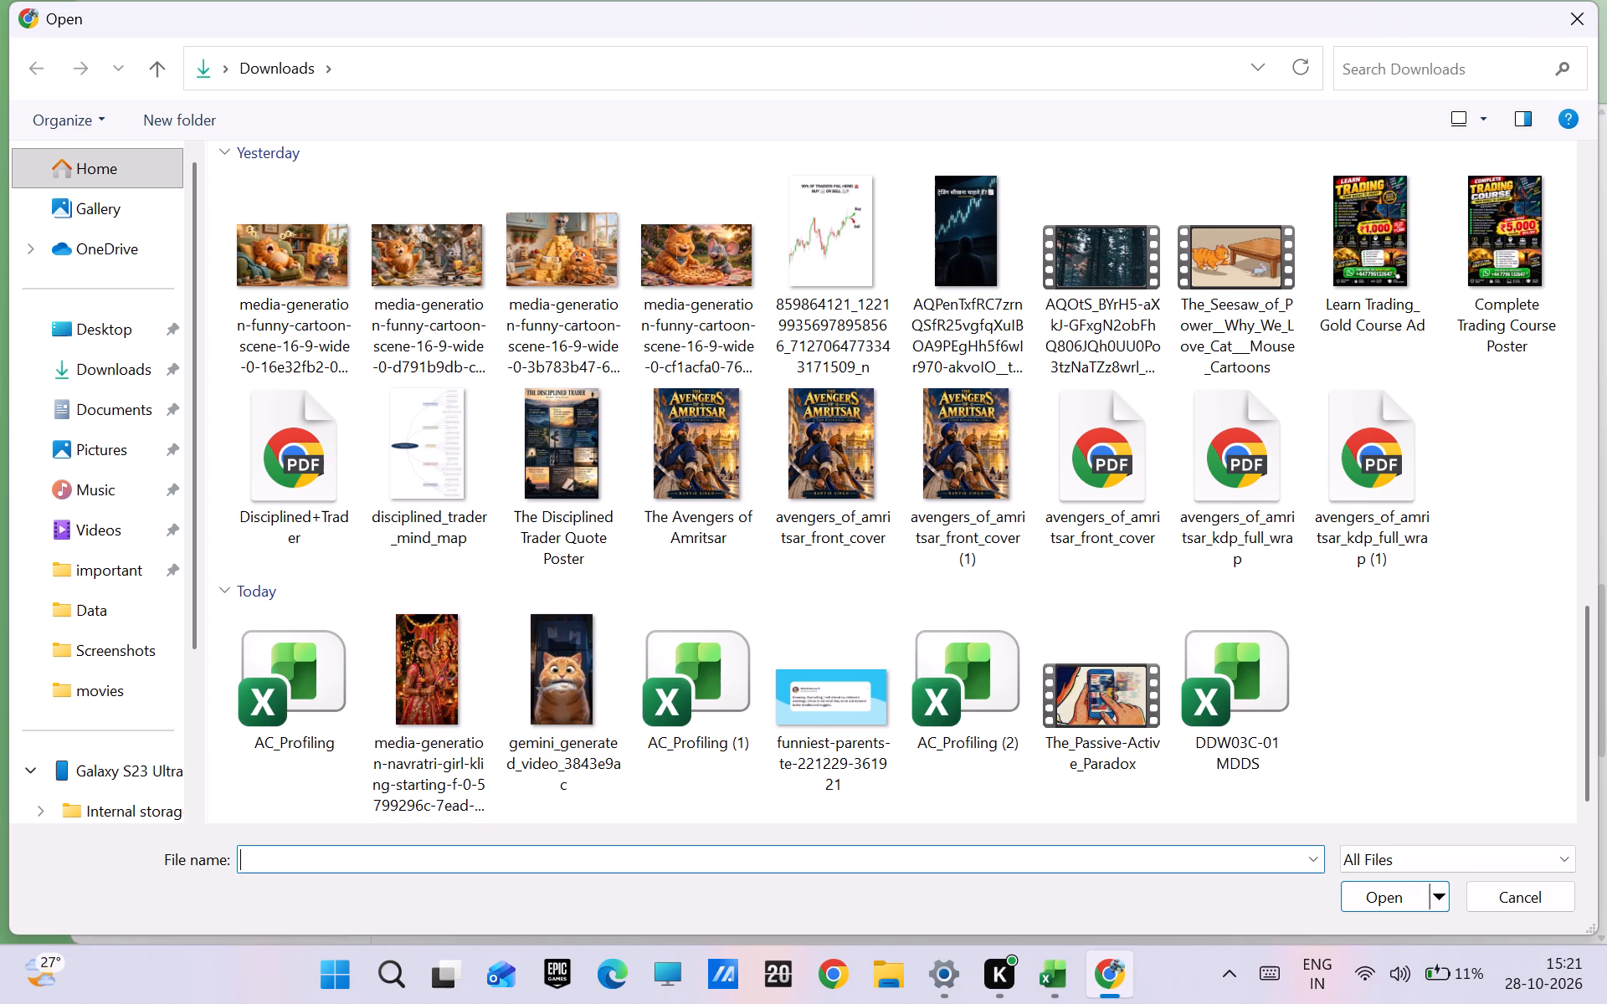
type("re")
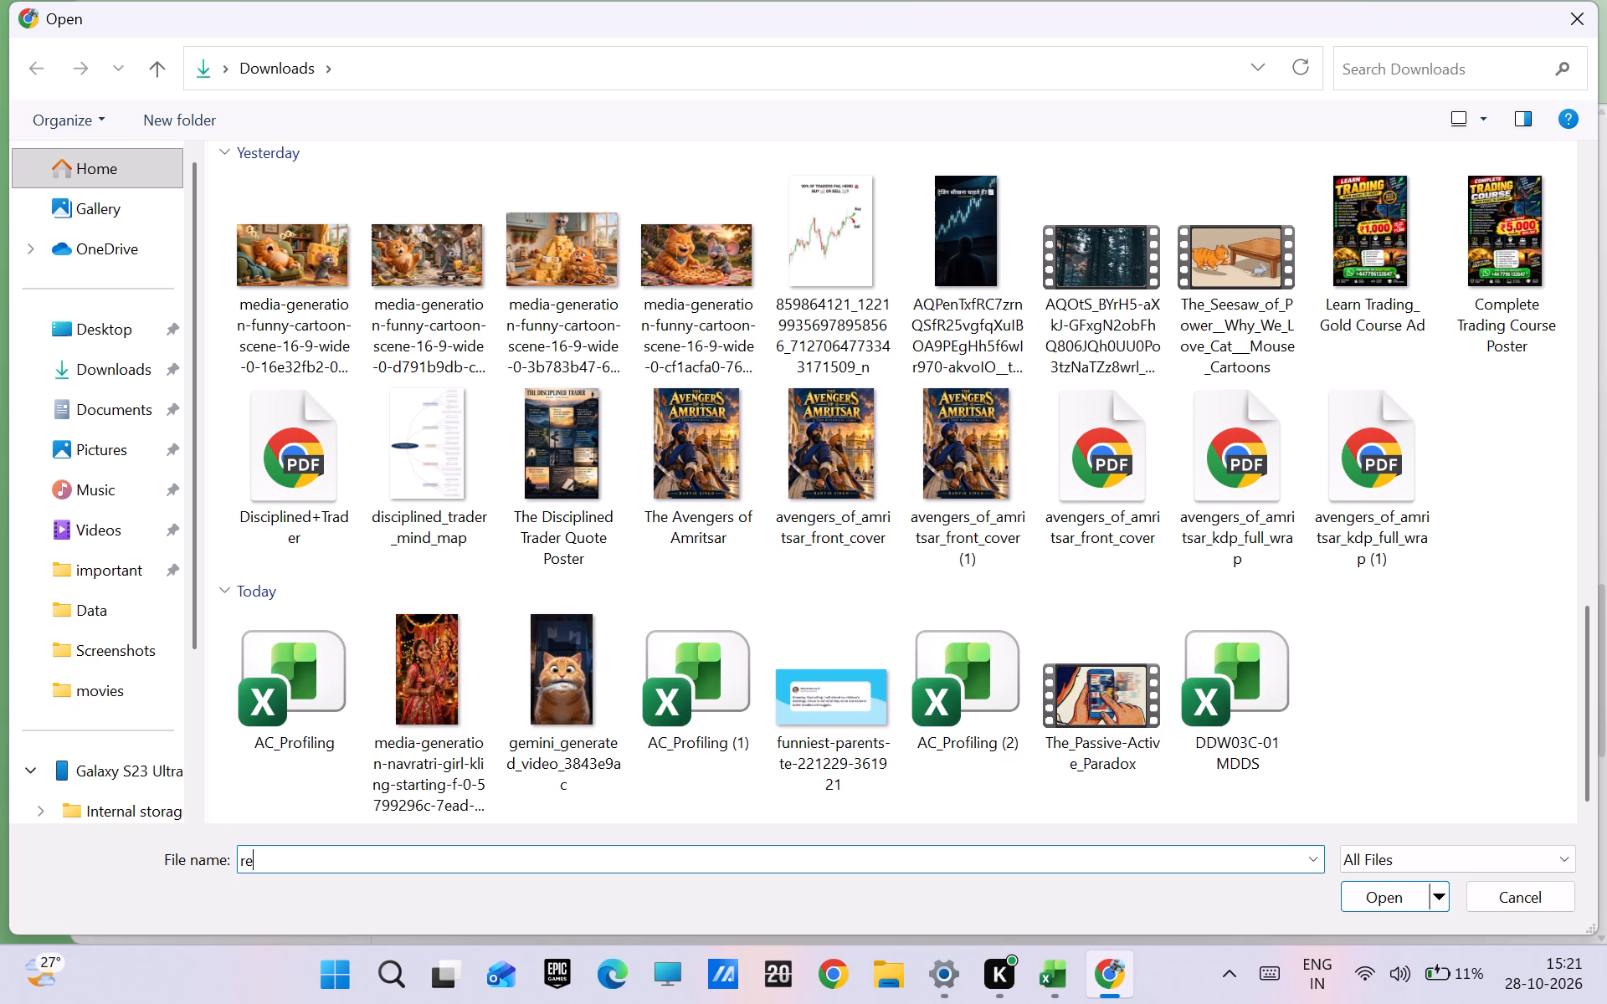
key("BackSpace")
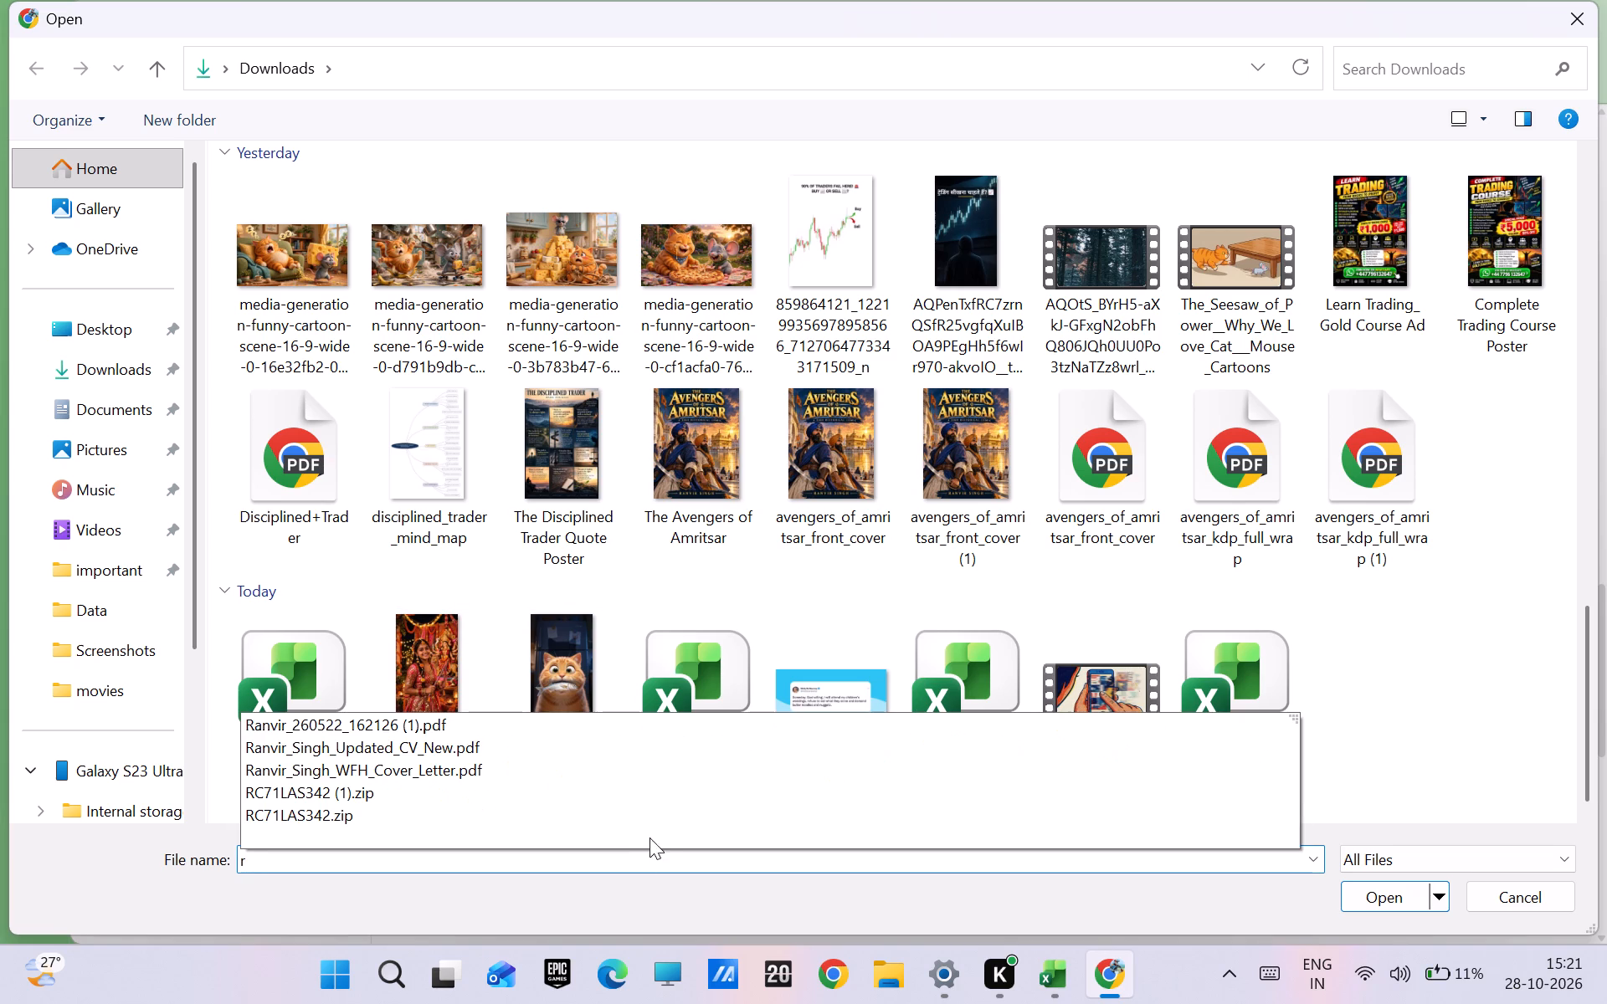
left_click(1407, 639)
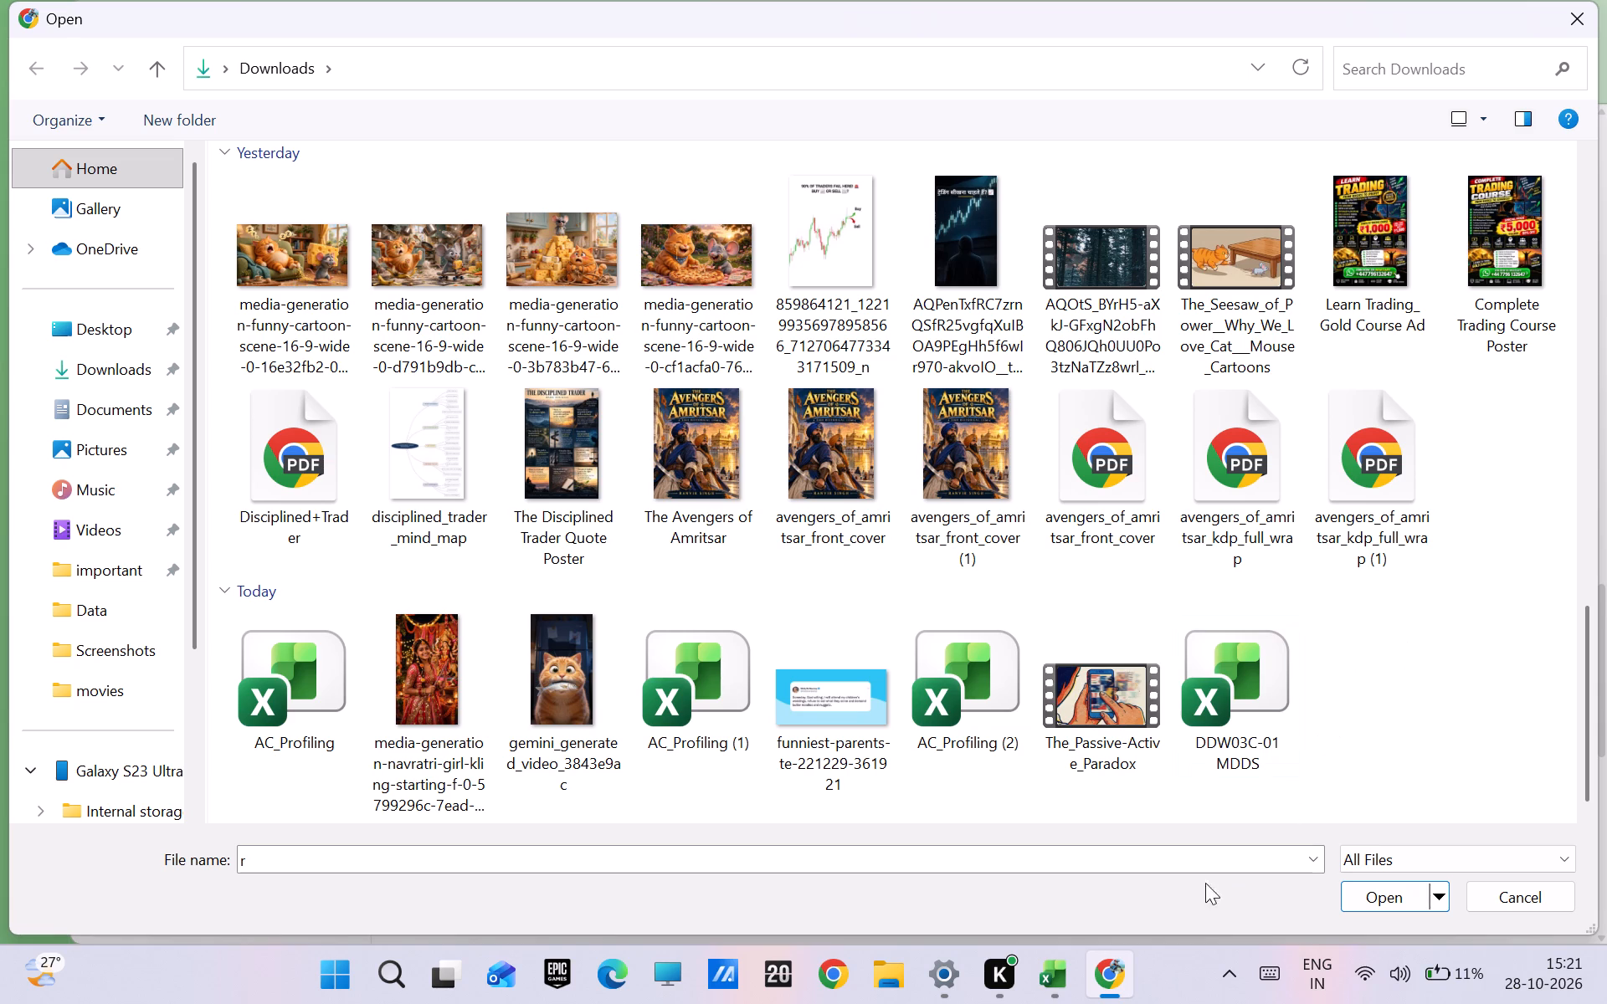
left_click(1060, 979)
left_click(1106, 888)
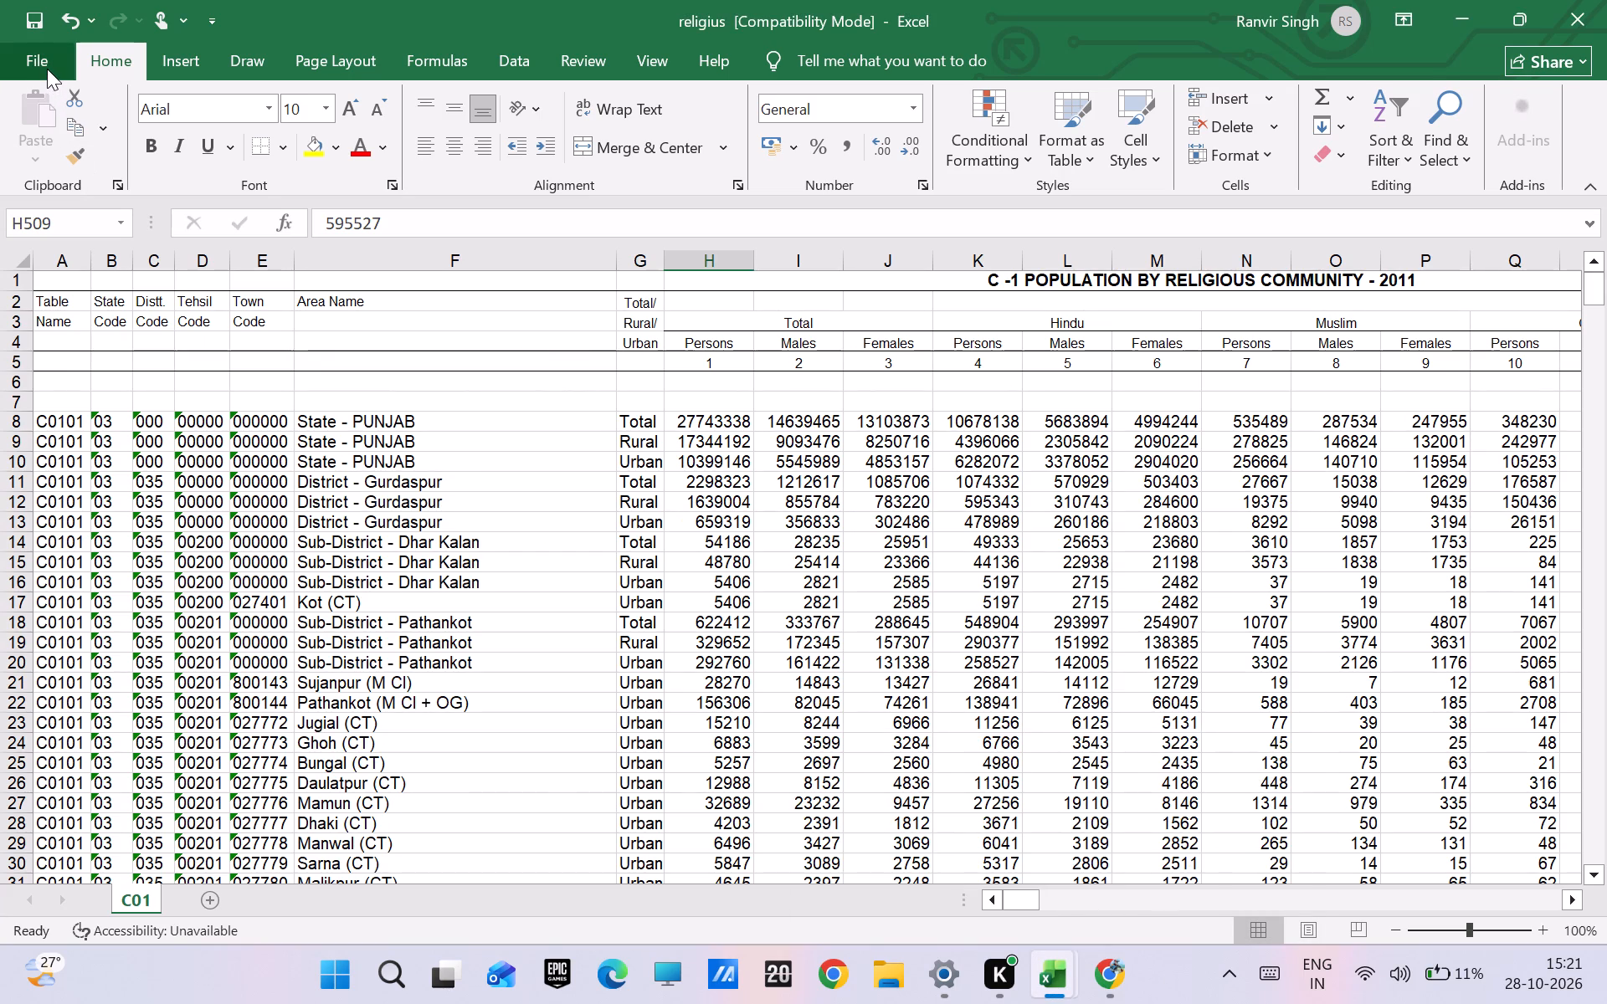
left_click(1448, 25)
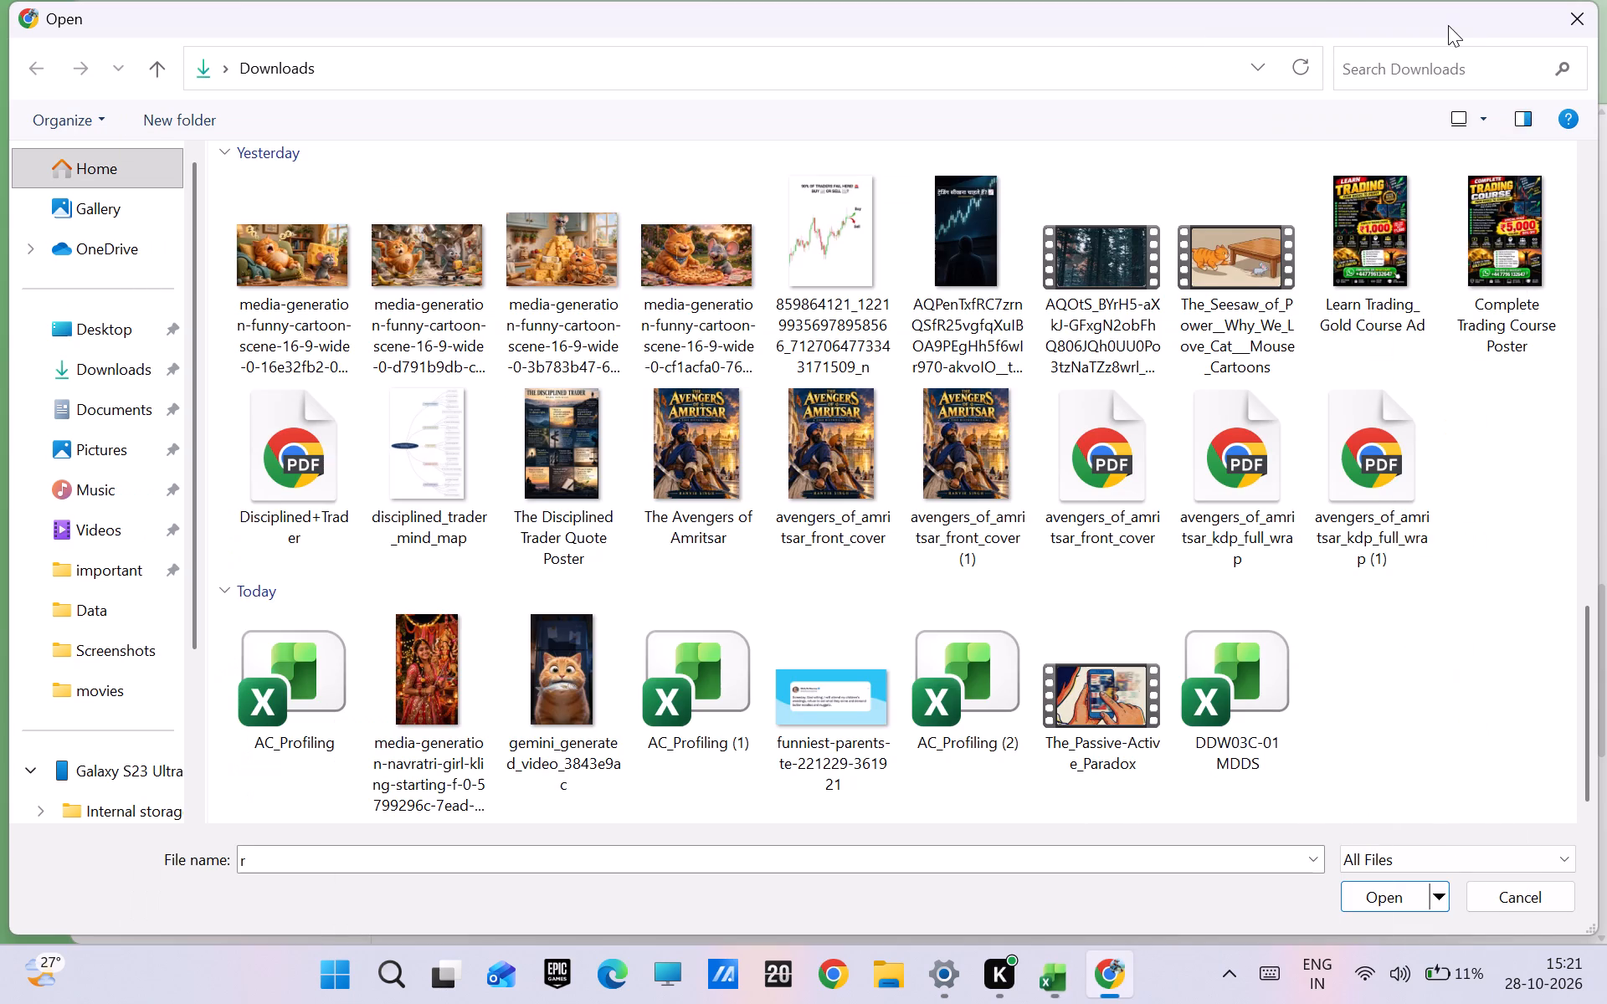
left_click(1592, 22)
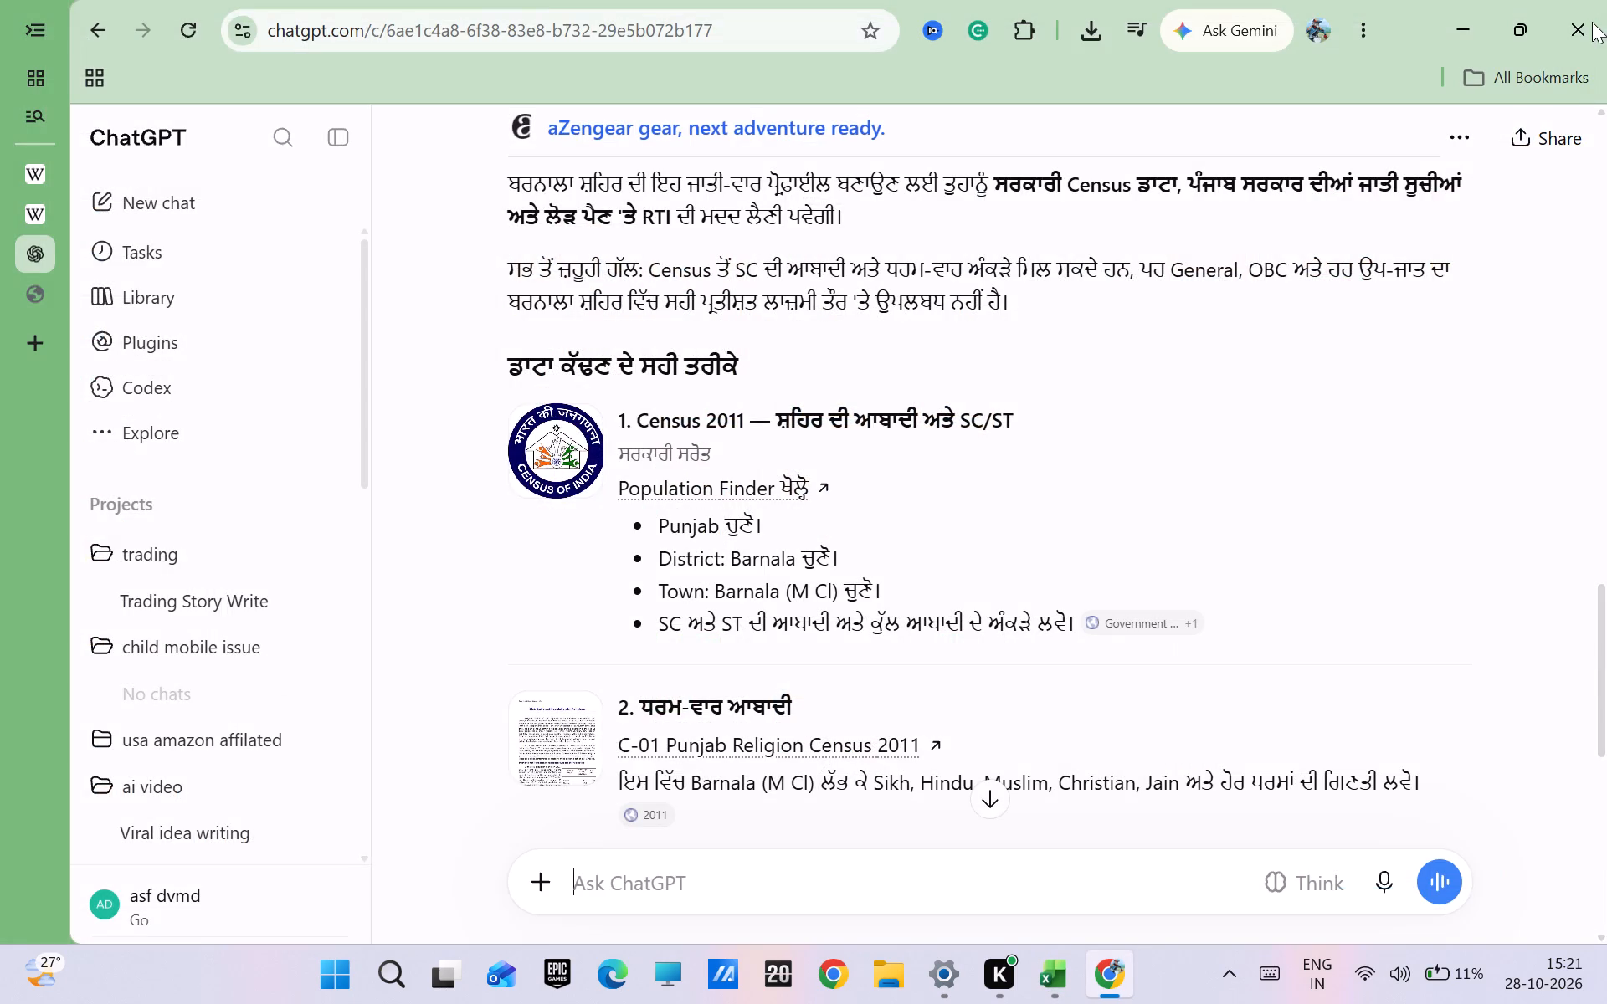
Minimise the Chrome window and the "new" survey workbook to uncover the desktop.
left_click(1471, 27)
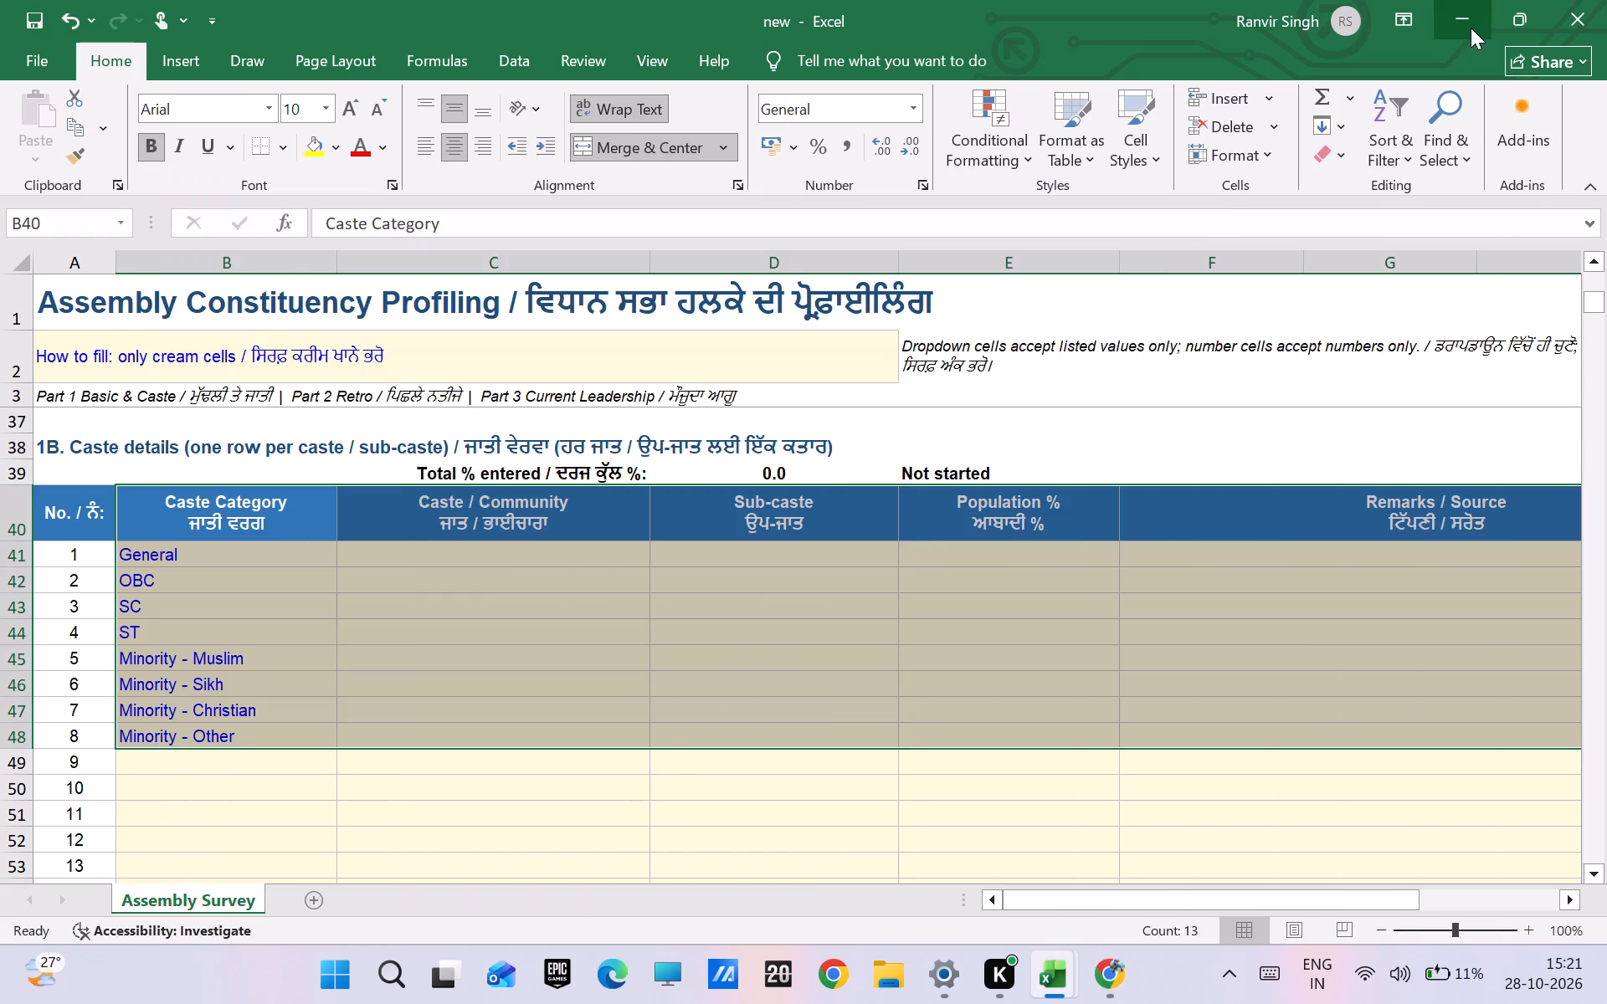
left_click(1473, 30)
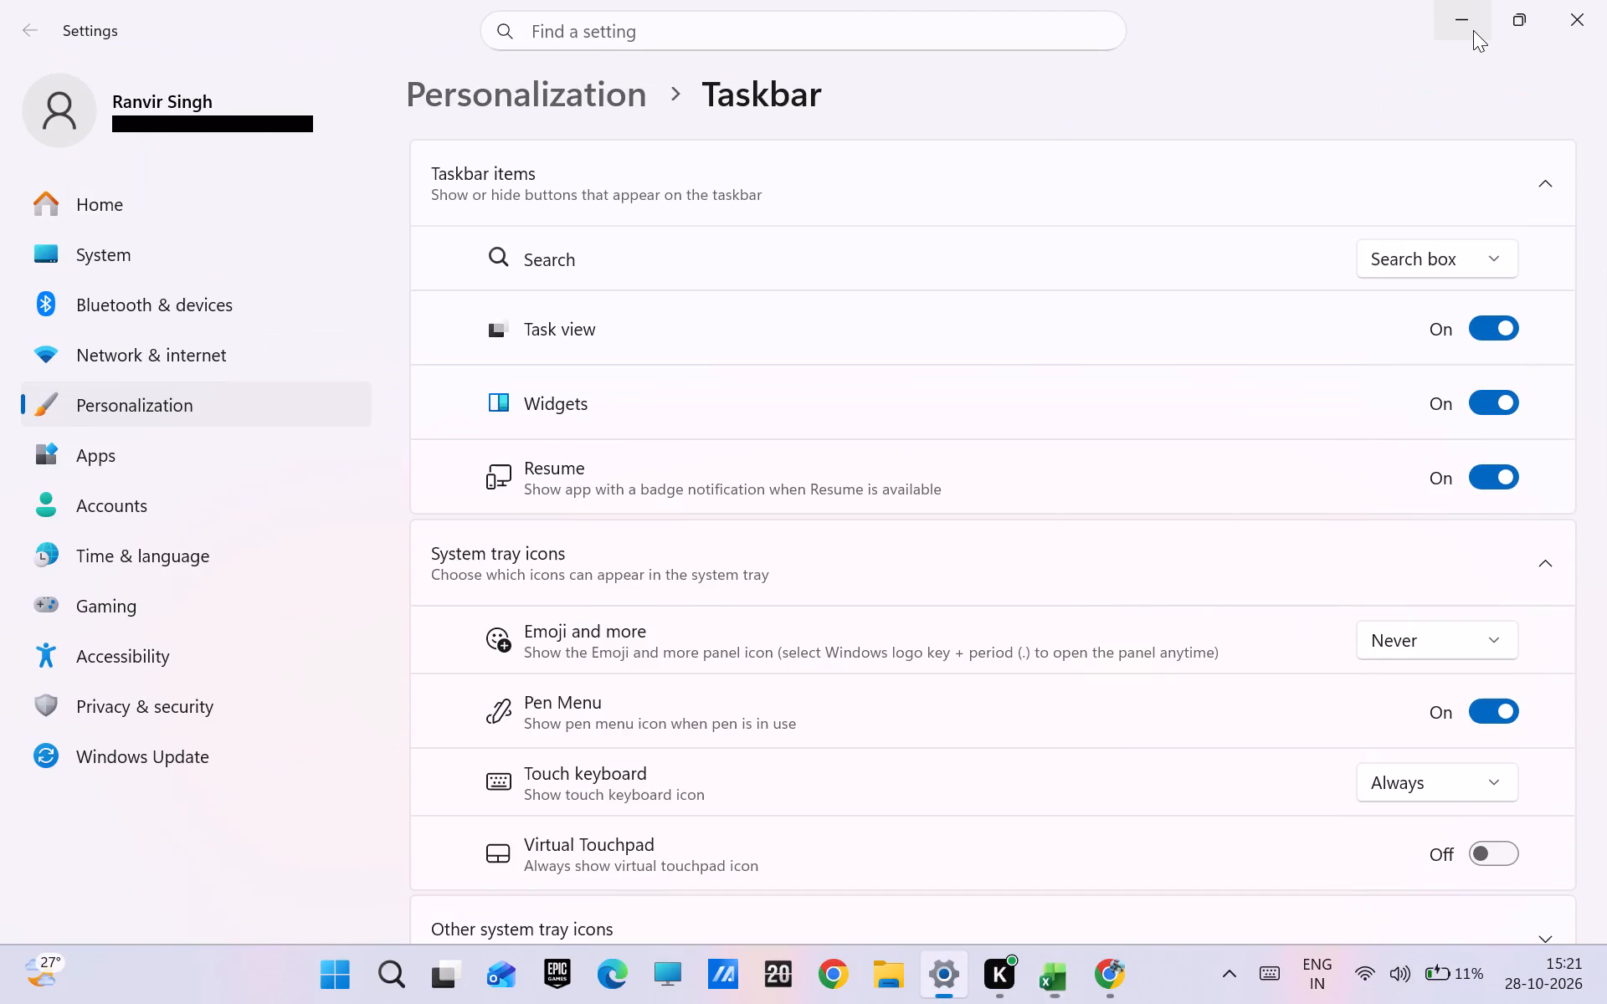
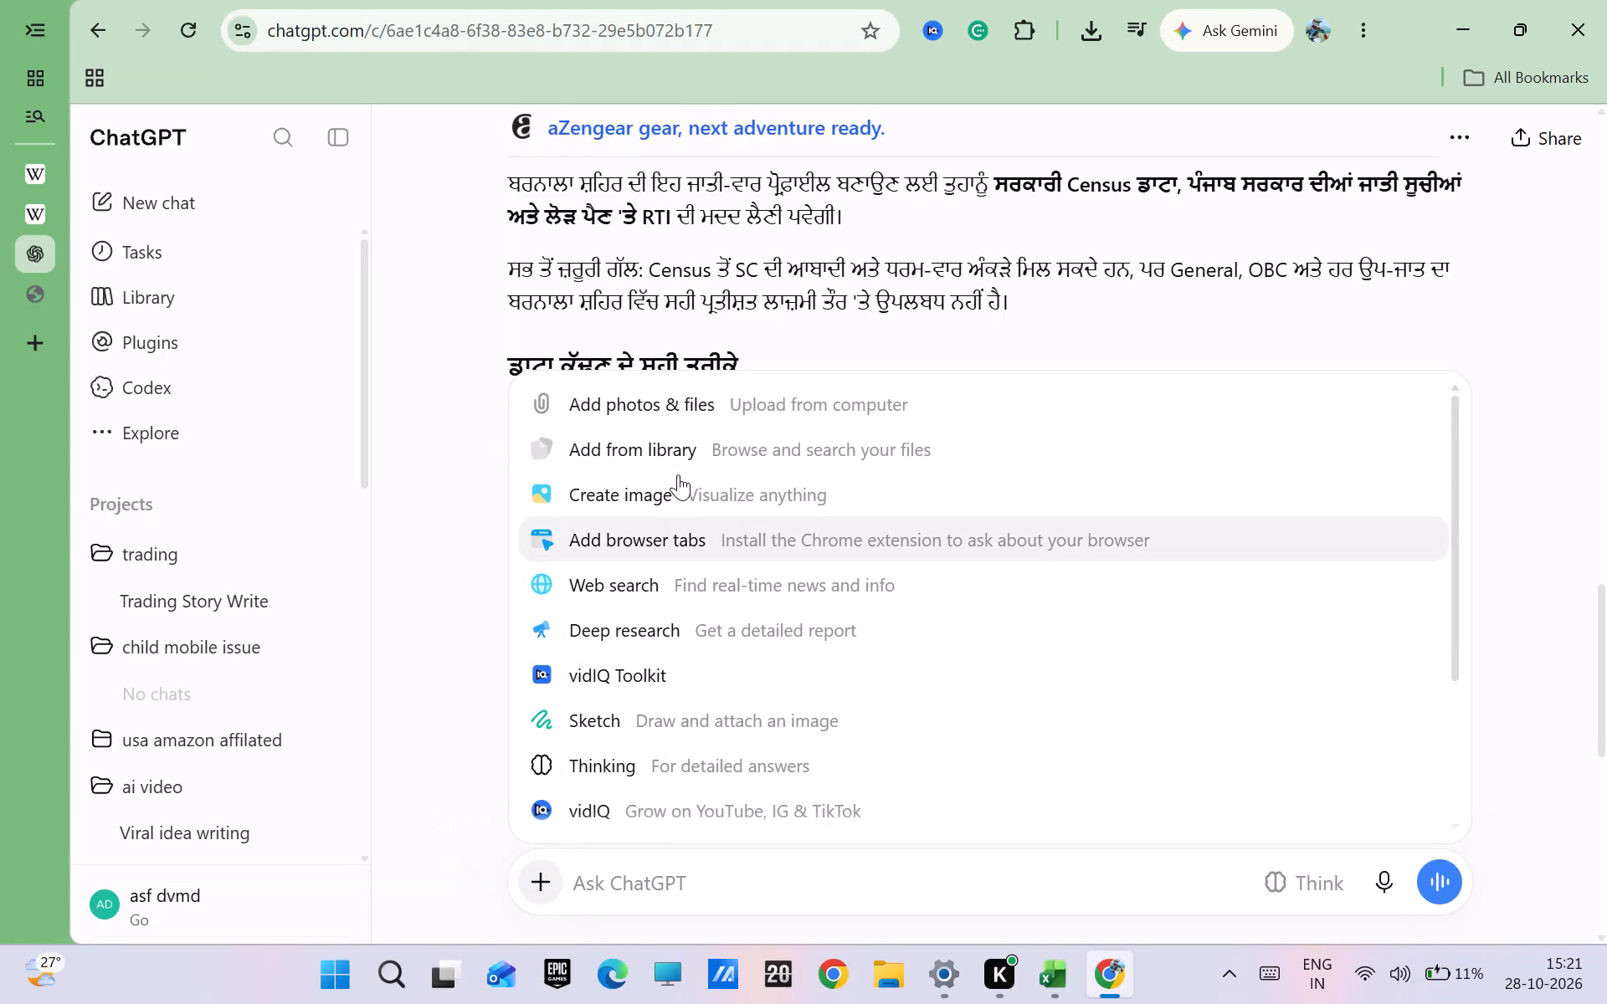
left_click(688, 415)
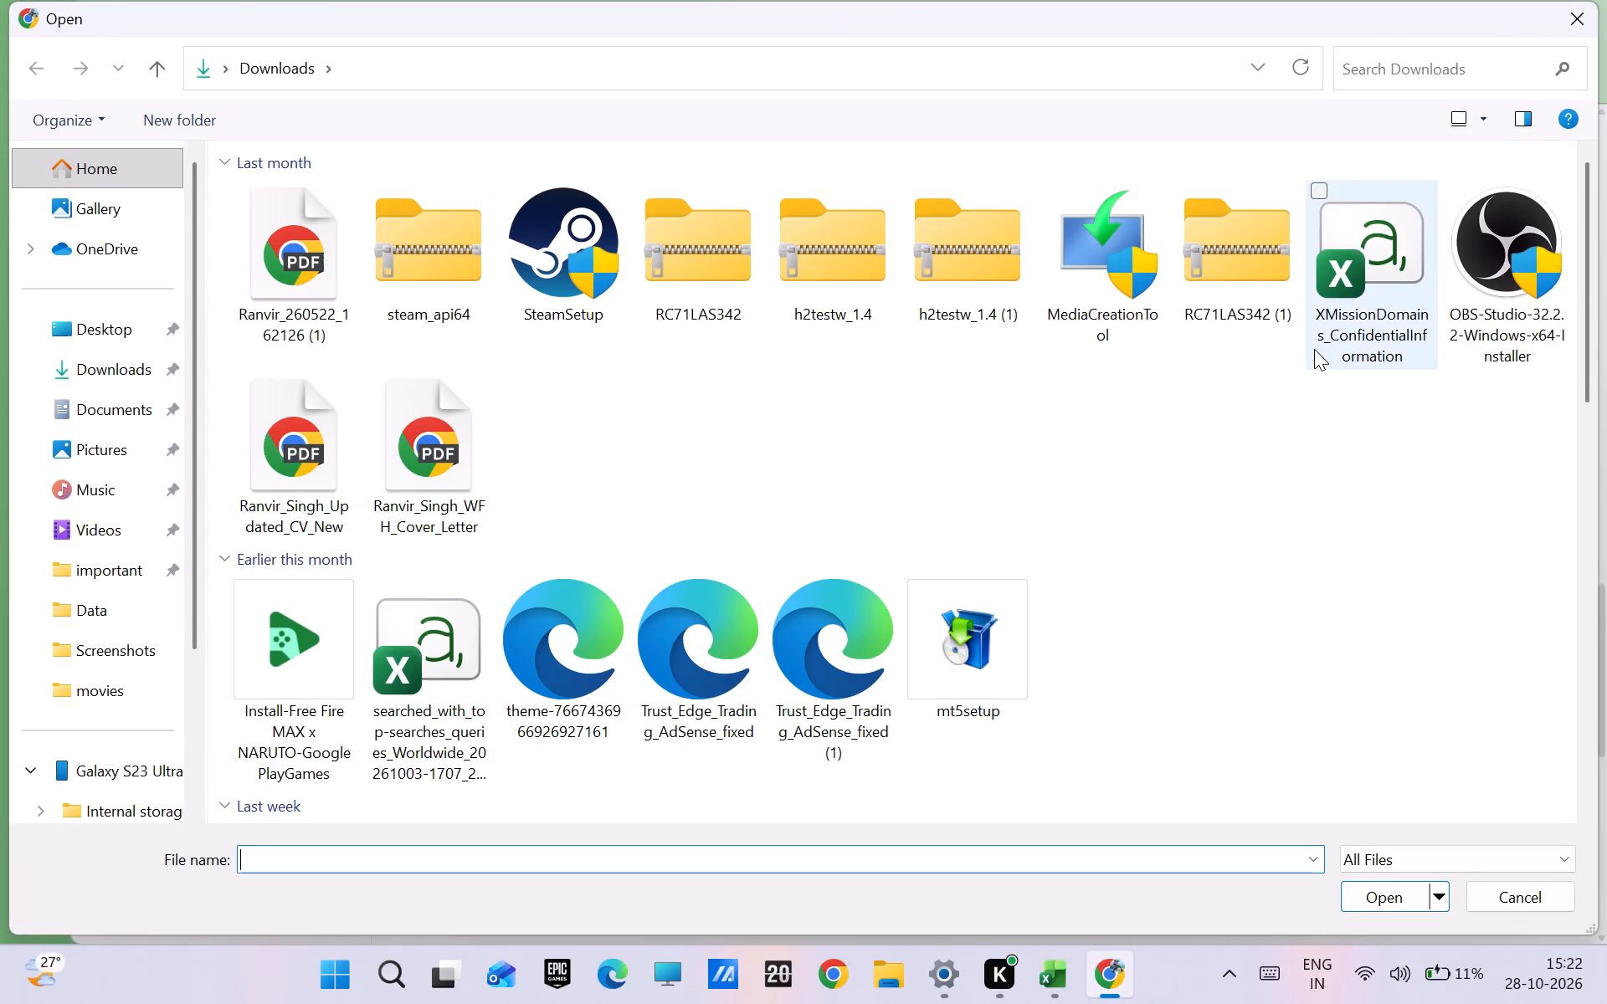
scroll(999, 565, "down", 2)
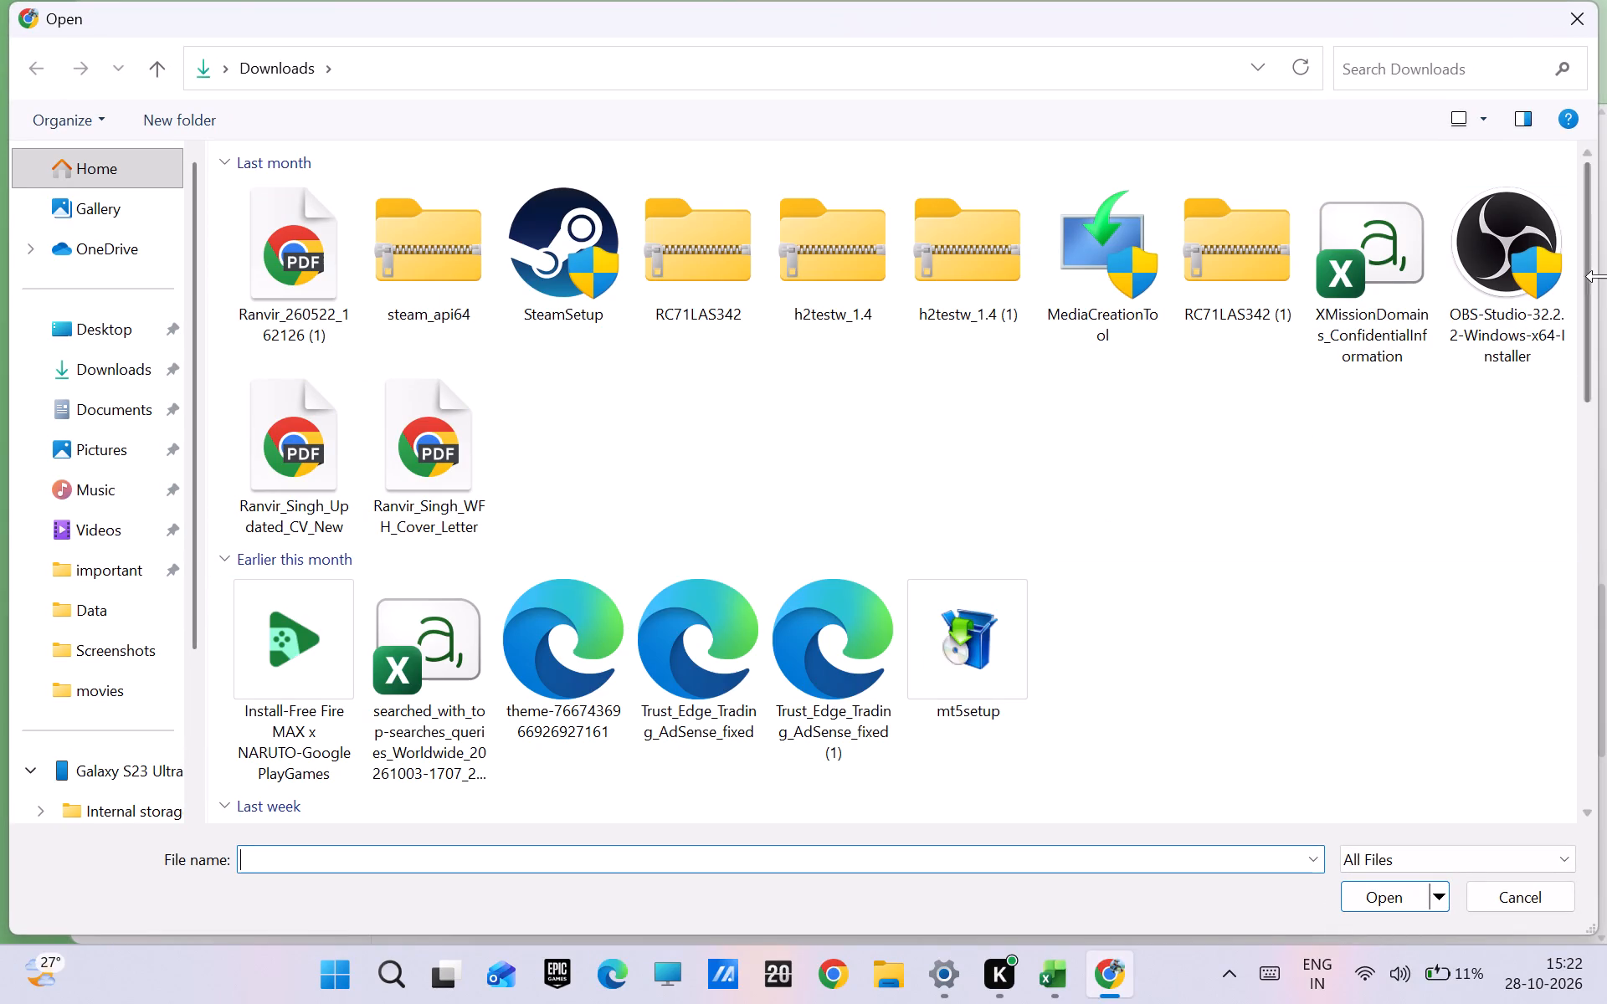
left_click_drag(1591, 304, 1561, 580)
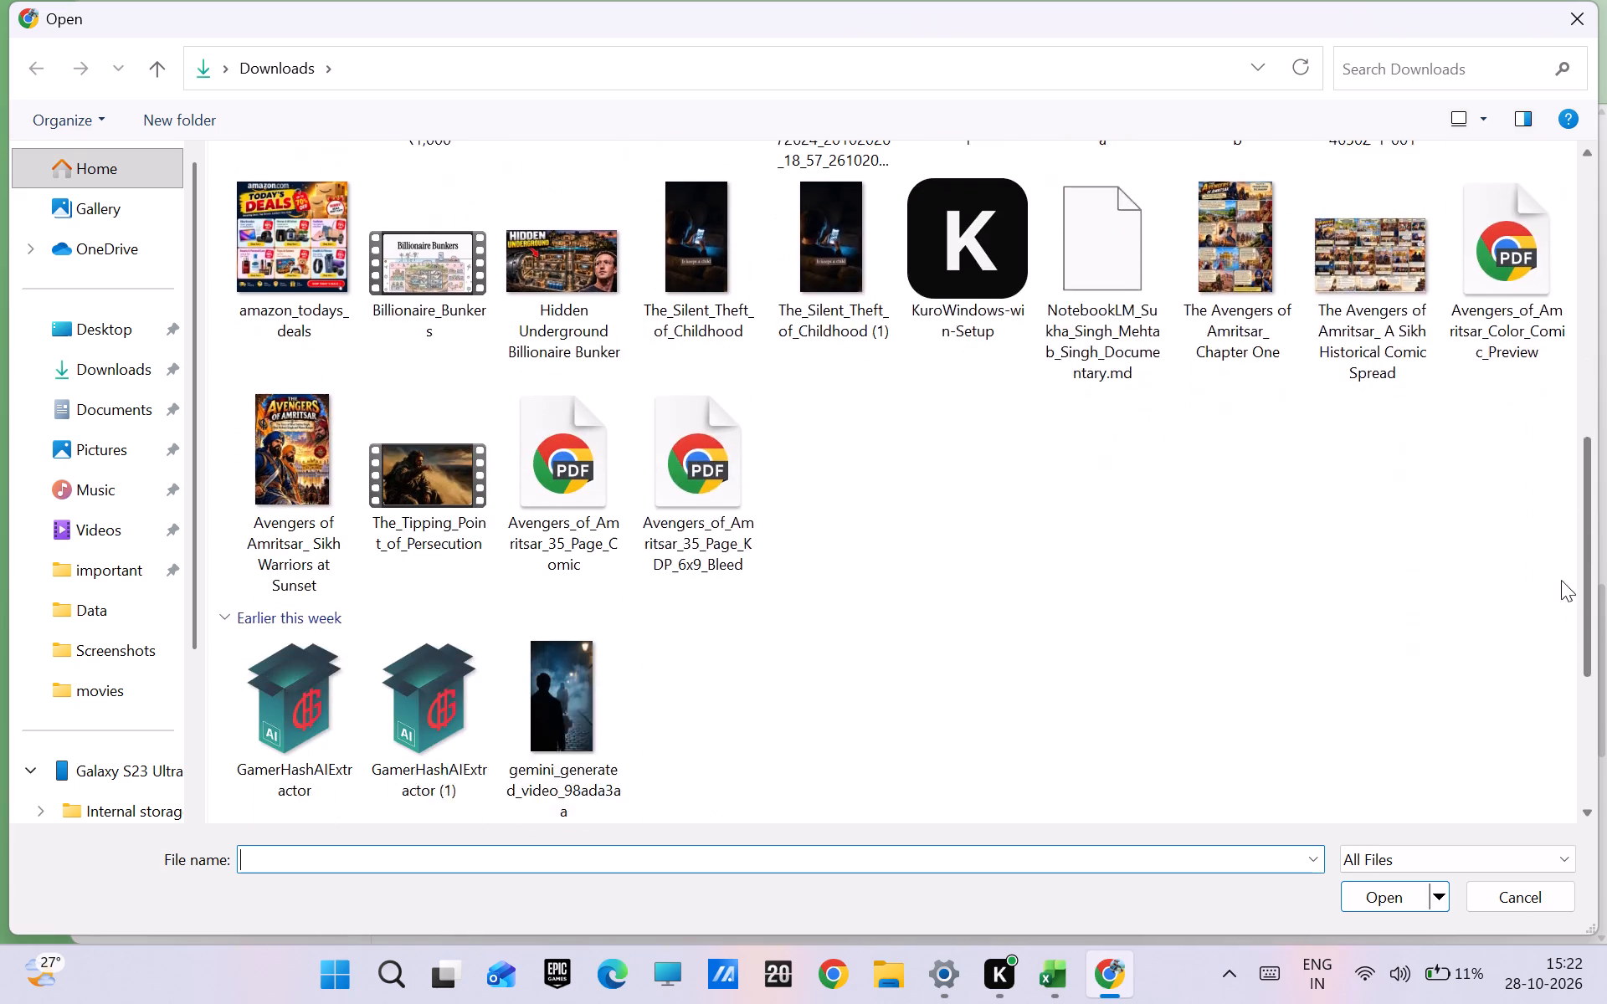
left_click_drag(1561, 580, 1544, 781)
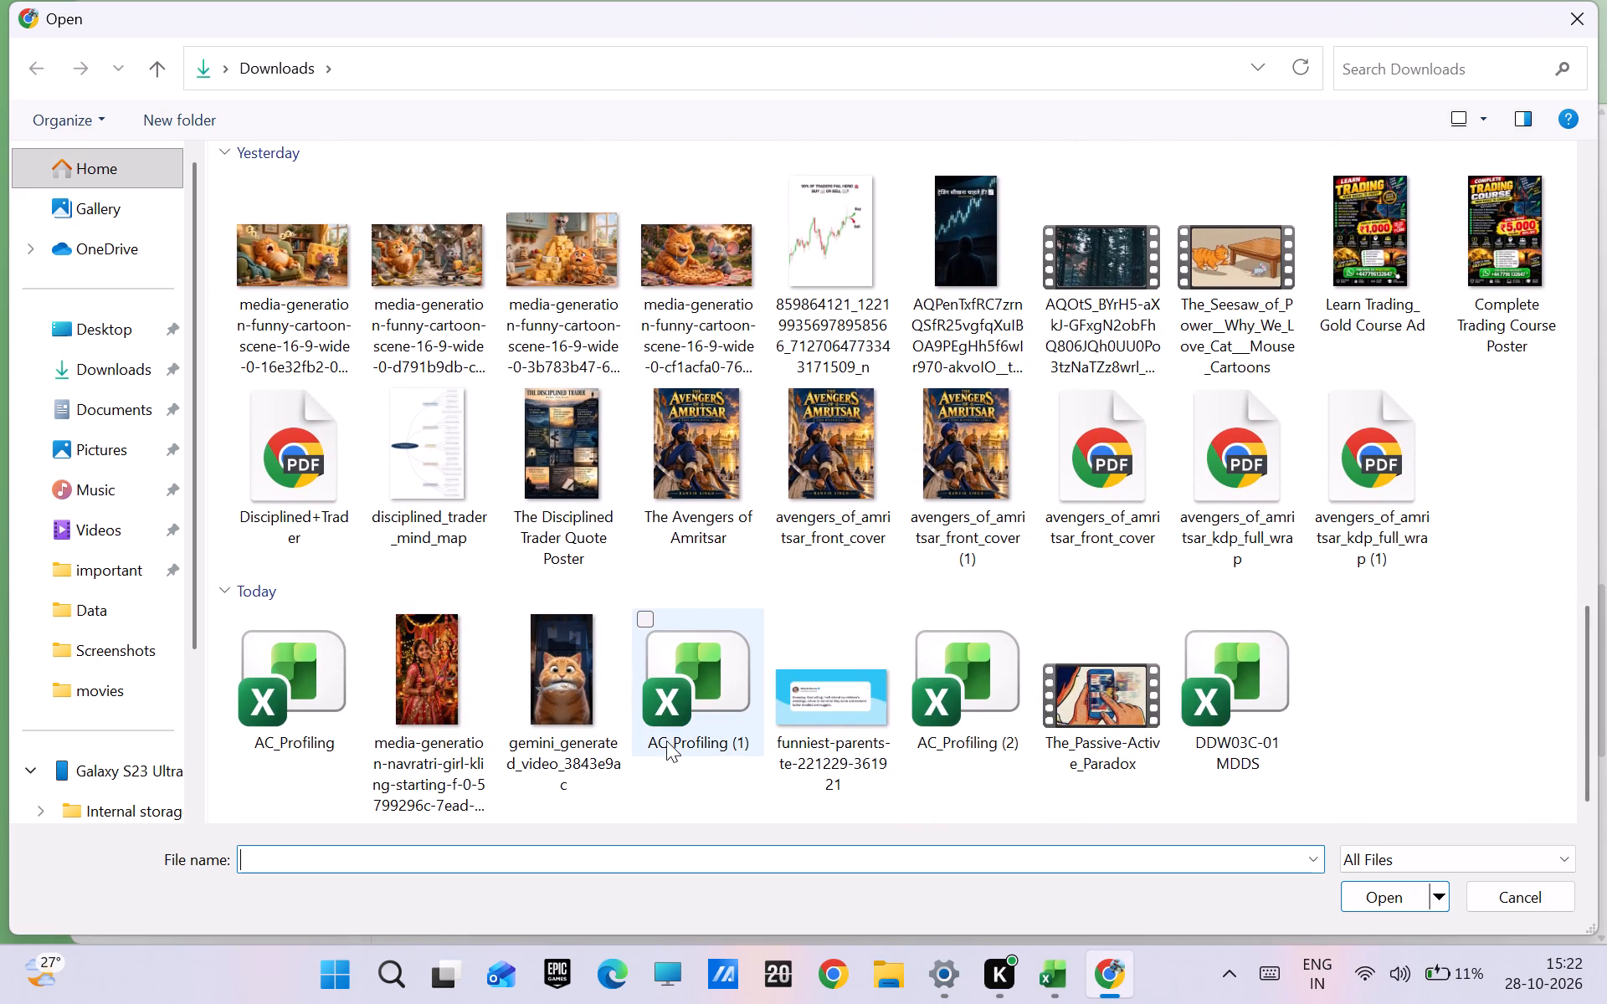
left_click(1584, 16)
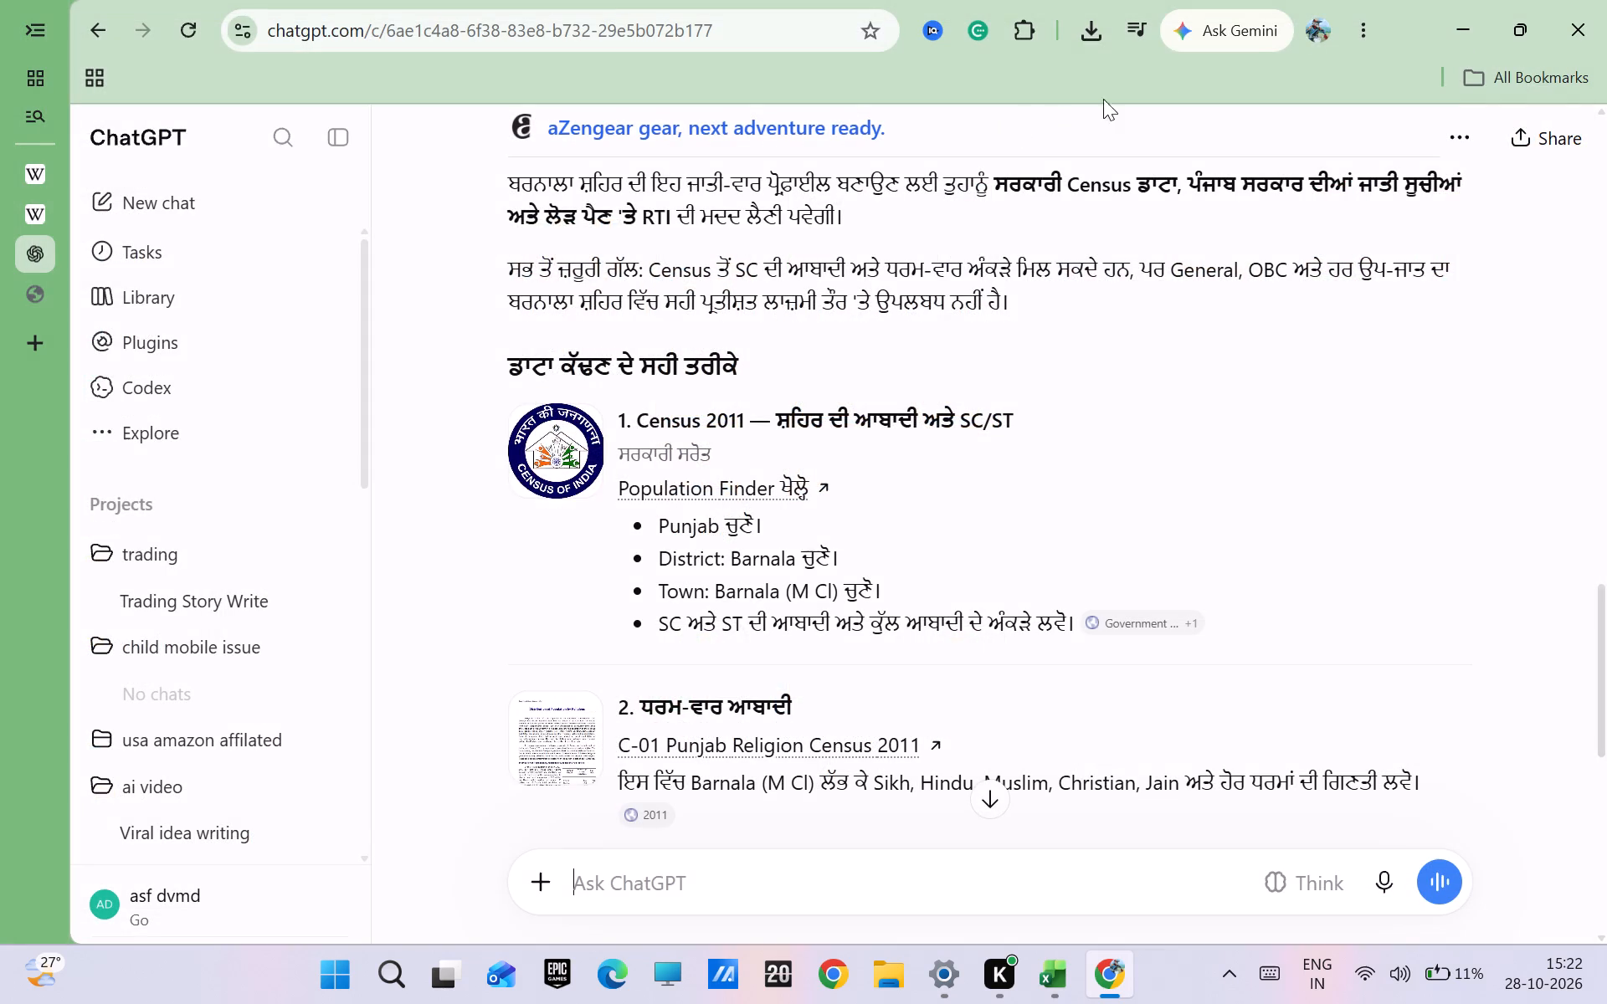
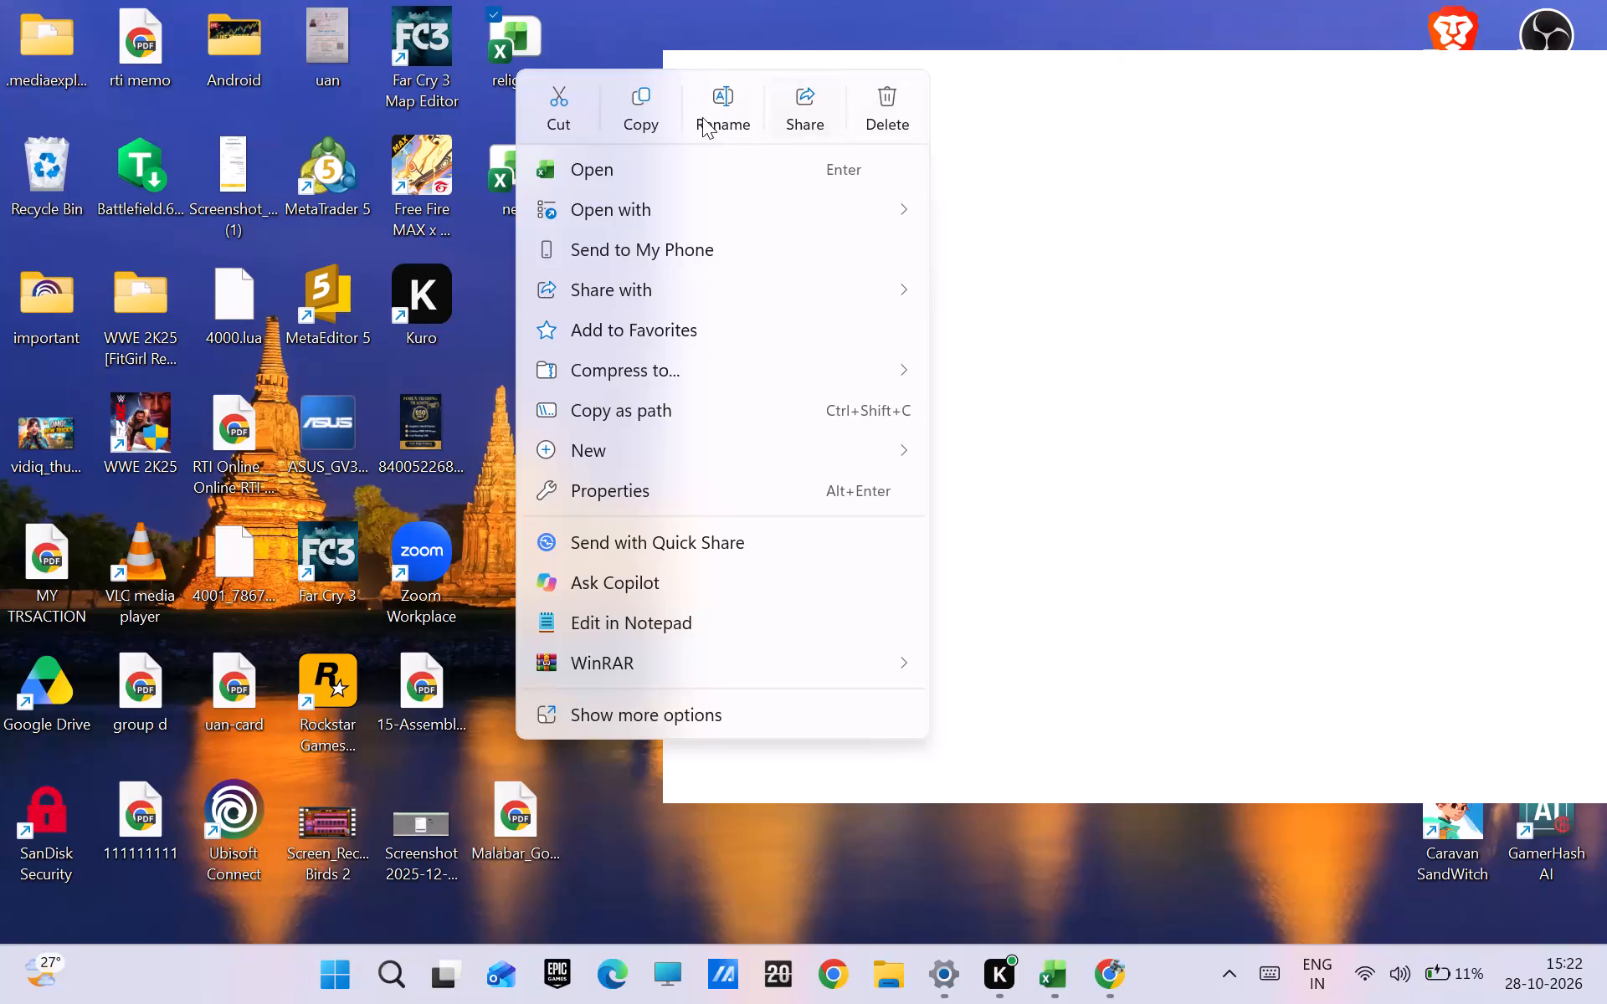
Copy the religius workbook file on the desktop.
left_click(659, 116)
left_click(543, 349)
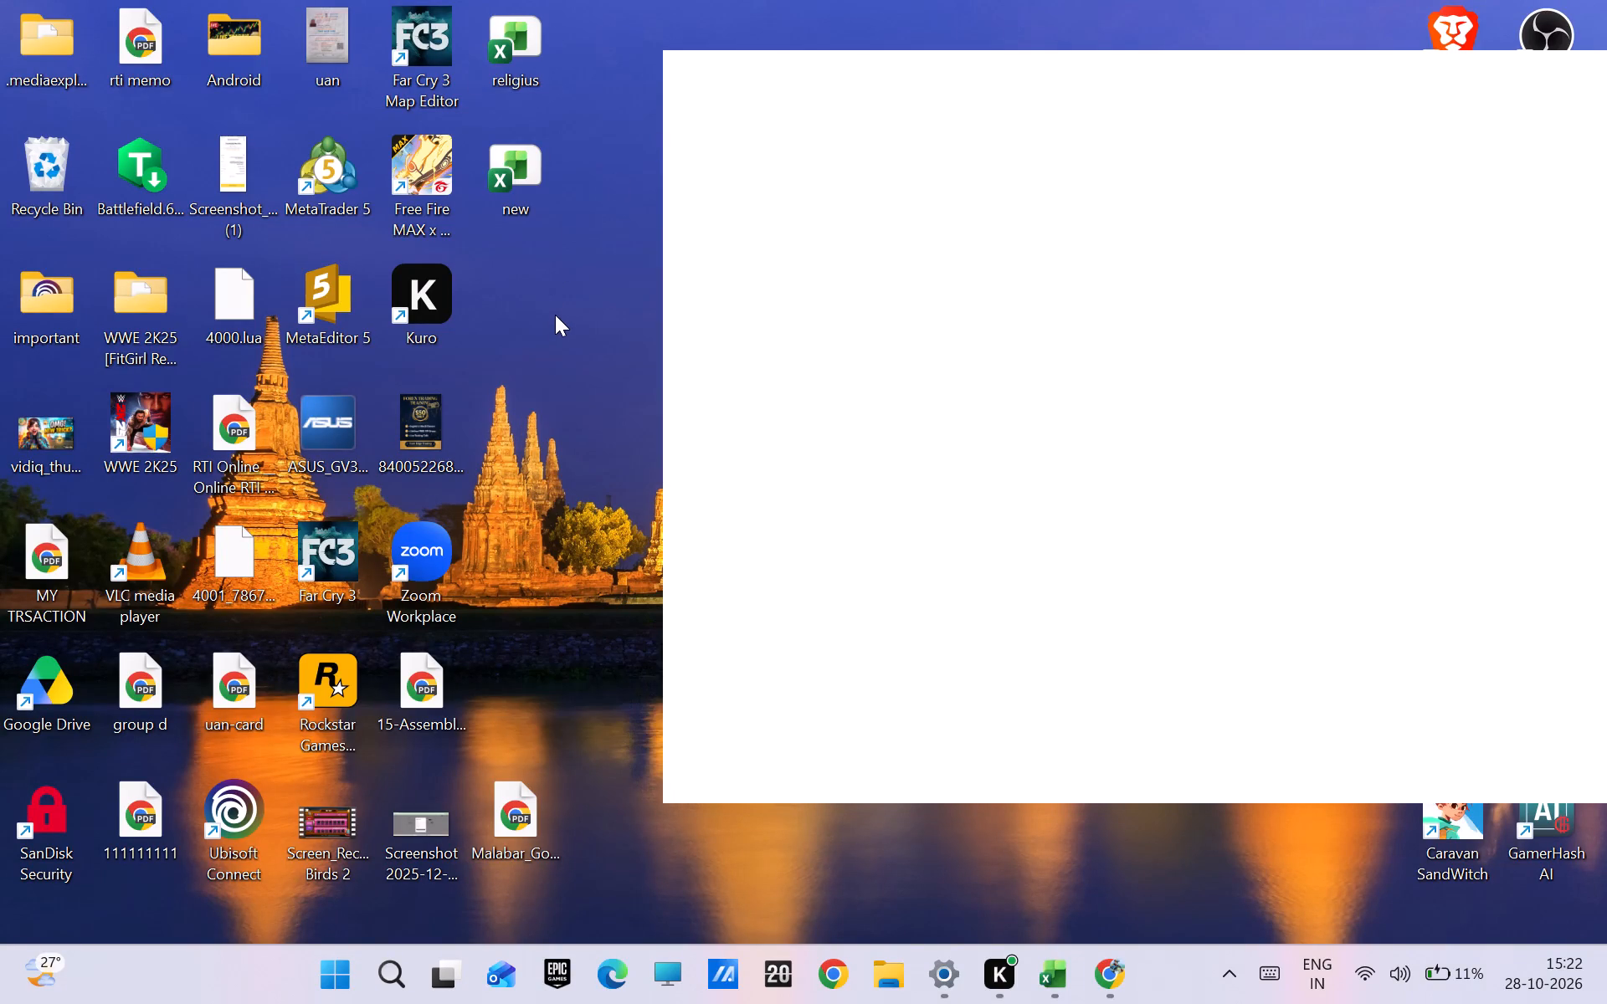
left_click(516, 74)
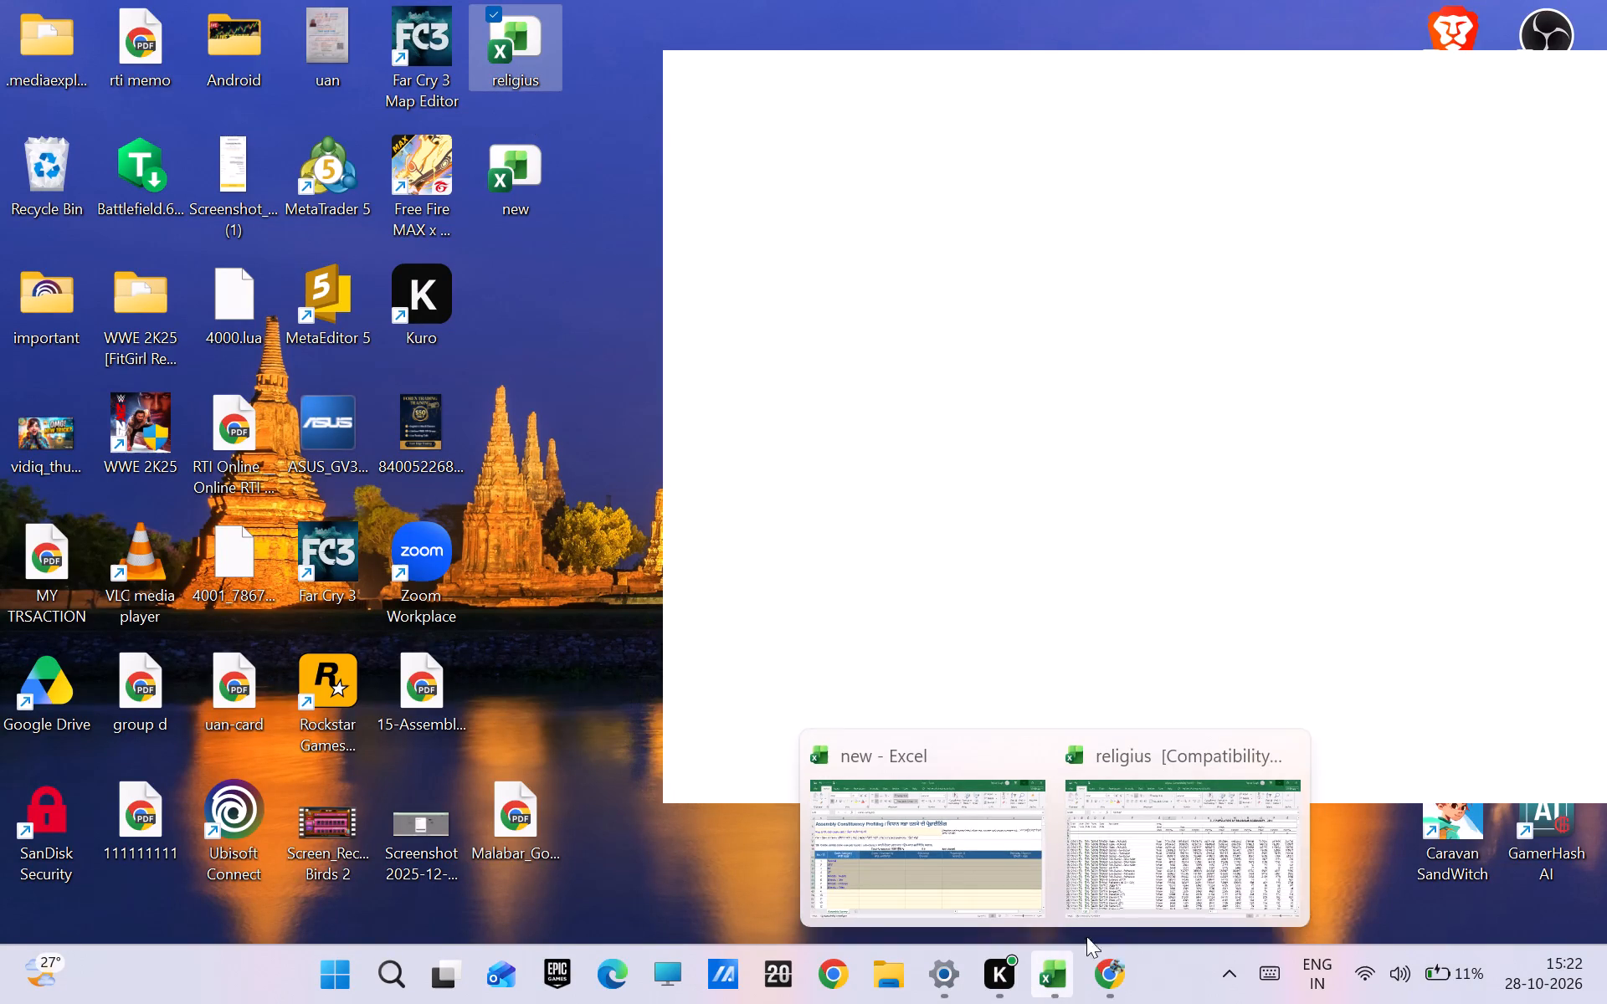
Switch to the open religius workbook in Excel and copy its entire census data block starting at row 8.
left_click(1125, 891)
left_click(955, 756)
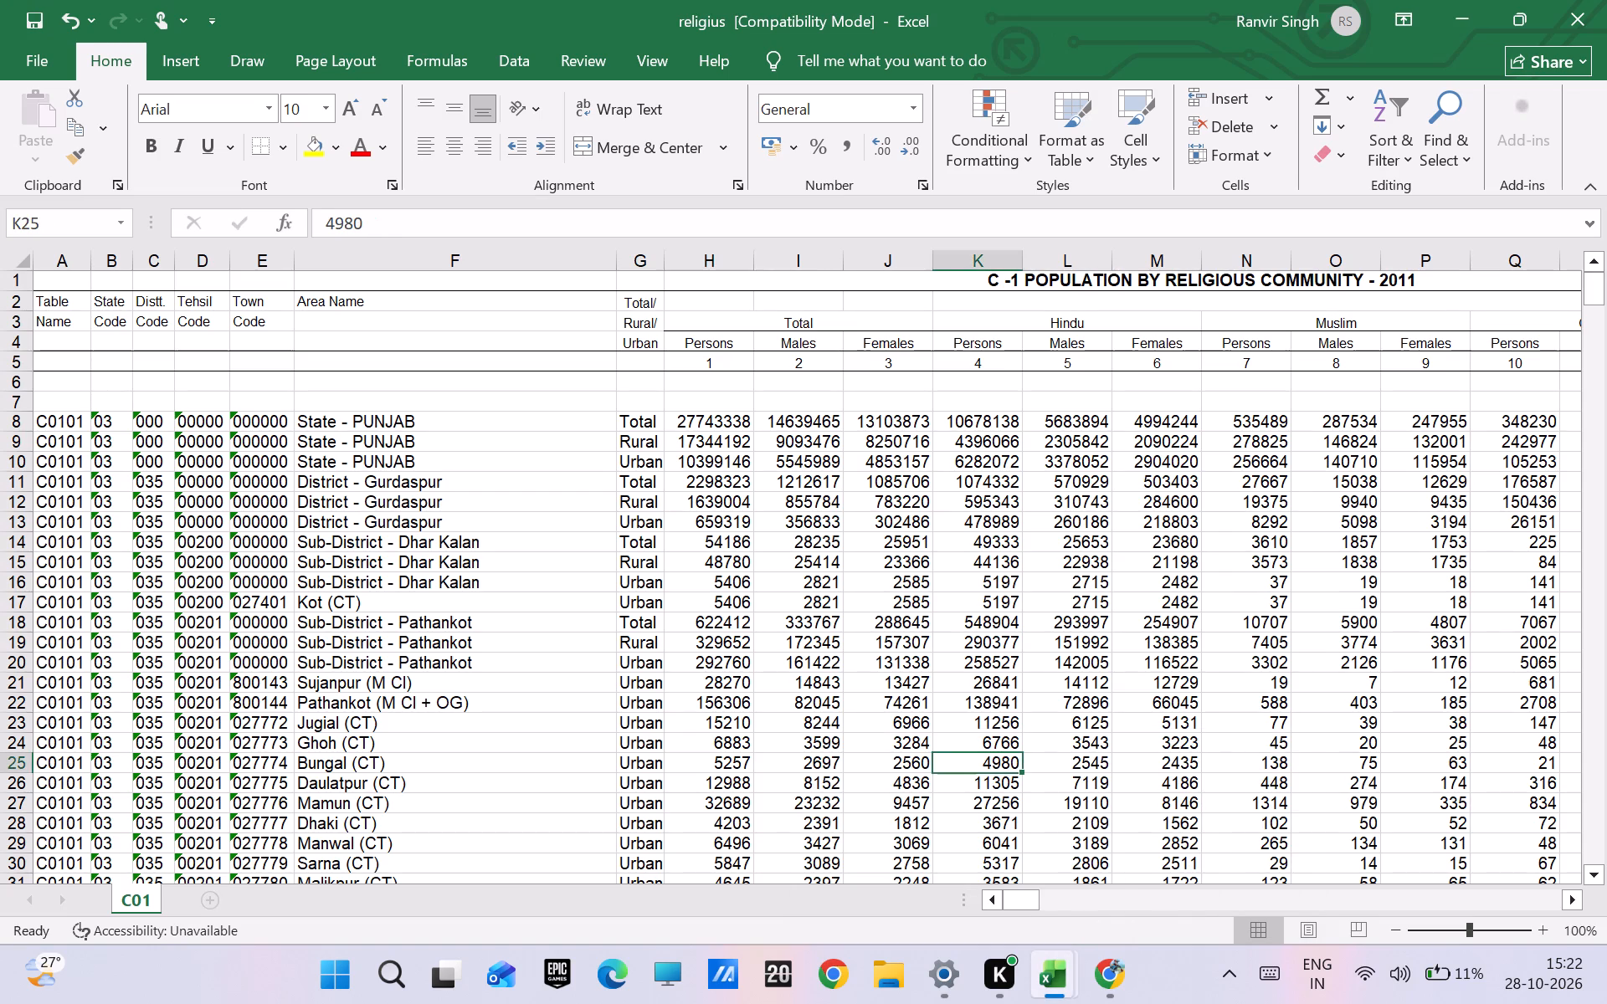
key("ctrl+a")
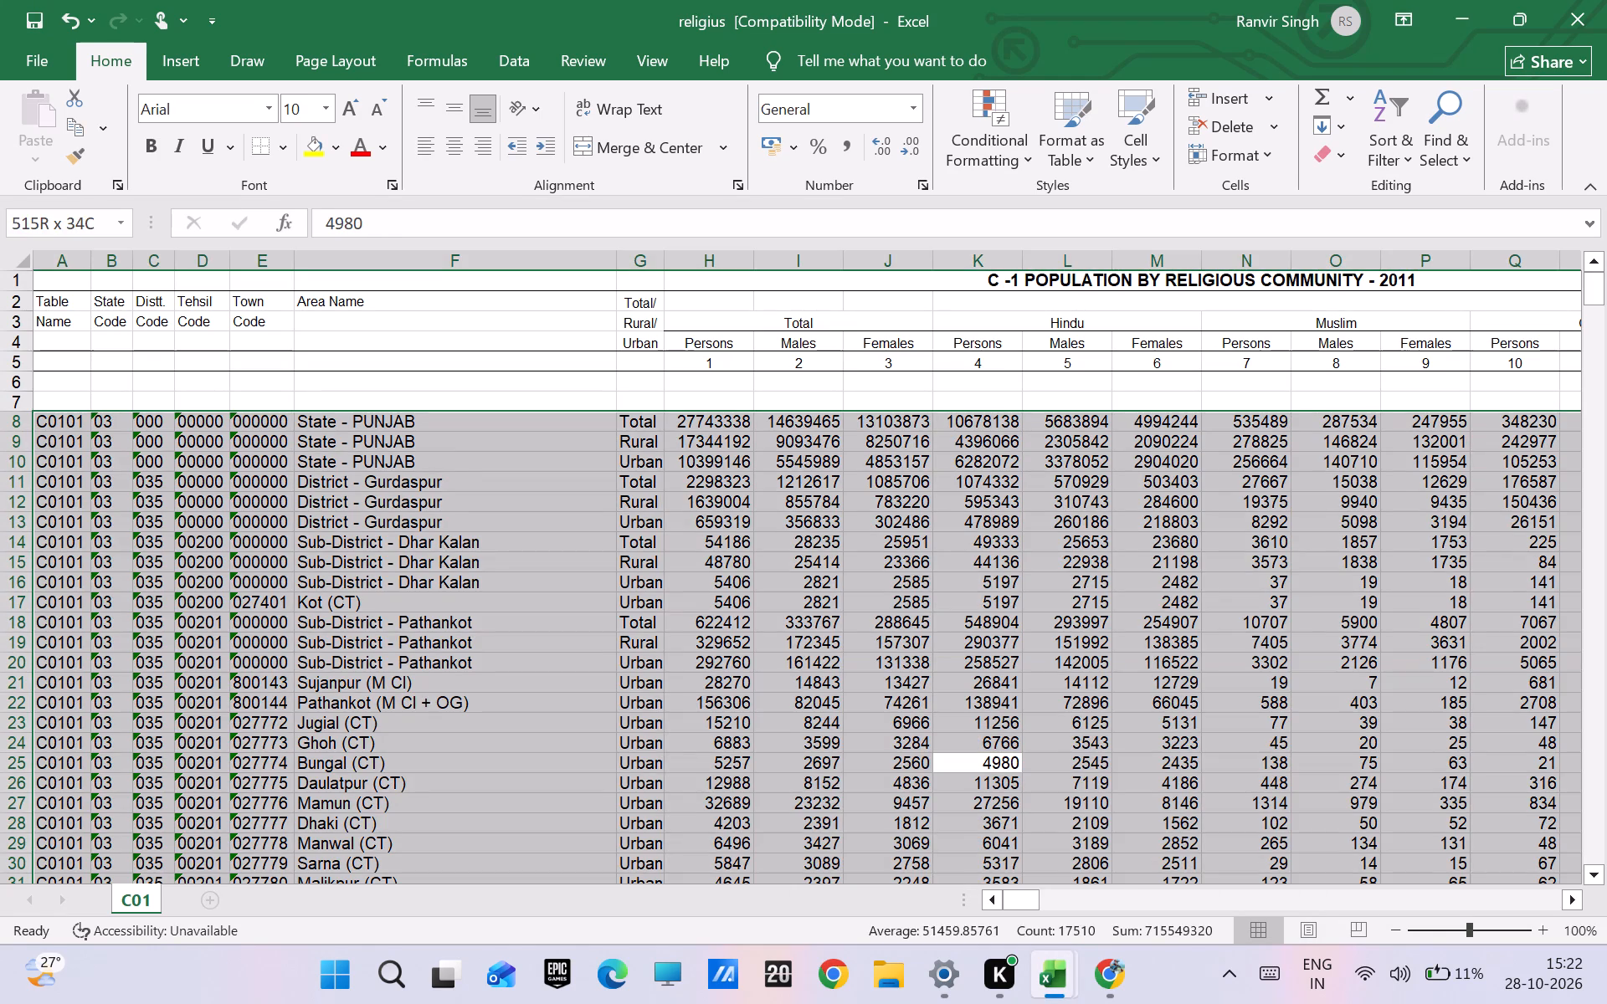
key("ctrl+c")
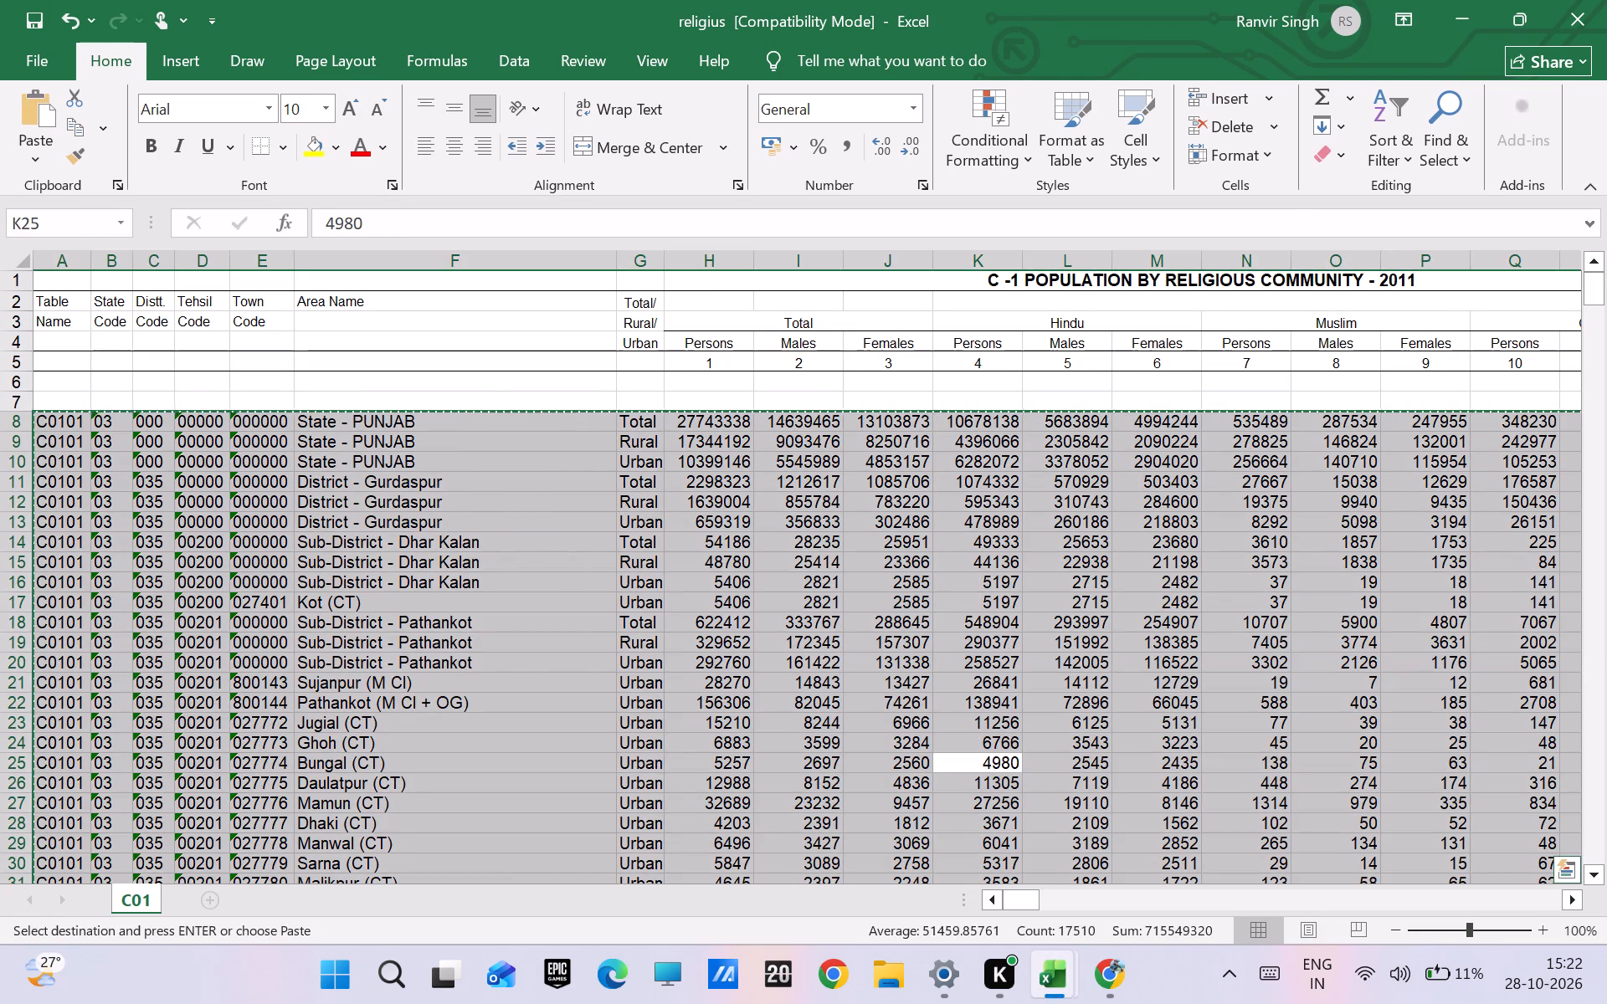
Fill the C-1 table's header block in rows 1 to 5 down past row 119 and copy the extended range.
left_click(73, 326)
key("ctrl+a")
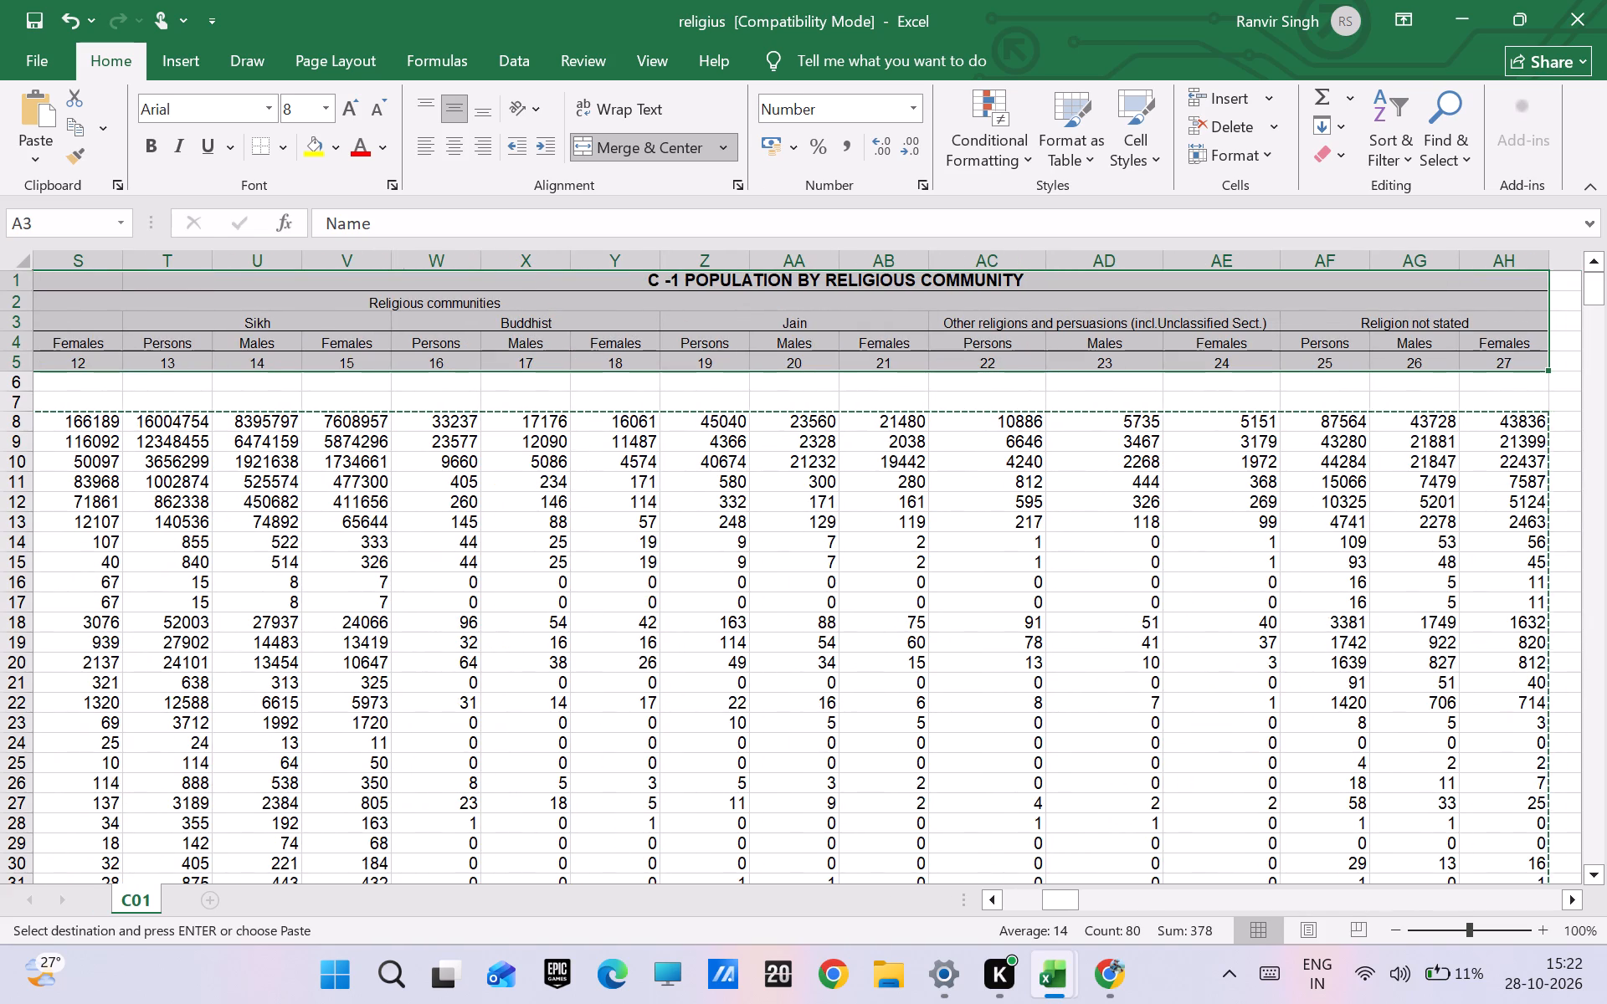
left_click_drag(1547, 371, 1560, 843)
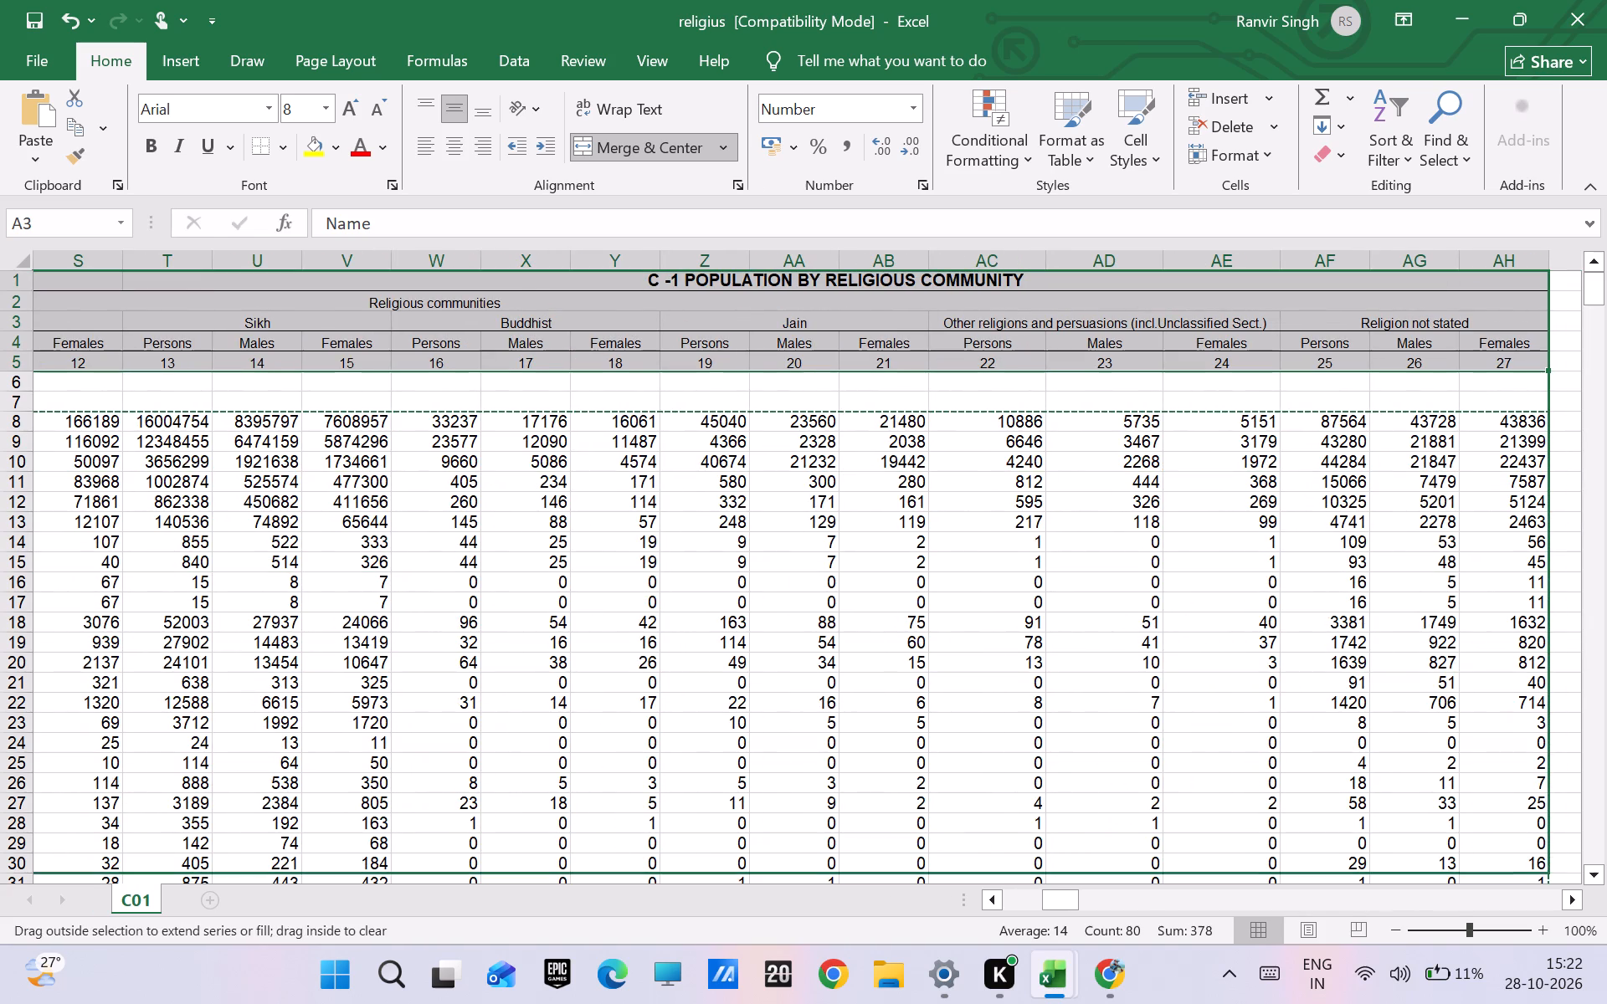
left_click_drag(1560, 843, 1548, 891)
scroll(1548, 892, "down", 11)
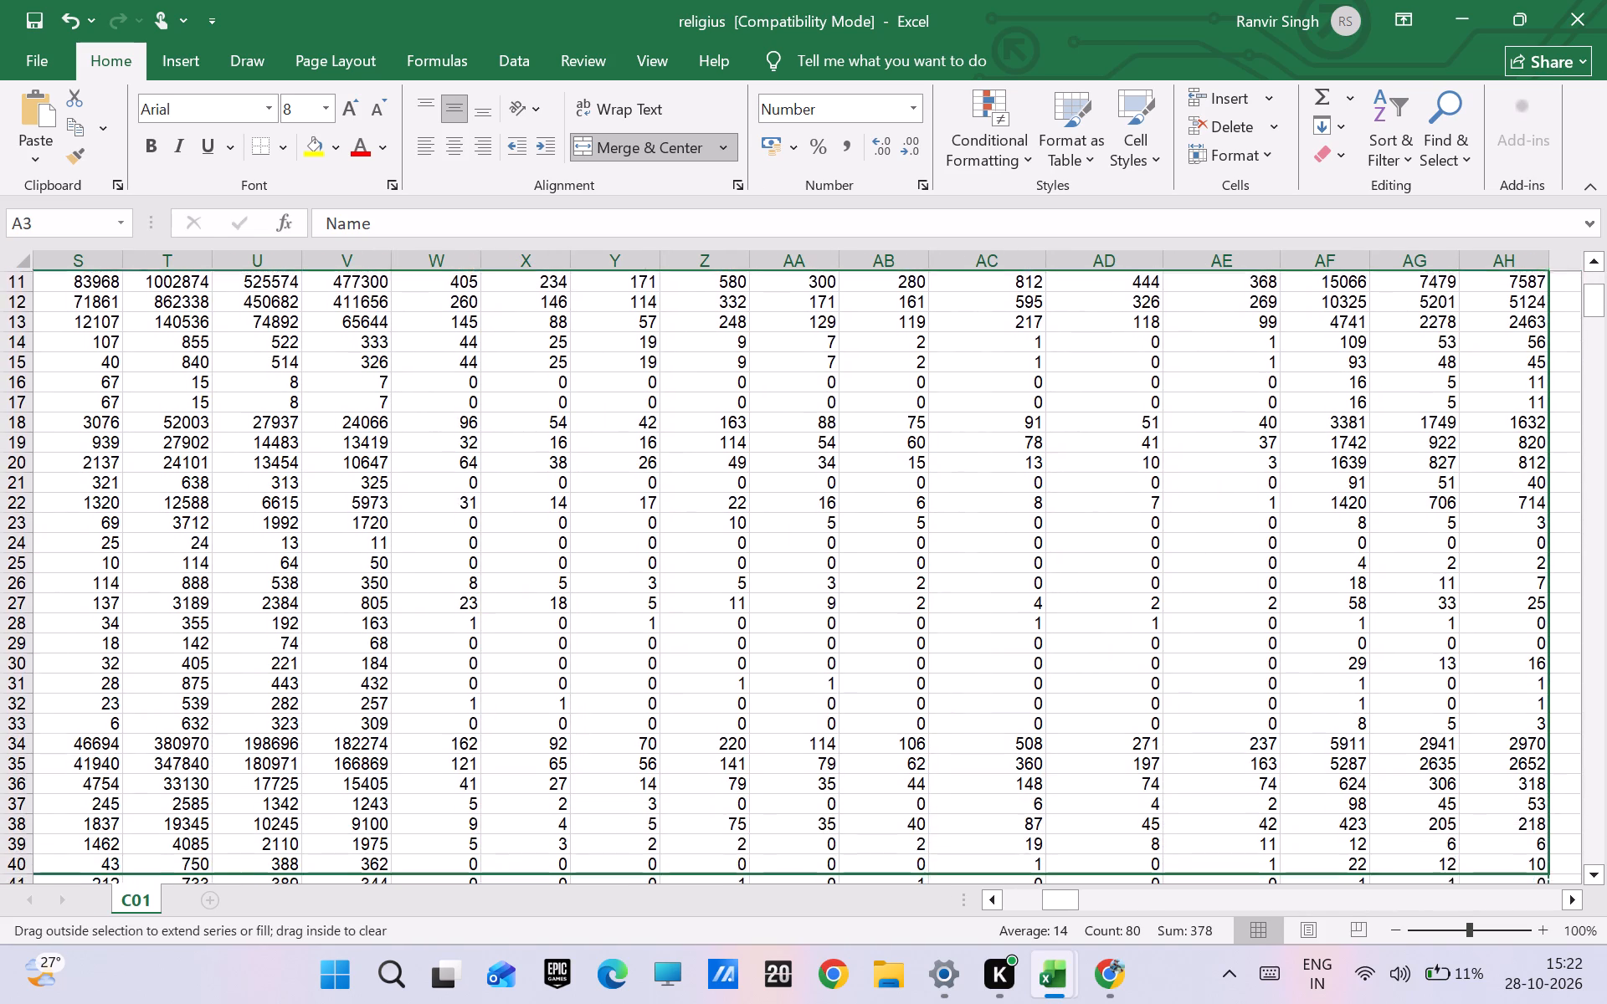
left_click_drag(1548, 891, 1549, 889)
scroll(1548, 891, "down", 10)
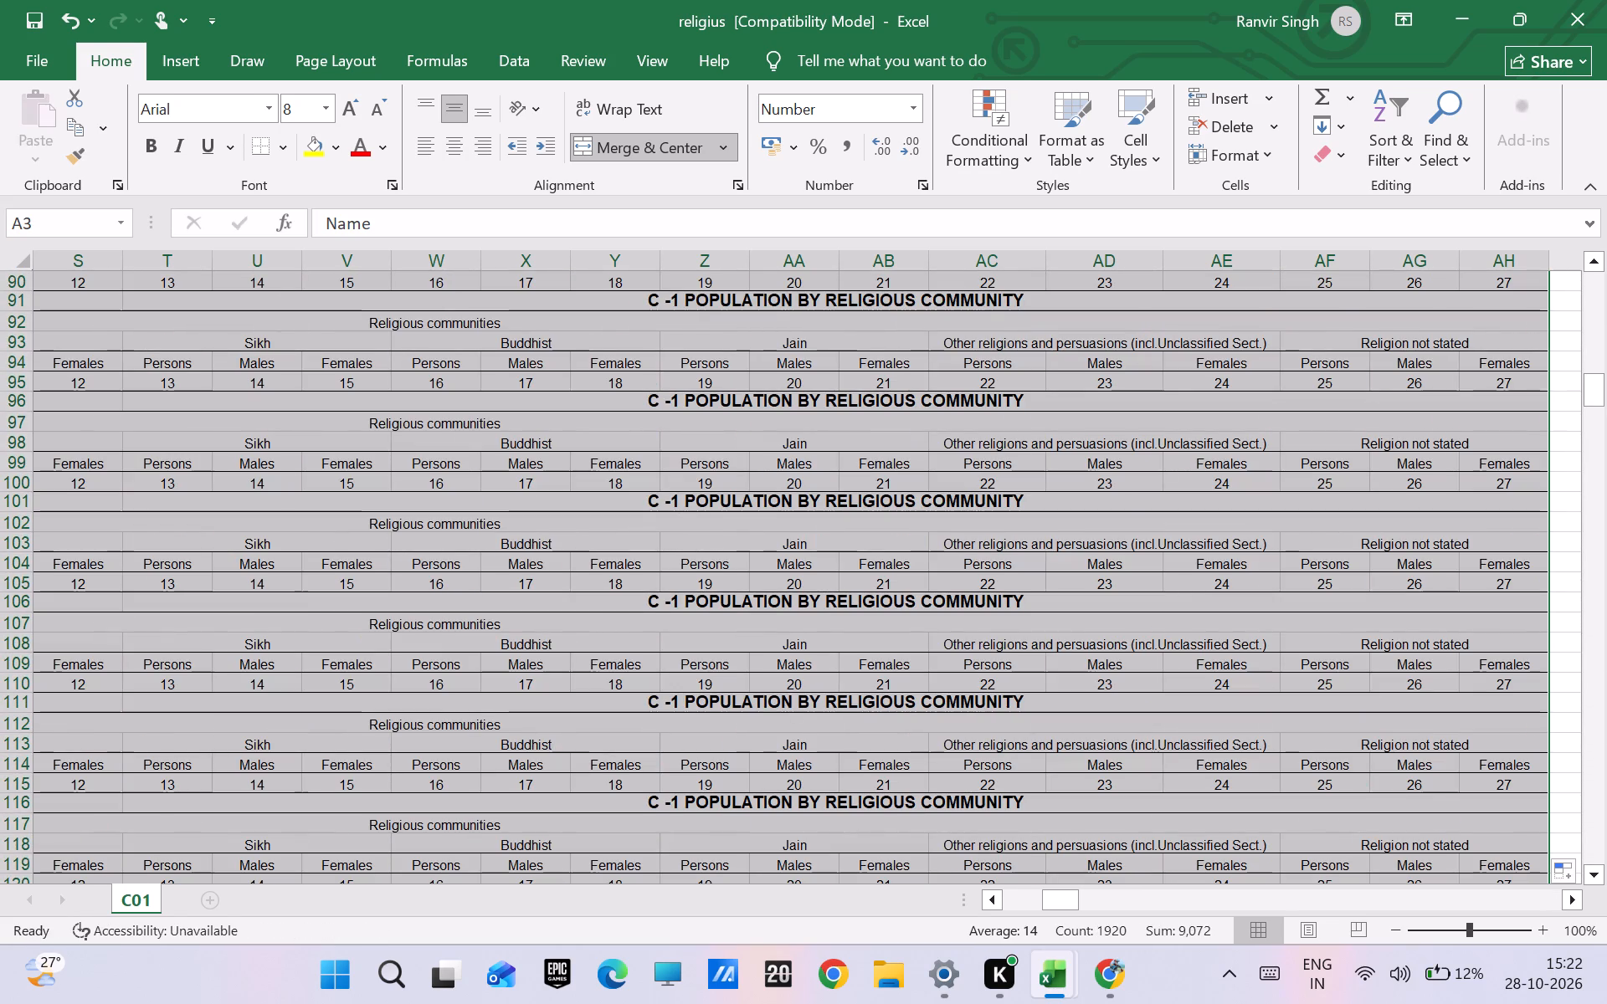
key("ctrl+c")
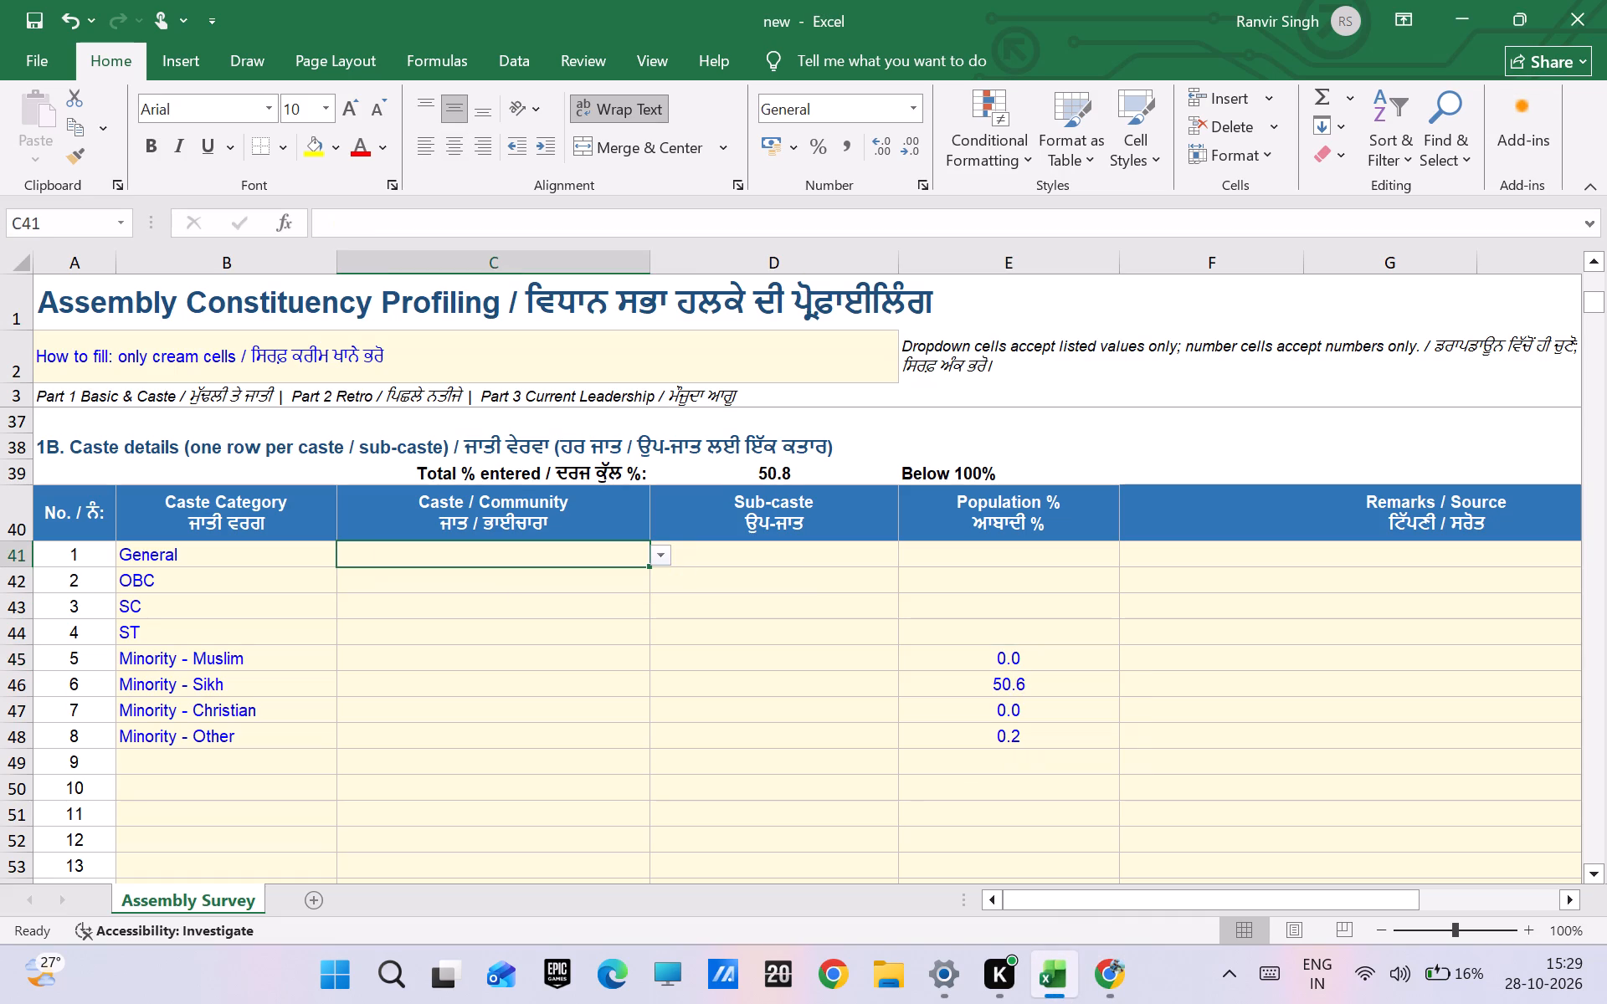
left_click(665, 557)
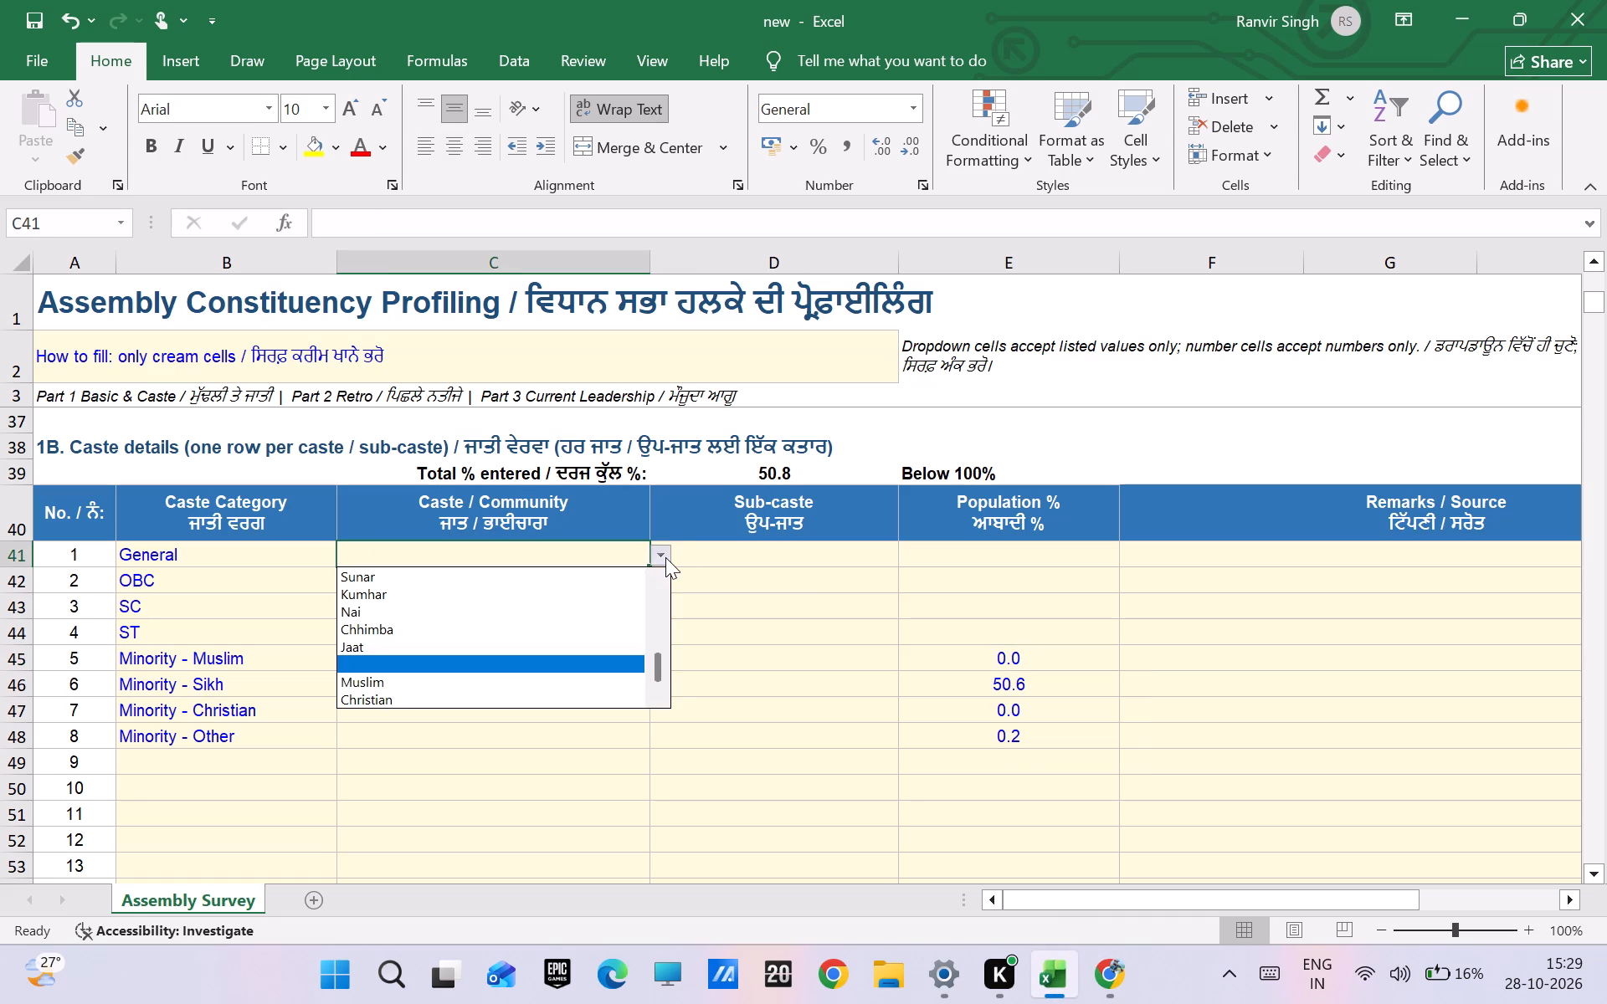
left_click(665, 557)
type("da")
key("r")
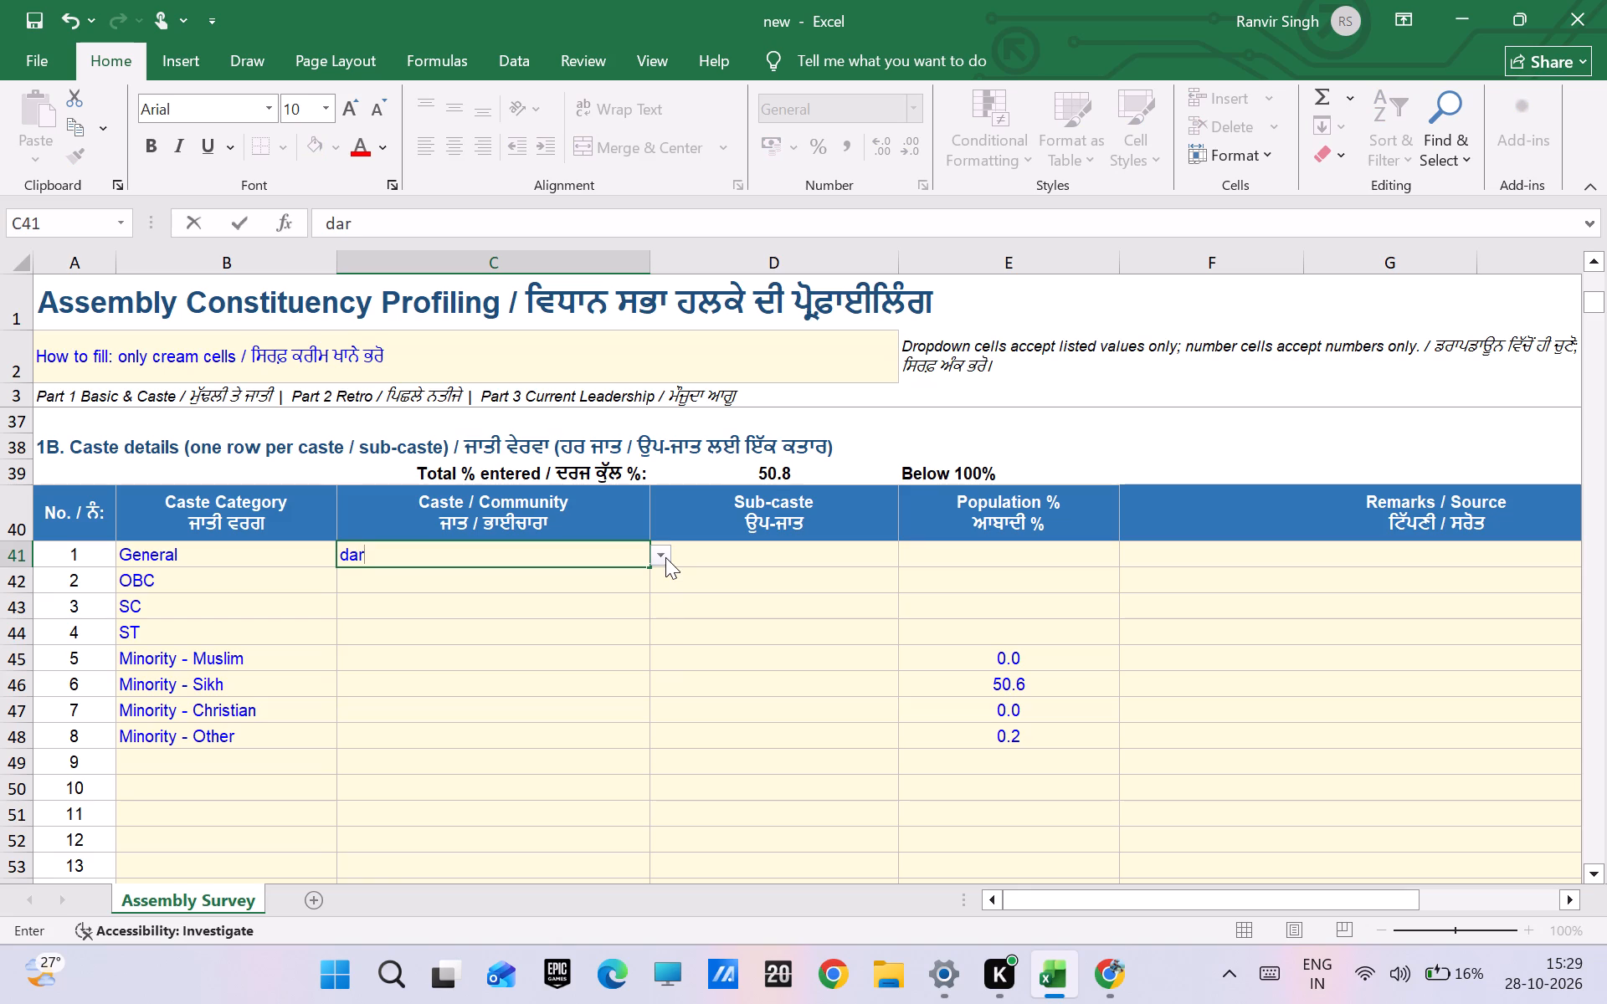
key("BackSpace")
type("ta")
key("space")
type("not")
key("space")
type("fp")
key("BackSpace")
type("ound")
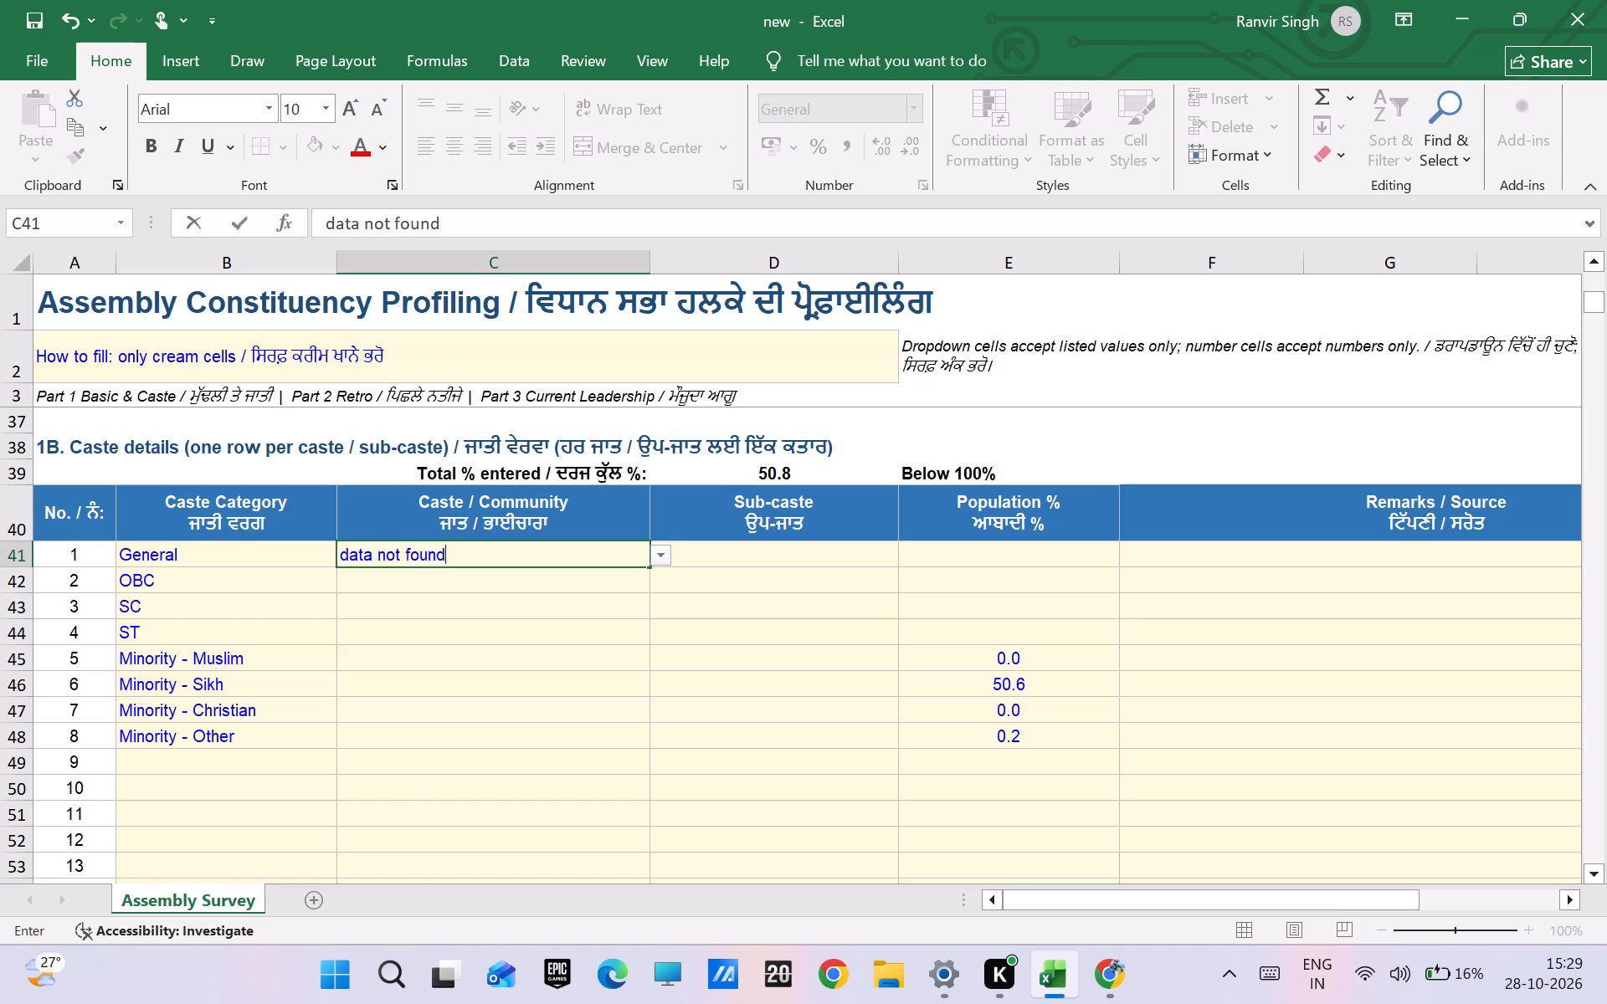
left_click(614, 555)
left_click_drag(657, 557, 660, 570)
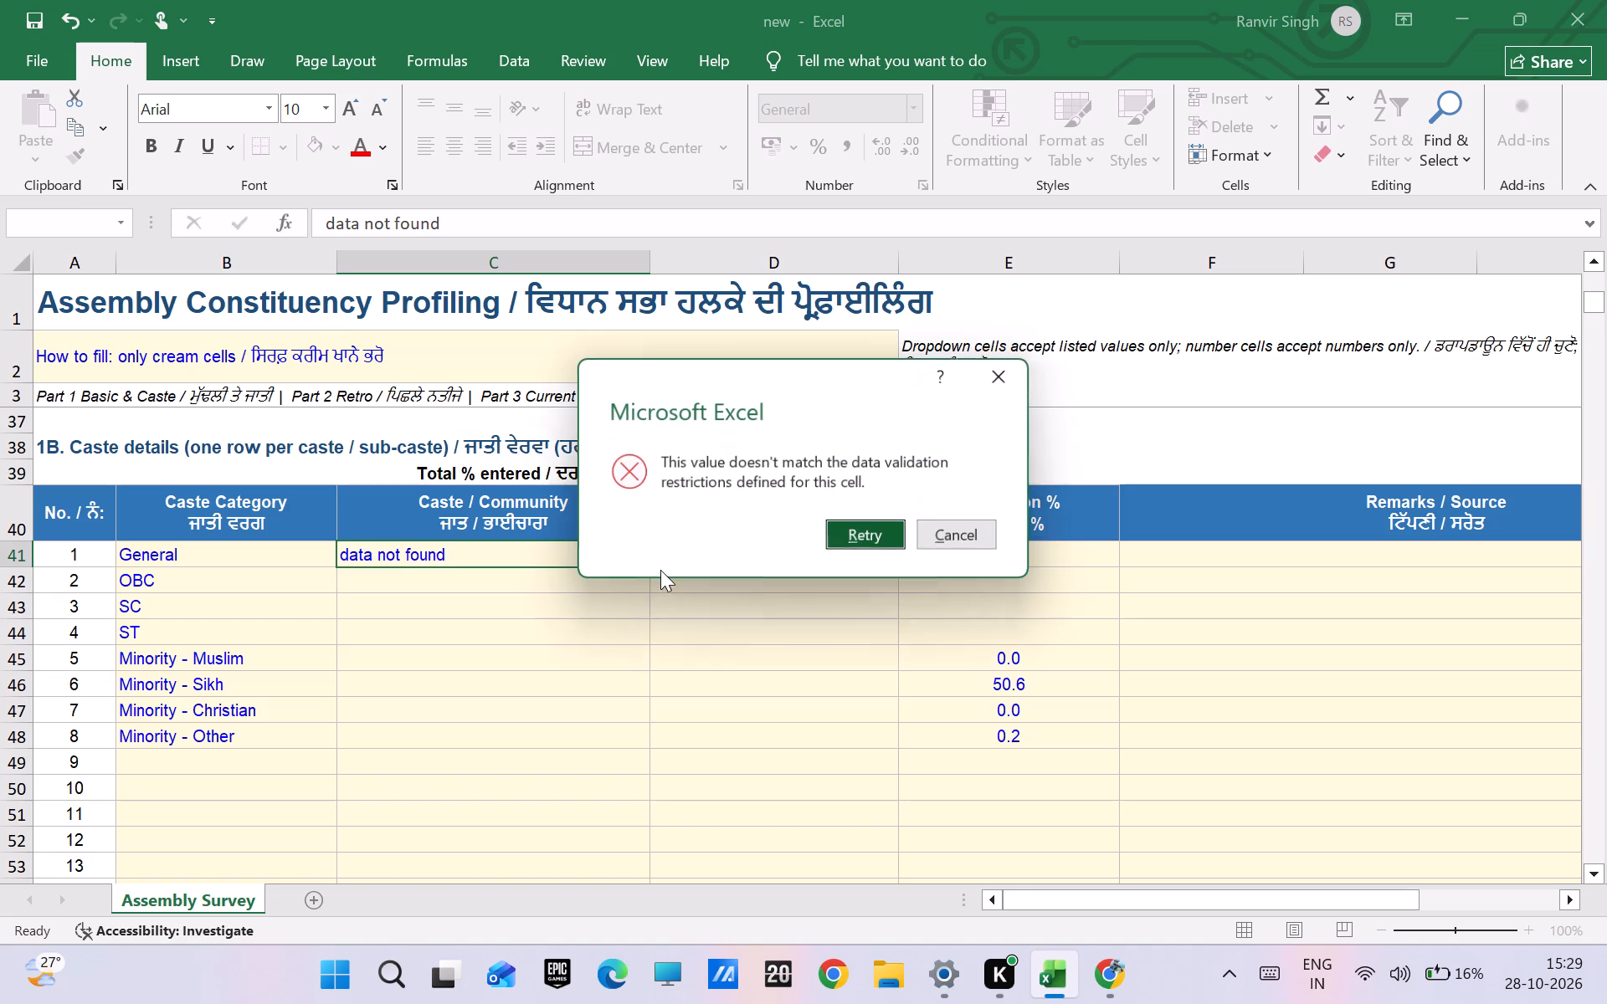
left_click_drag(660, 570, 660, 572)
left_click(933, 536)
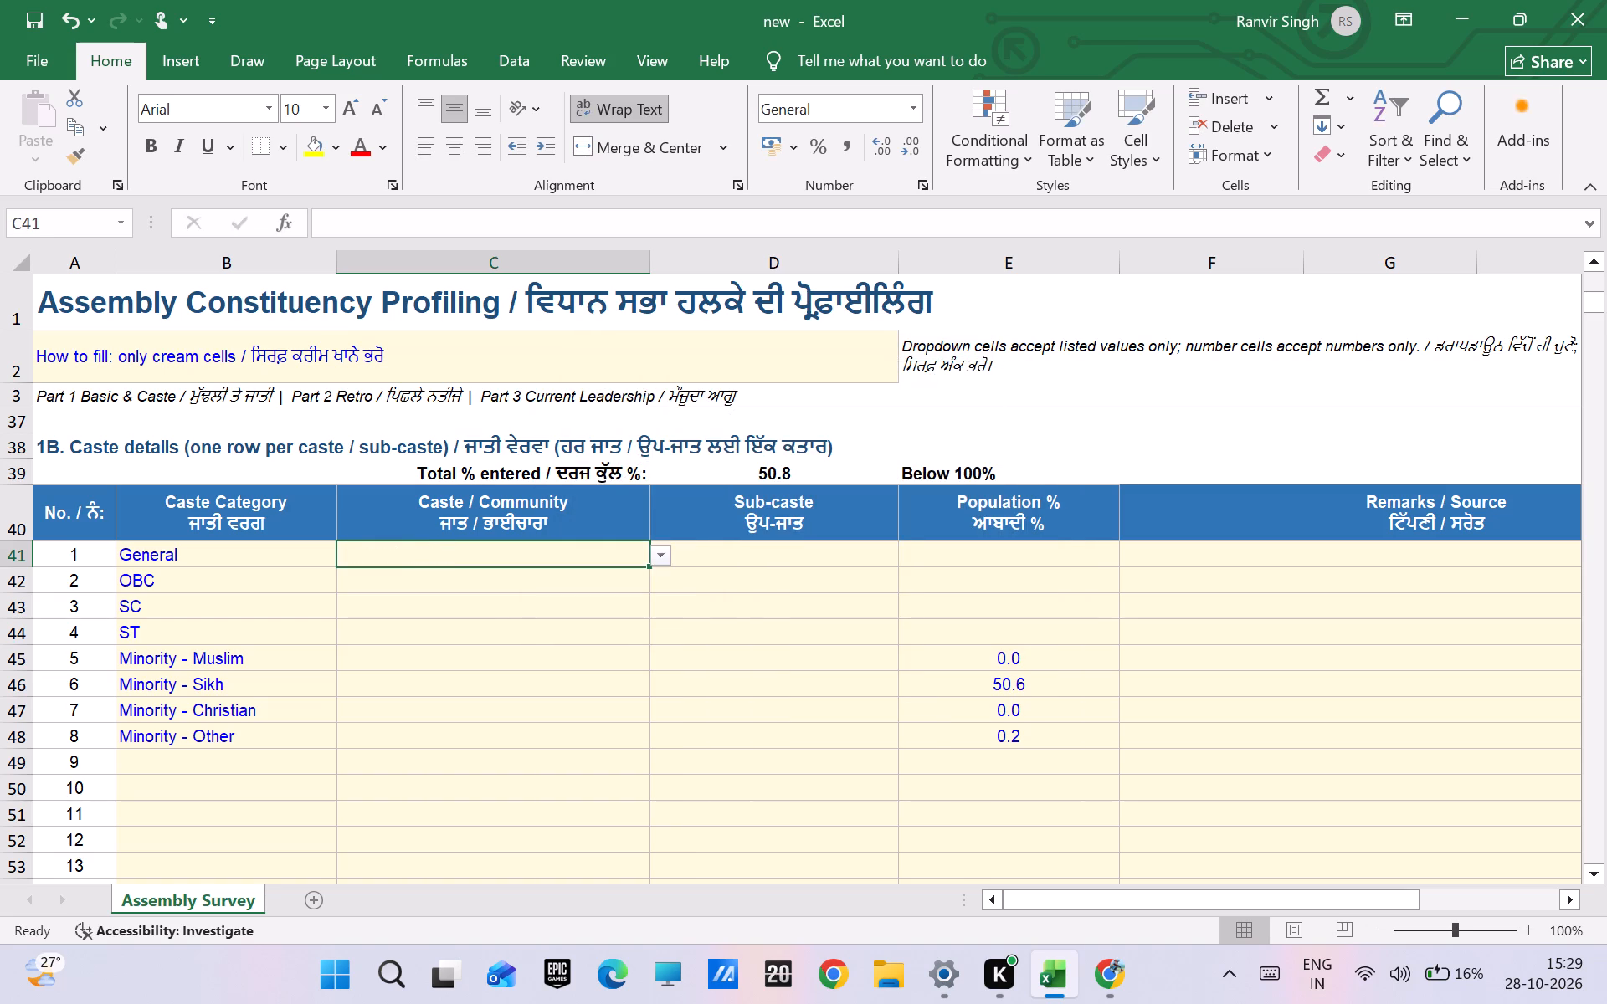
Clear the Population % values from the Muslim, Sikh, Christian and Other minority rows in section 1B.
scroll(699, 678, "down", 1)
scroll(709, 674, "up", 1)
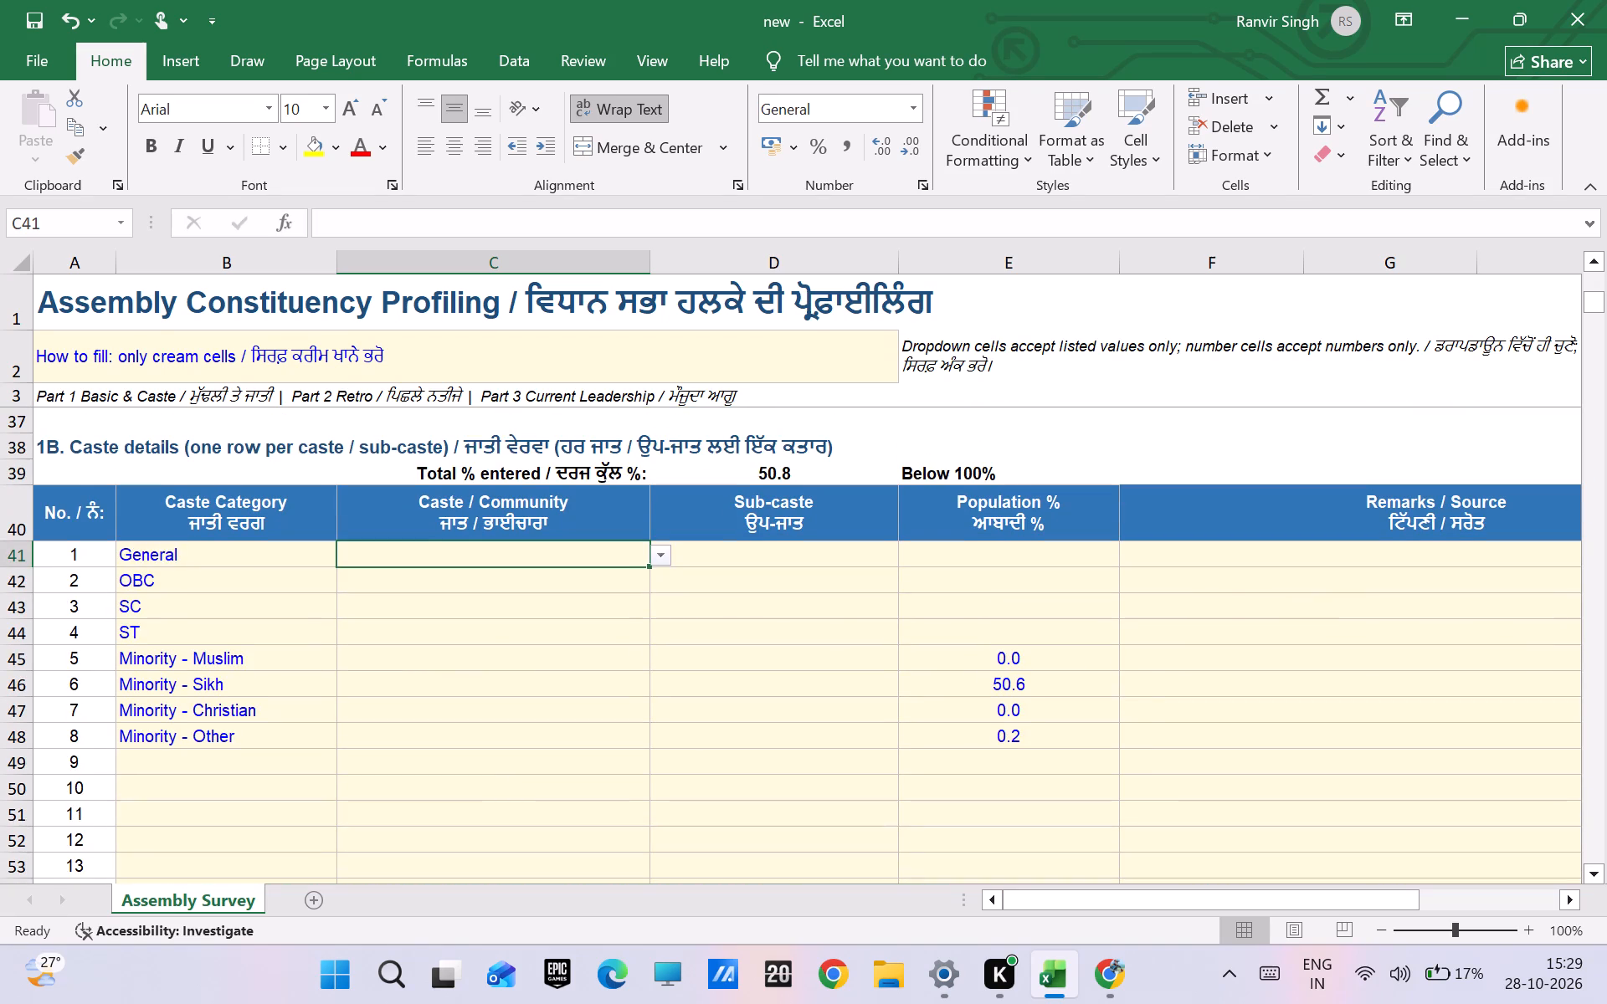
left_click_drag(958, 654, 970, 732)
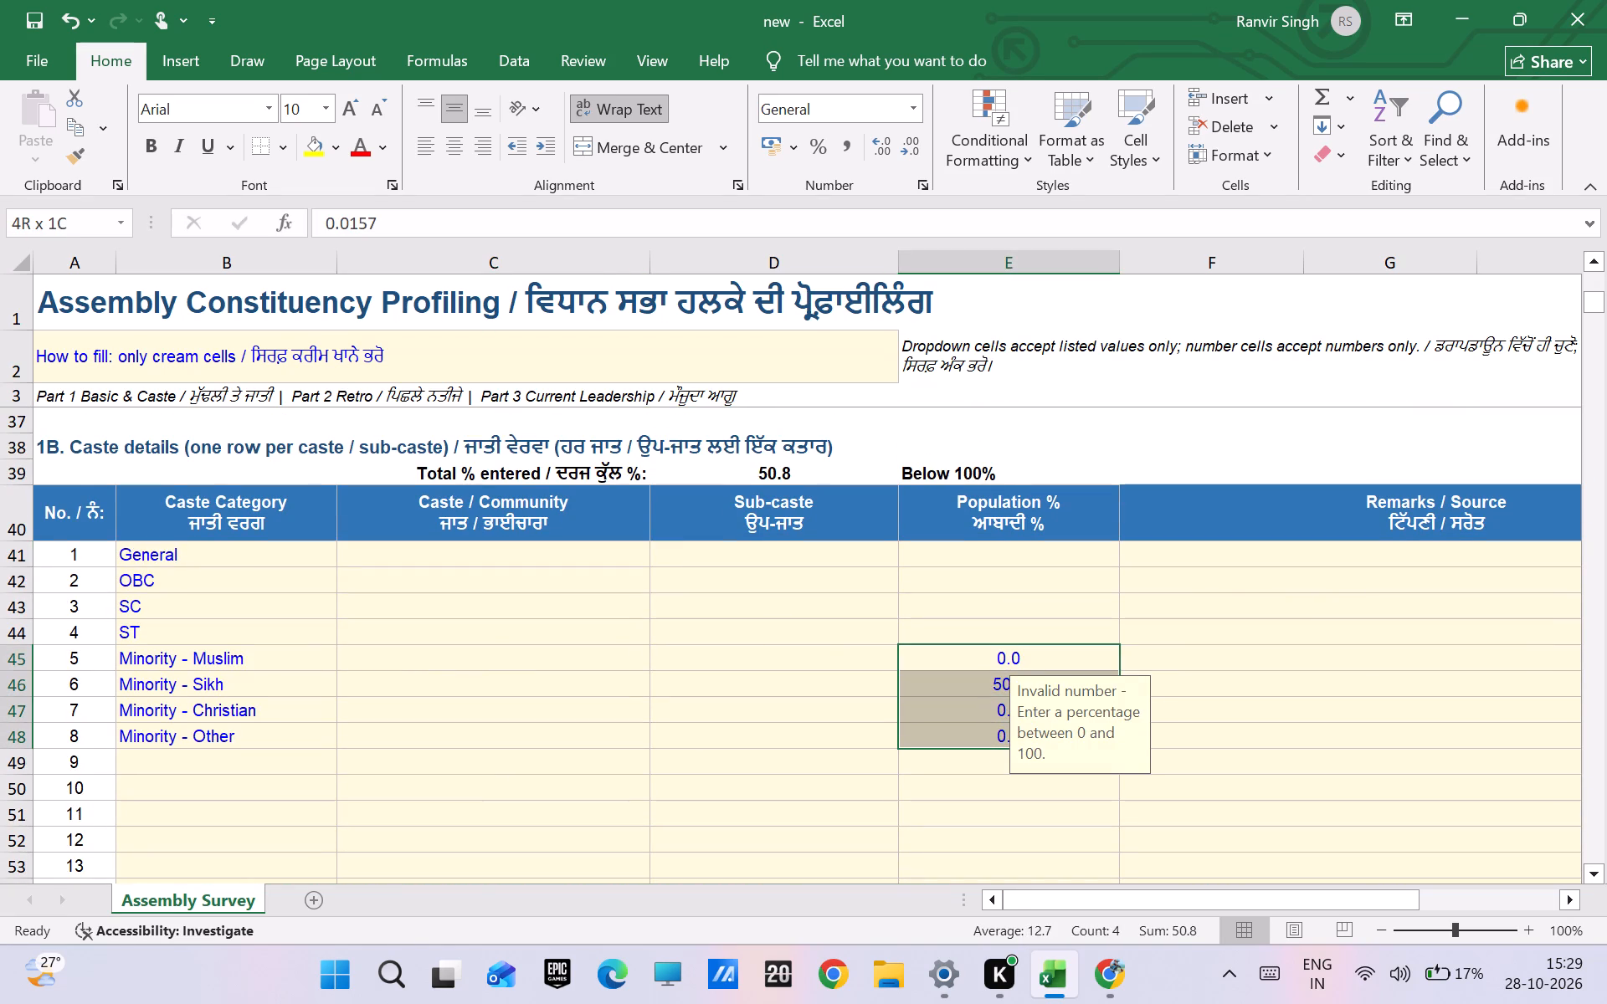
key("Delete")
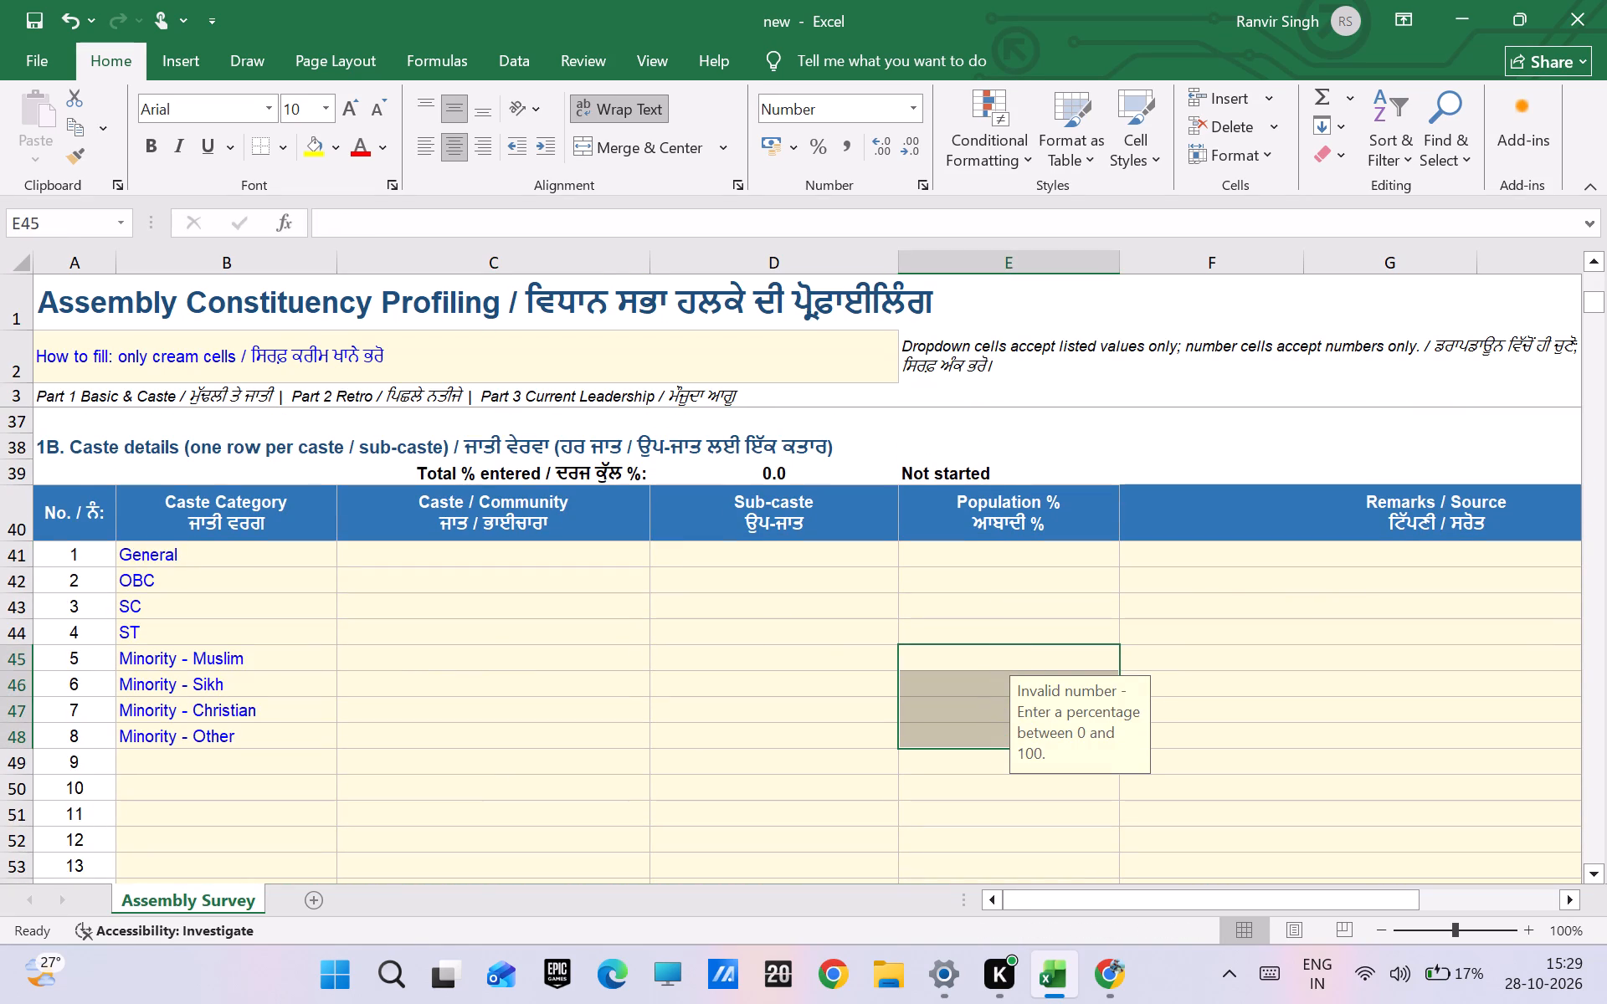
Review the answers and remarks in section 1A from the current MLA through the Zila Parishad and Block Samiti questions.
scroll(819, 551, "up", 1)
scroll(887, 623, "up", 2)
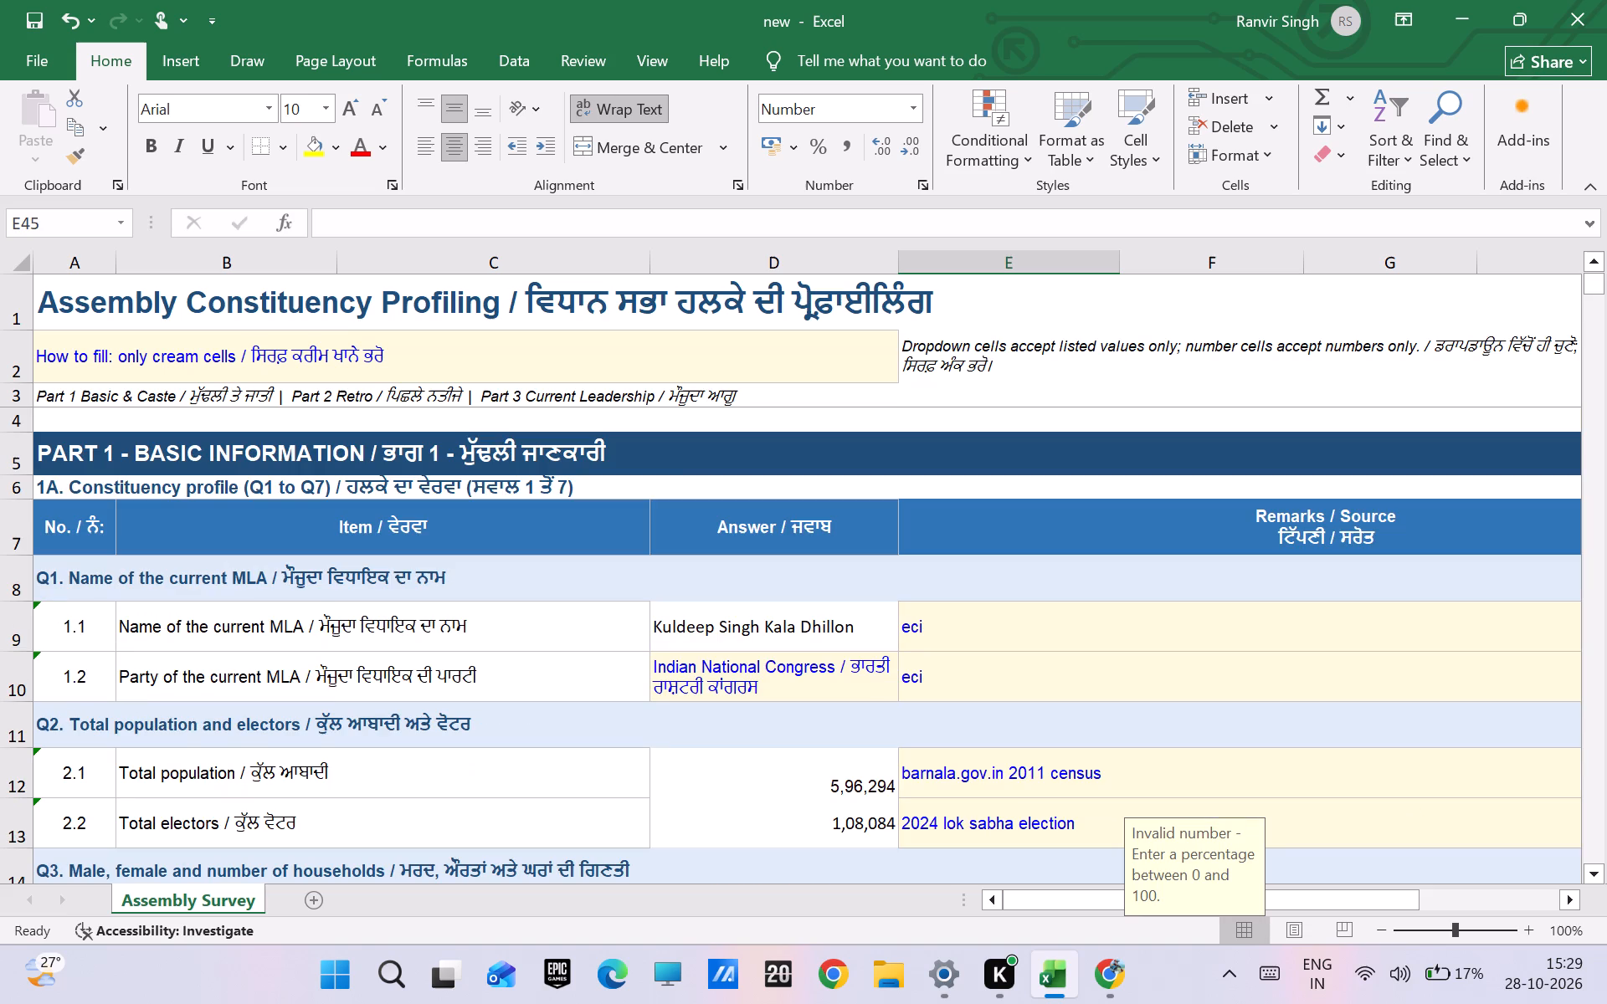
scroll(887, 623, "up", 2)
triple_click(1599, 867)
triple_click(1599, 867)
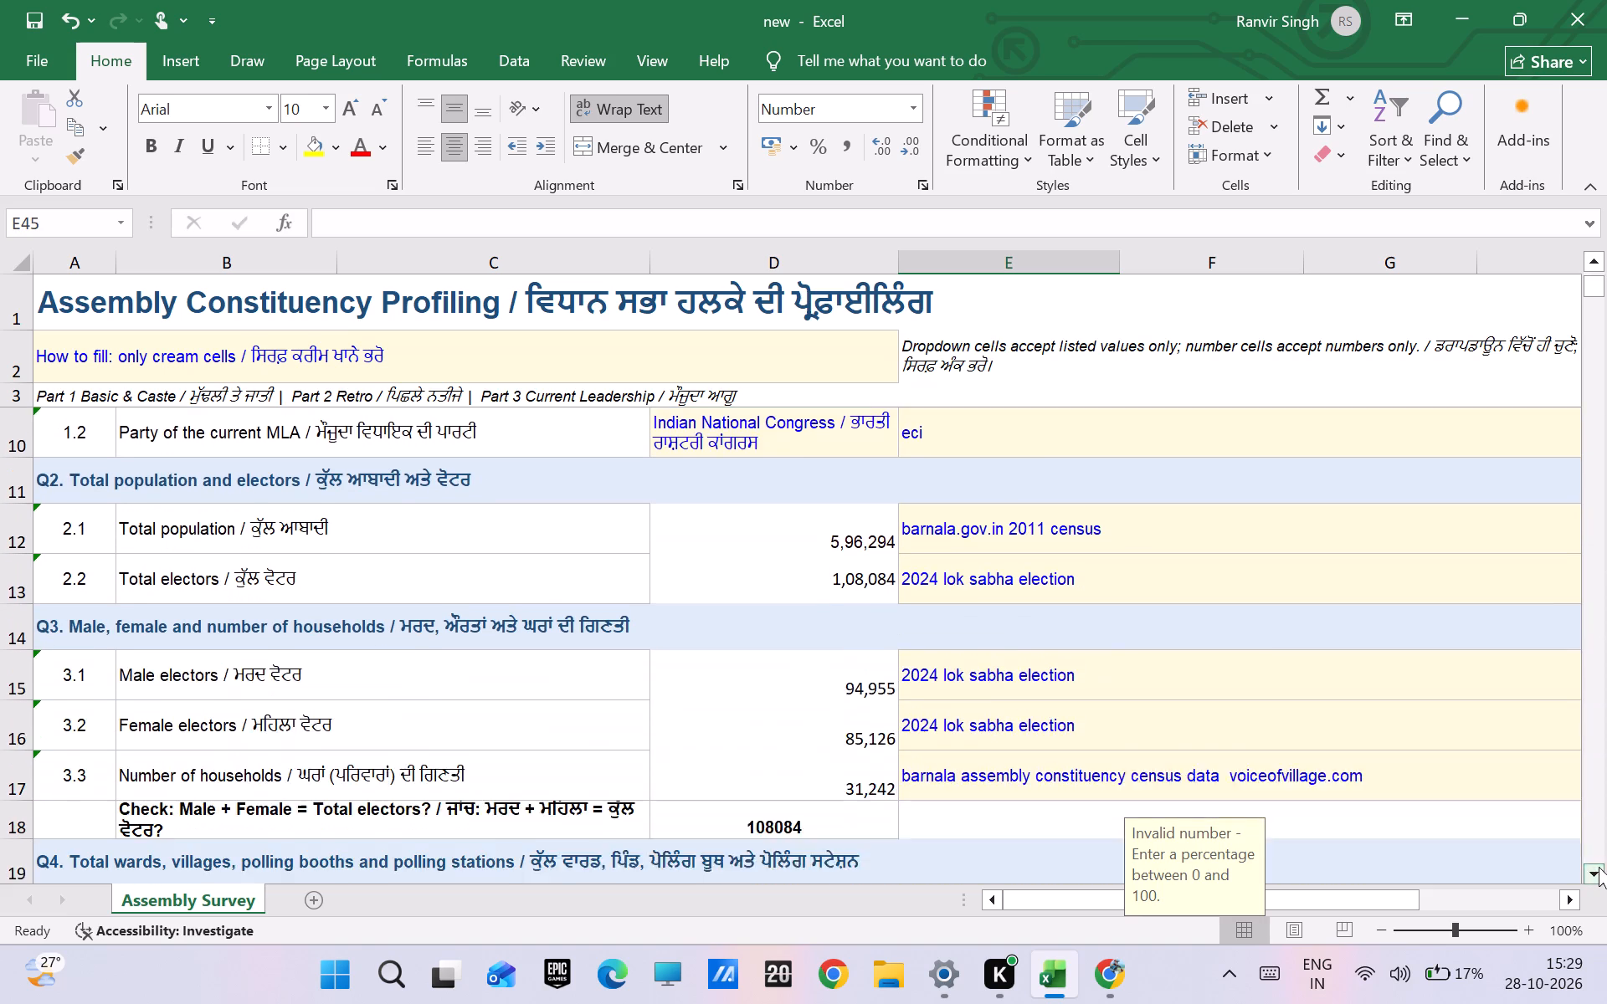
triple_click(1599, 867)
double_click(1599, 867)
triple_click(1599, 867)
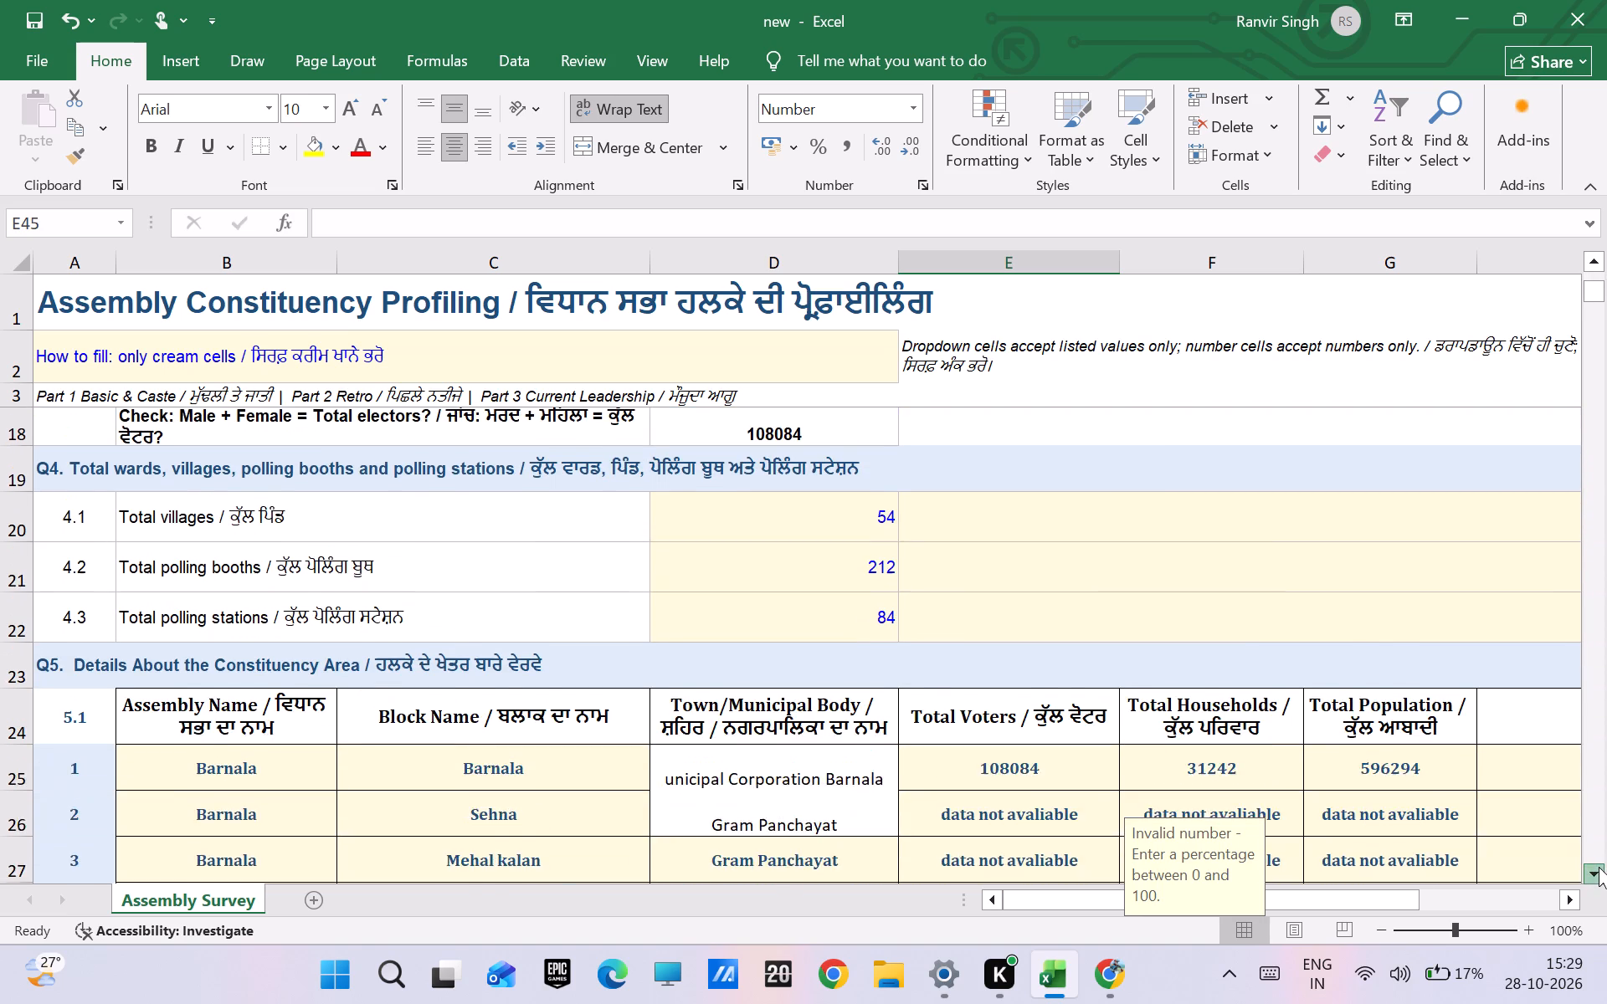
triple_click(1599, 867)
double_click(1599, 867)
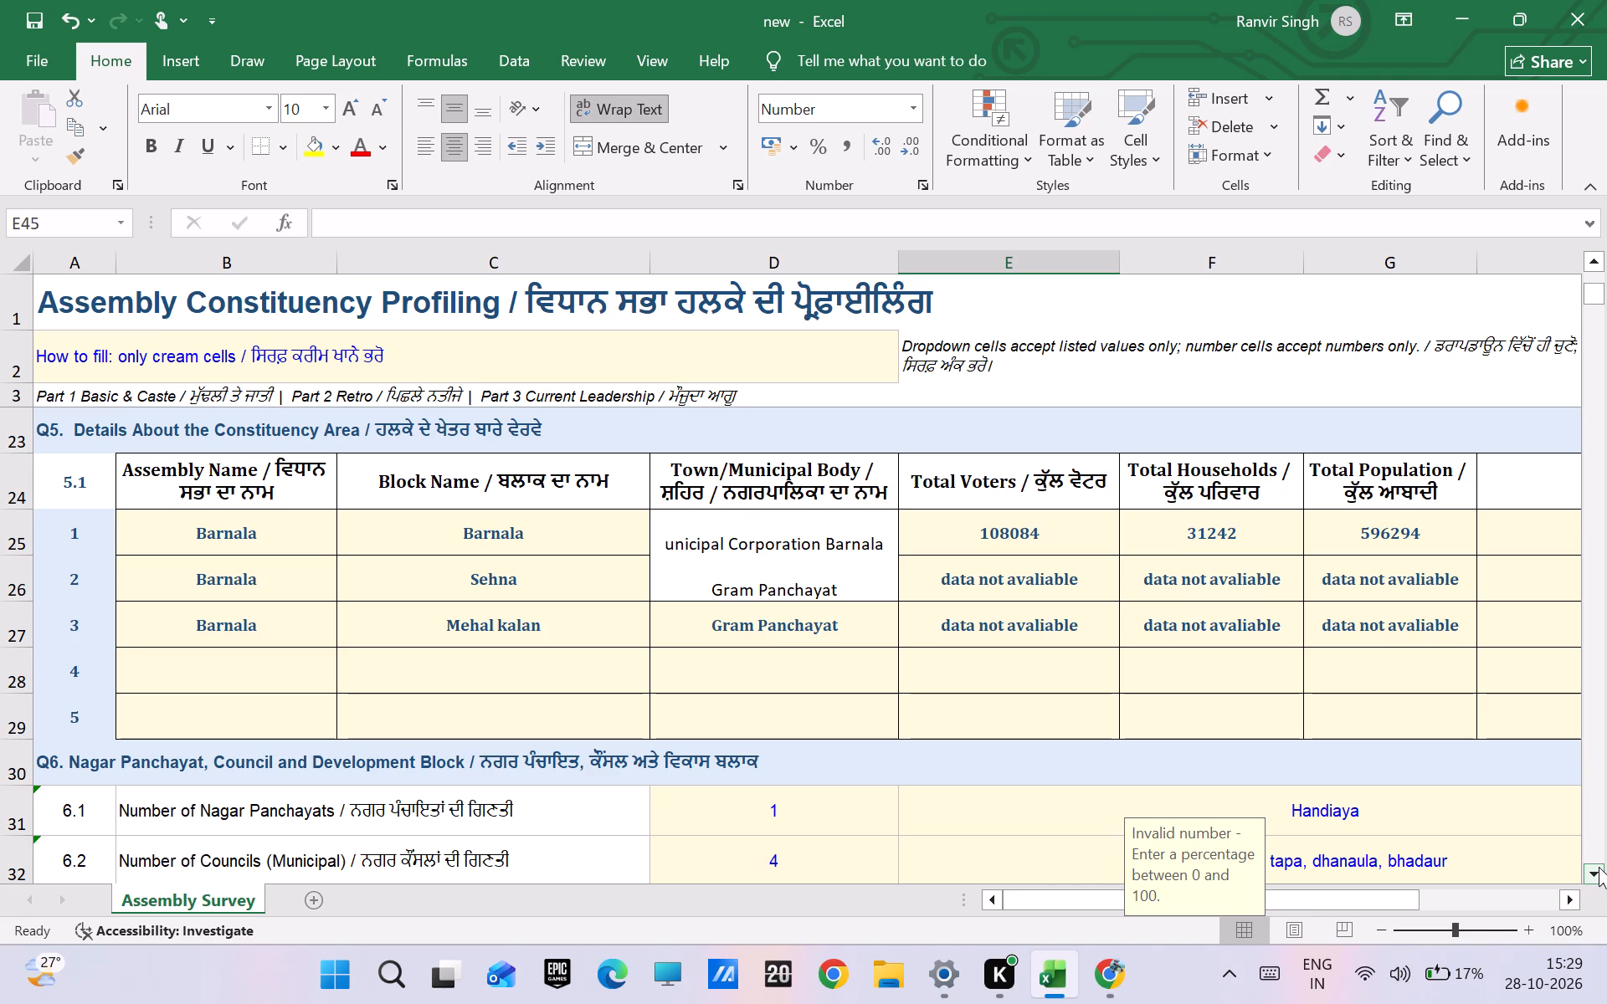
triple_click(1599, 867)
triple_click(1599, 867)
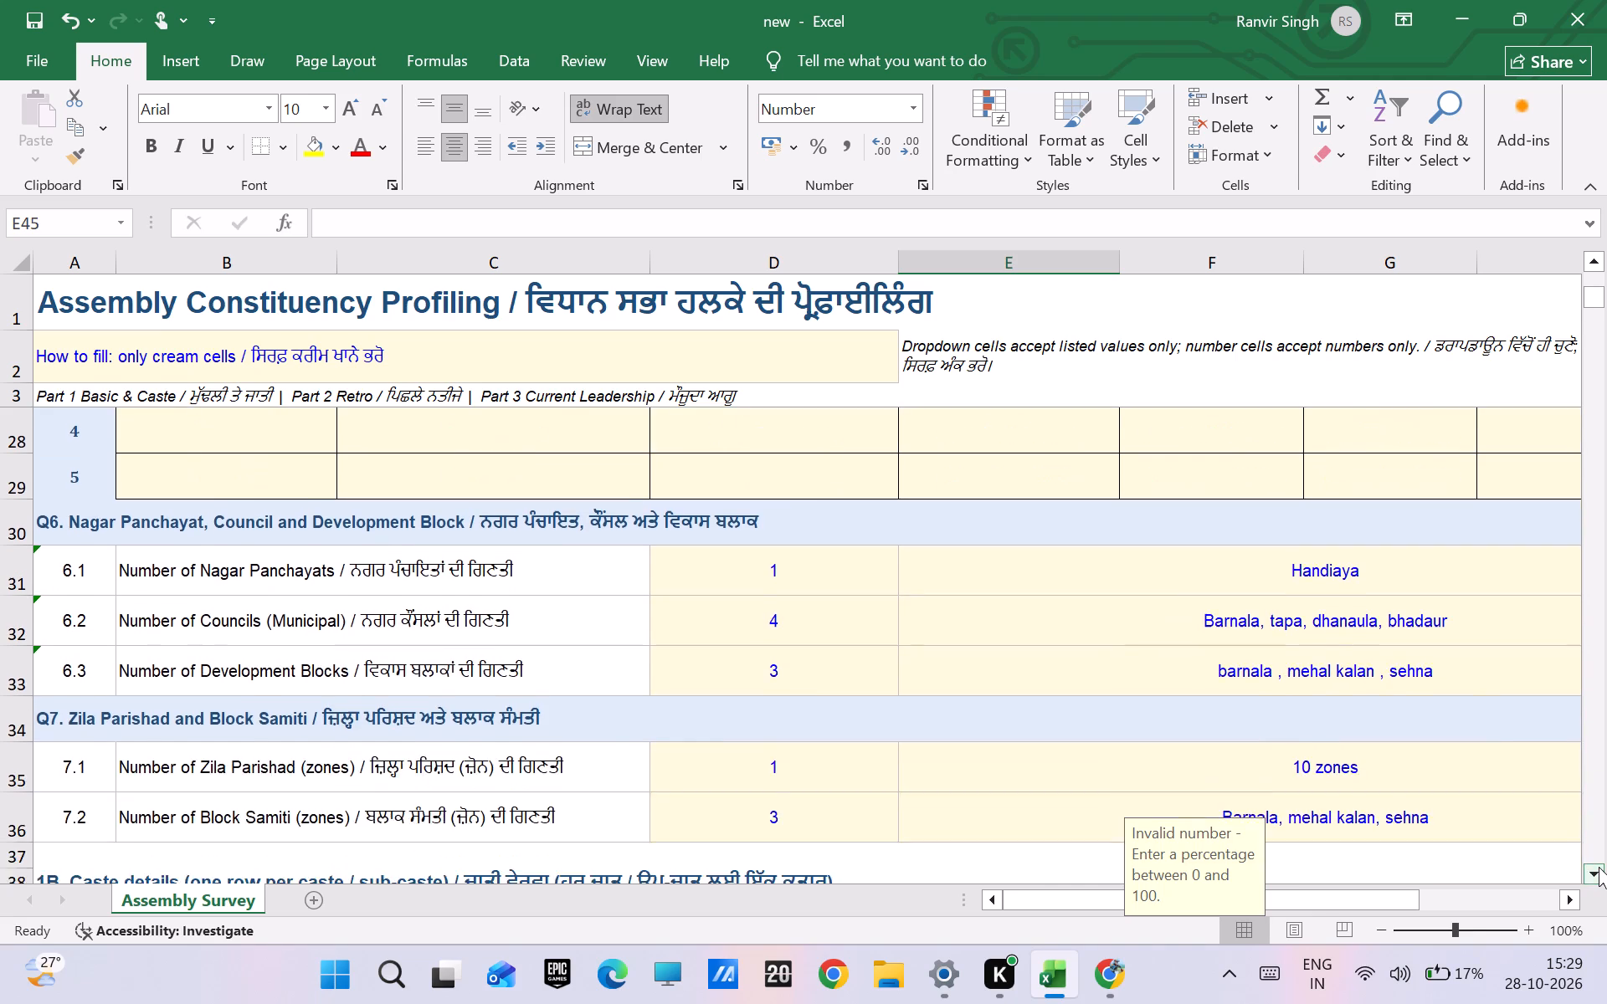
Review the empty caste rows in section 1B and the candidate entries in Part 2, Past Election Results.
double_click(1599, 867)
triple_click(1599, 867)
triple_click(1599, 867)
left_click(1599, 867)
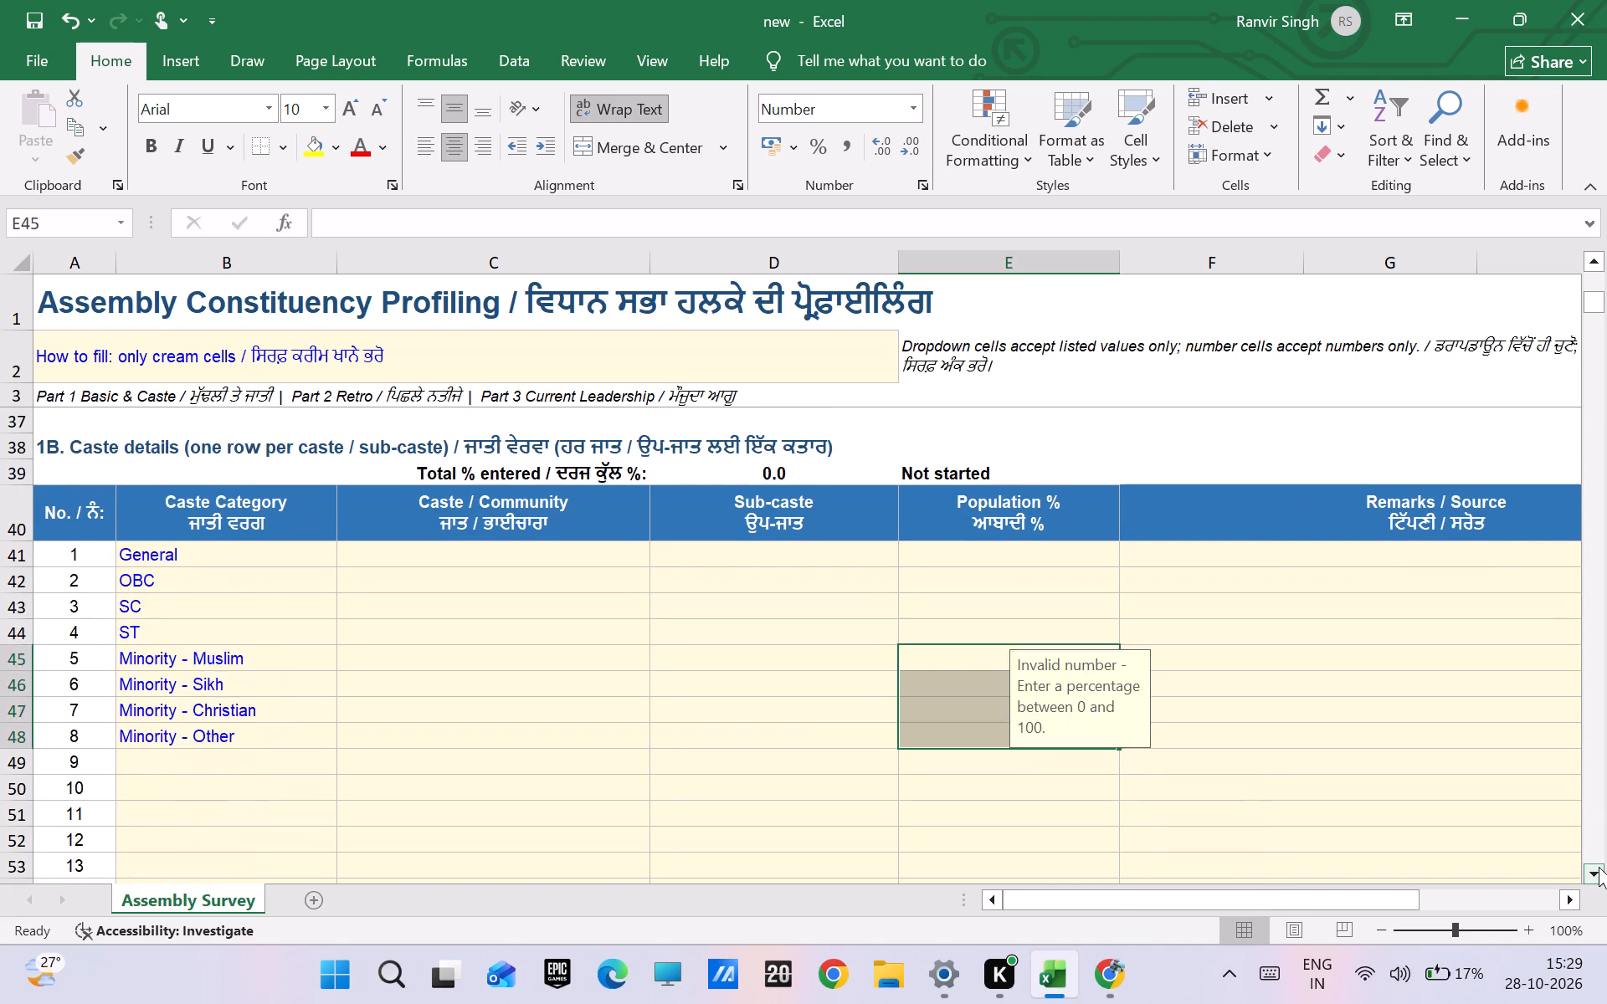
left_click(1599, 867)
triple_click(1599, 867)
triple_click(1599, 867)
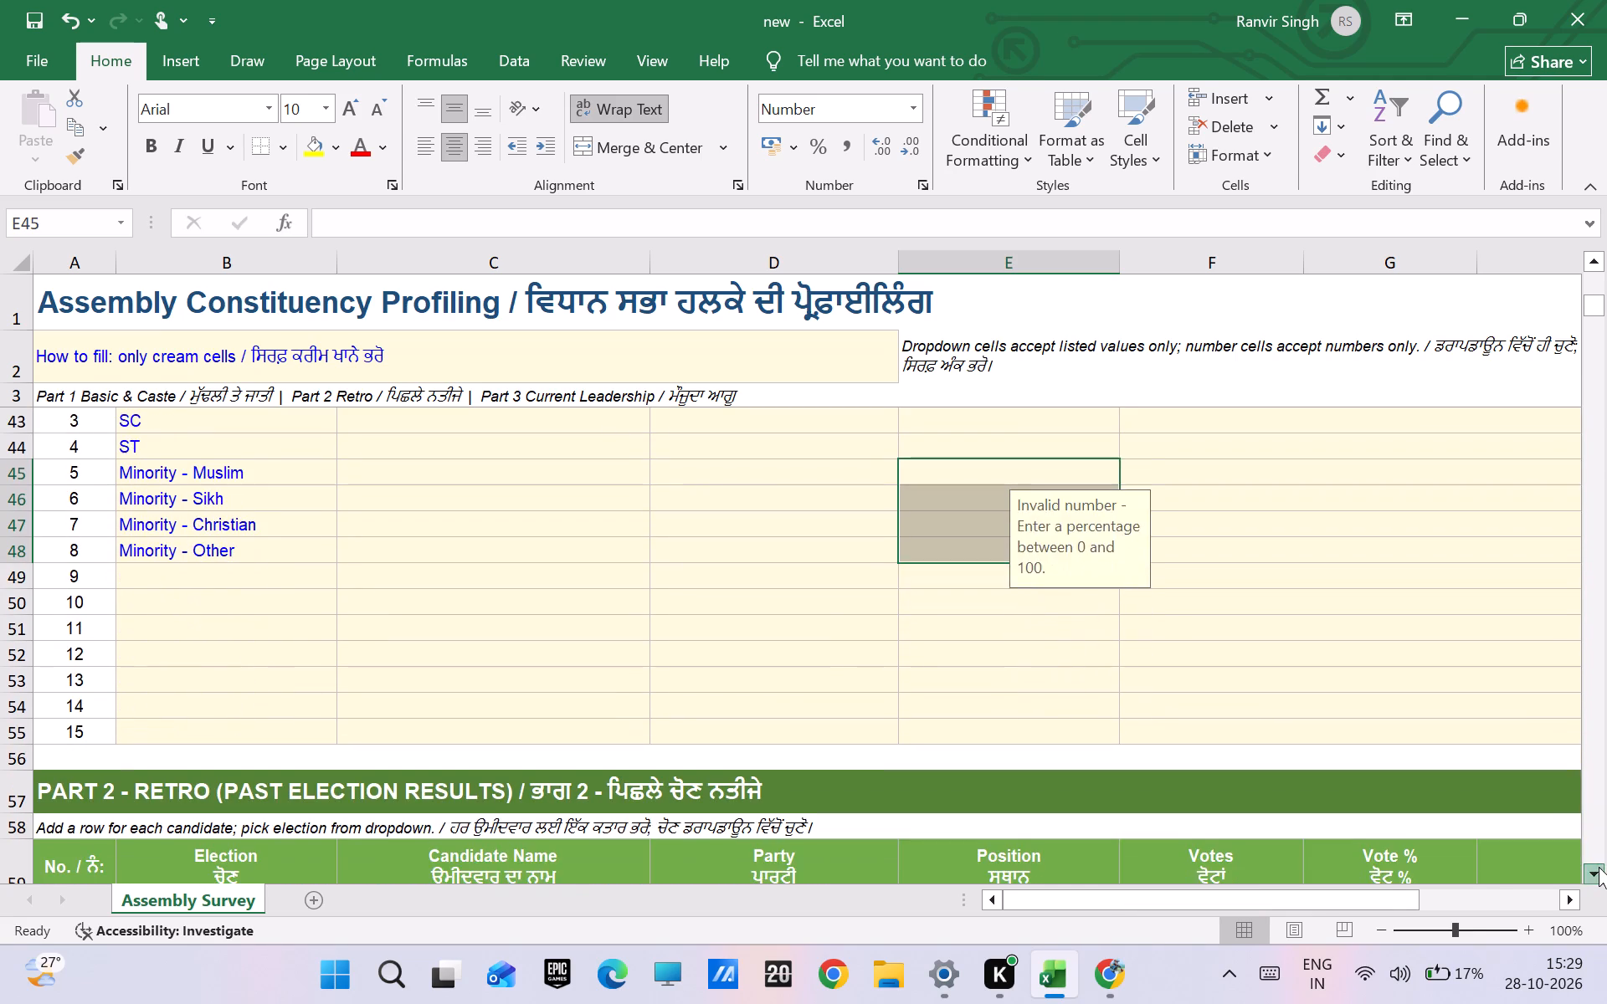
triple_click(1599, 867)
triple_click(1599, 867)
triple_click(1599, 867)
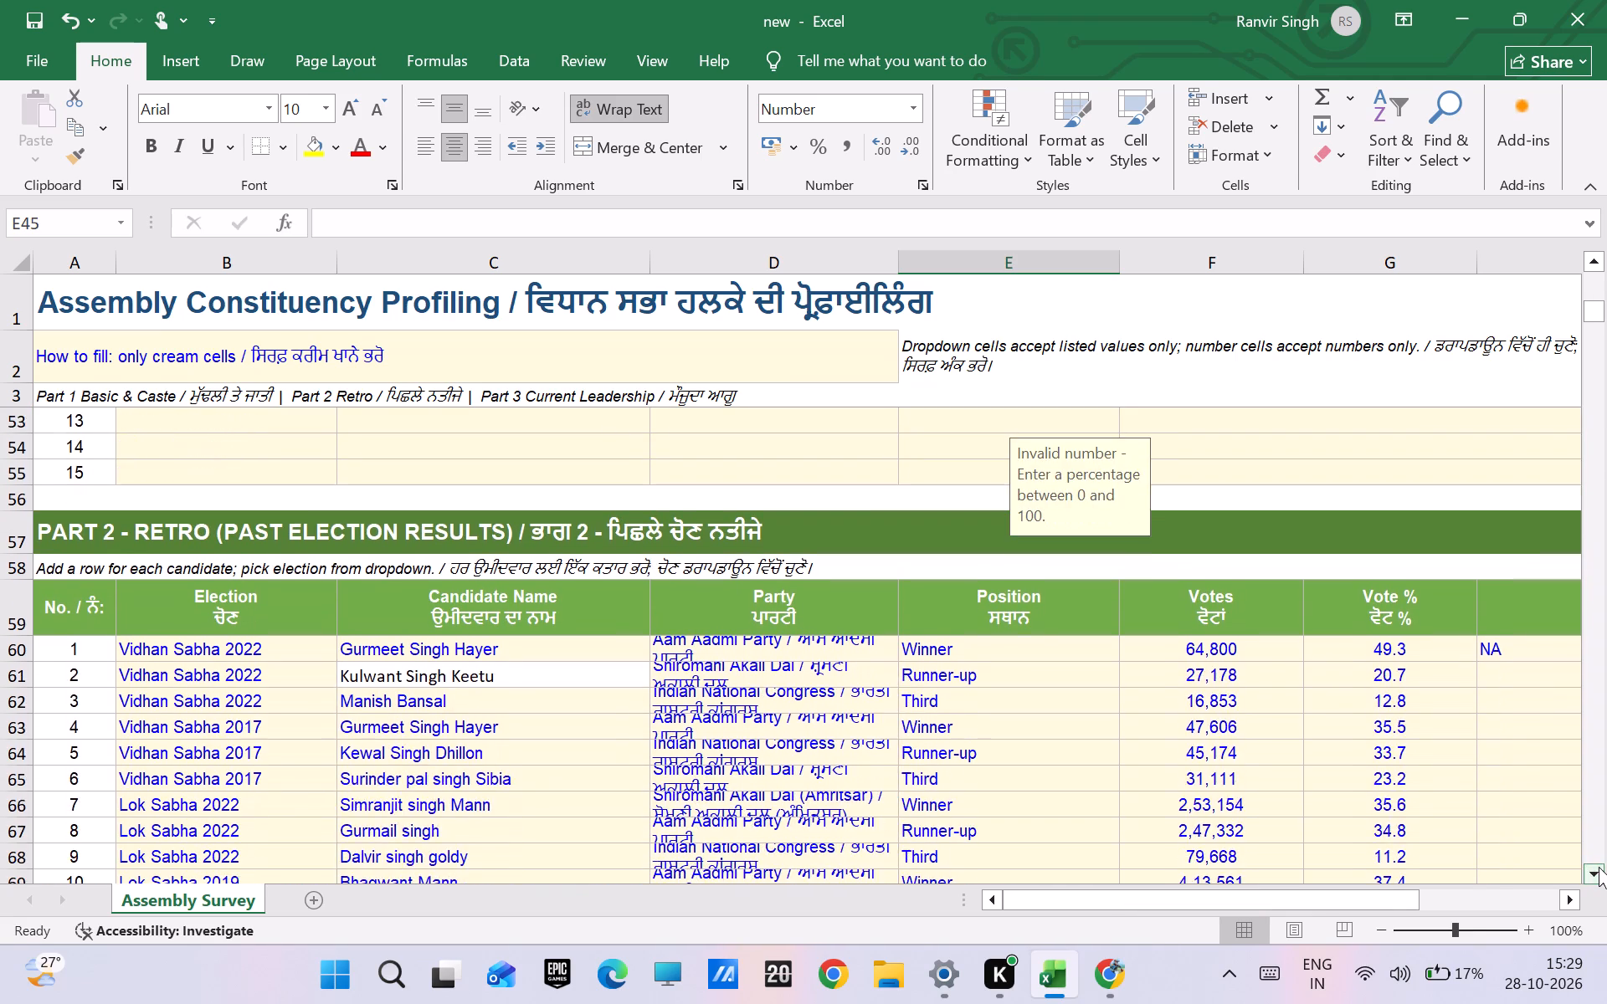
triple_click(1599, 867)
triple_click(1599, 867)
triple_click(1599, 867)
triple_click(1599, 867)
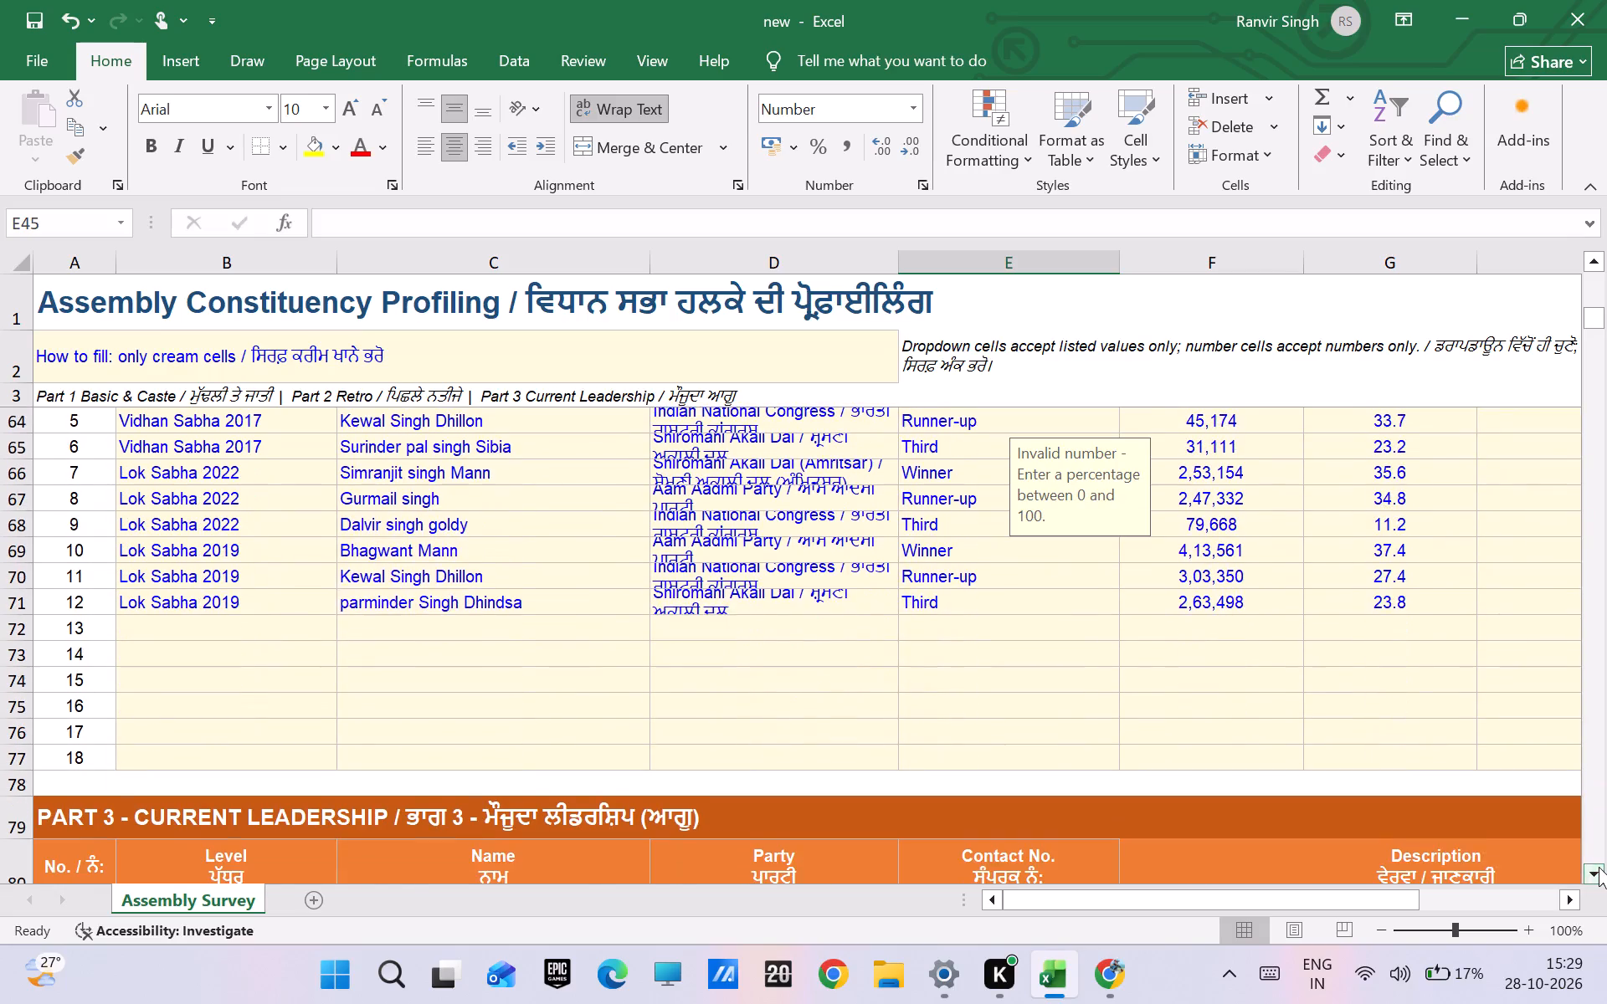
Enter "not avaliable" as the Contact No. for the Block Samiti (Chairman) row in Part 3, Current Leadership.
double_click(1599, 867)
triple_click(1599, 867)
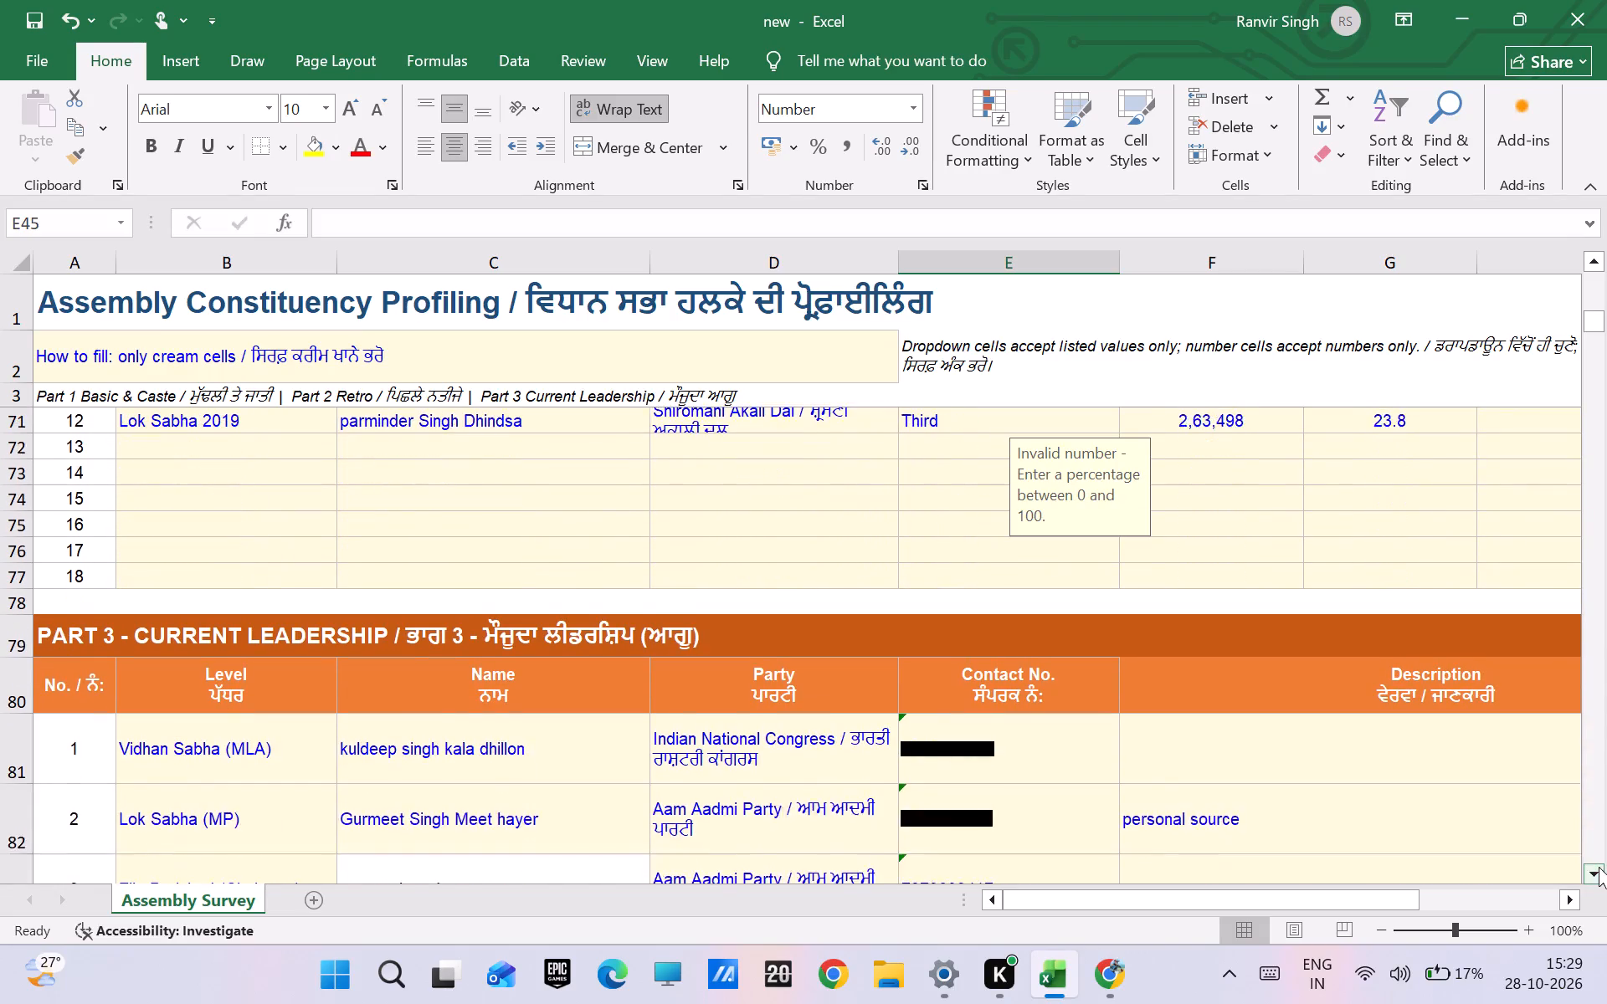
left_click(1599, 867)
double_click(1599, 867)
triple_click(1599, 867)
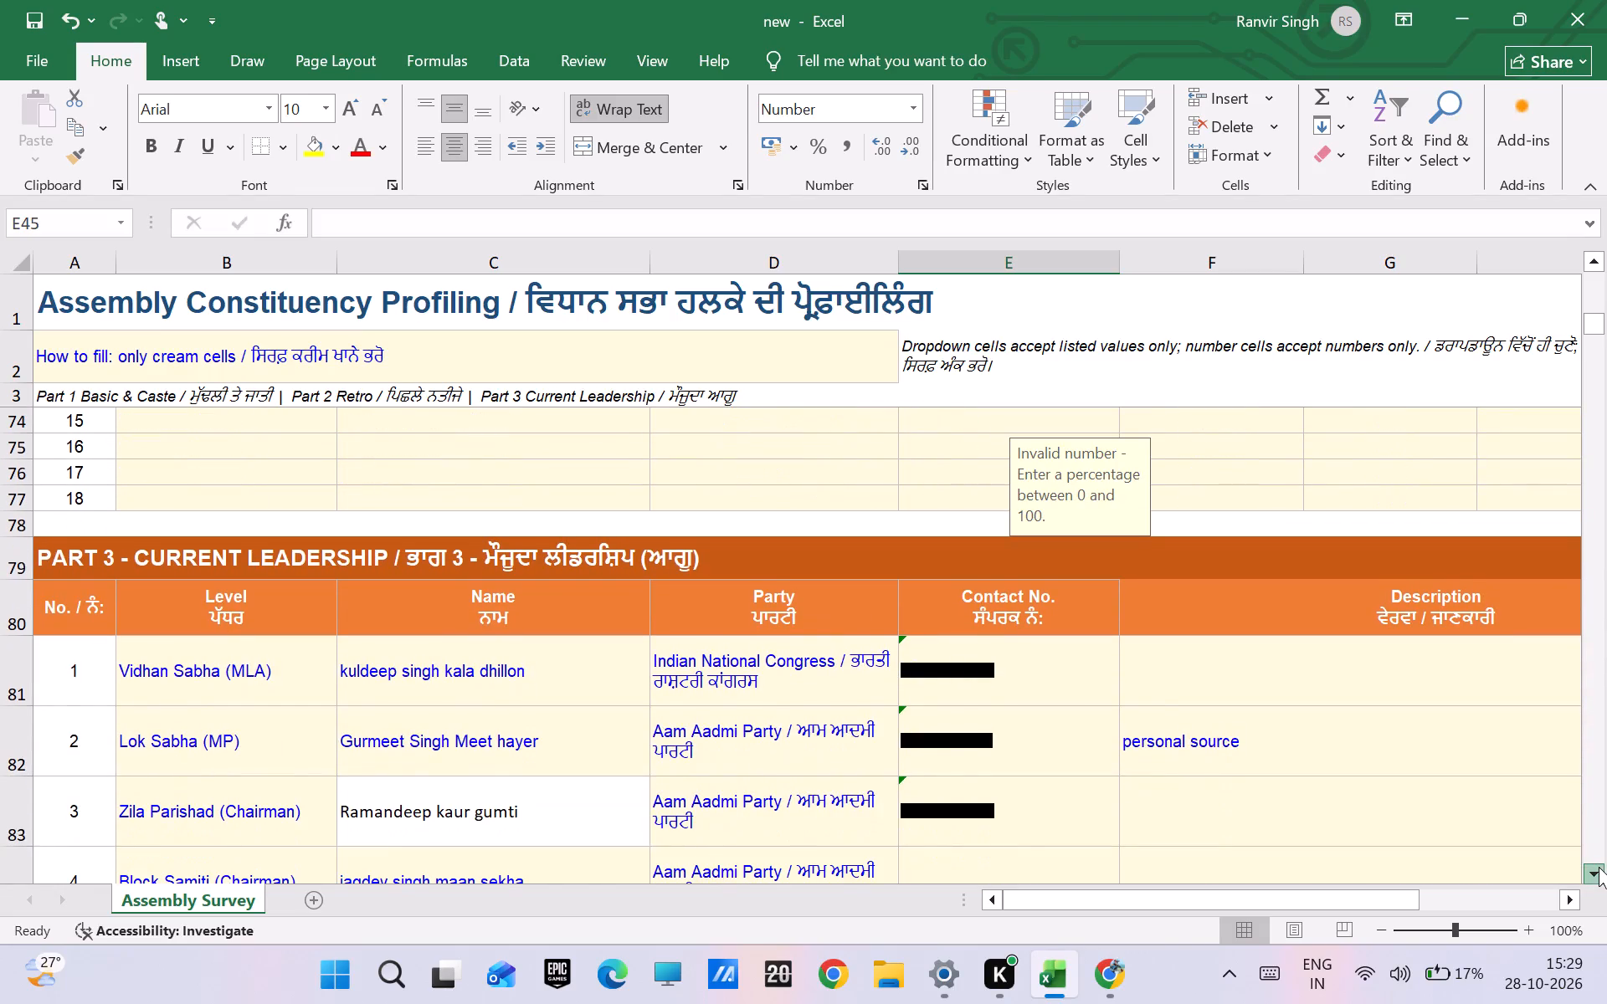
left_click(1599, 867)
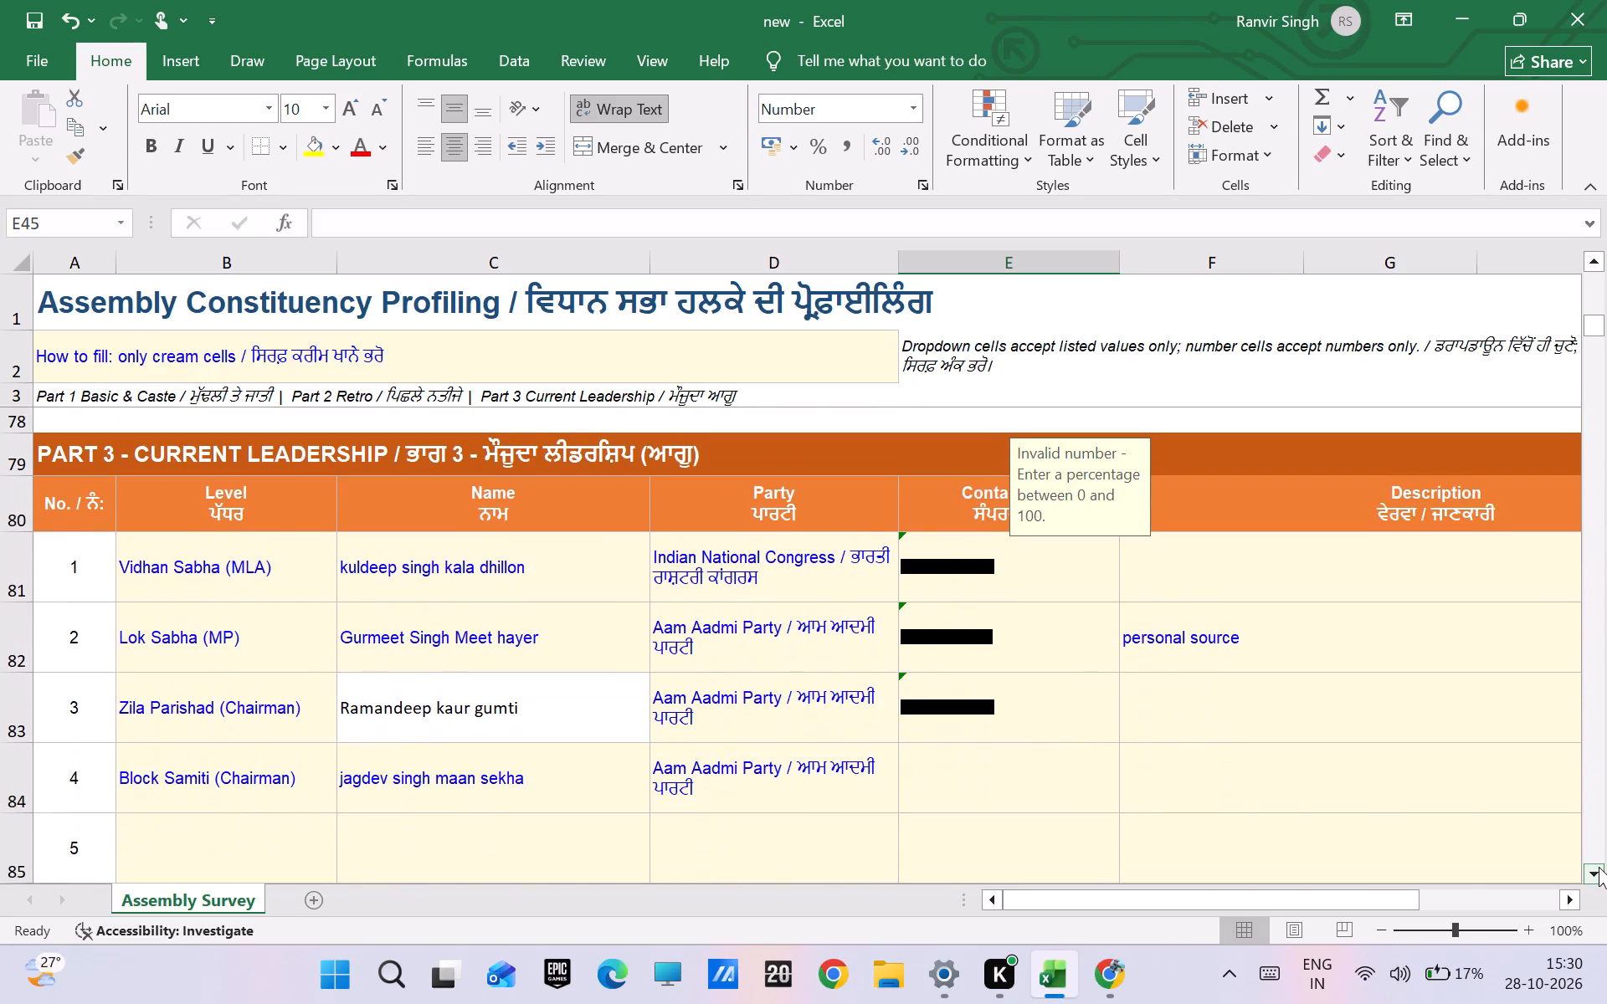
left_click(1006, 794)
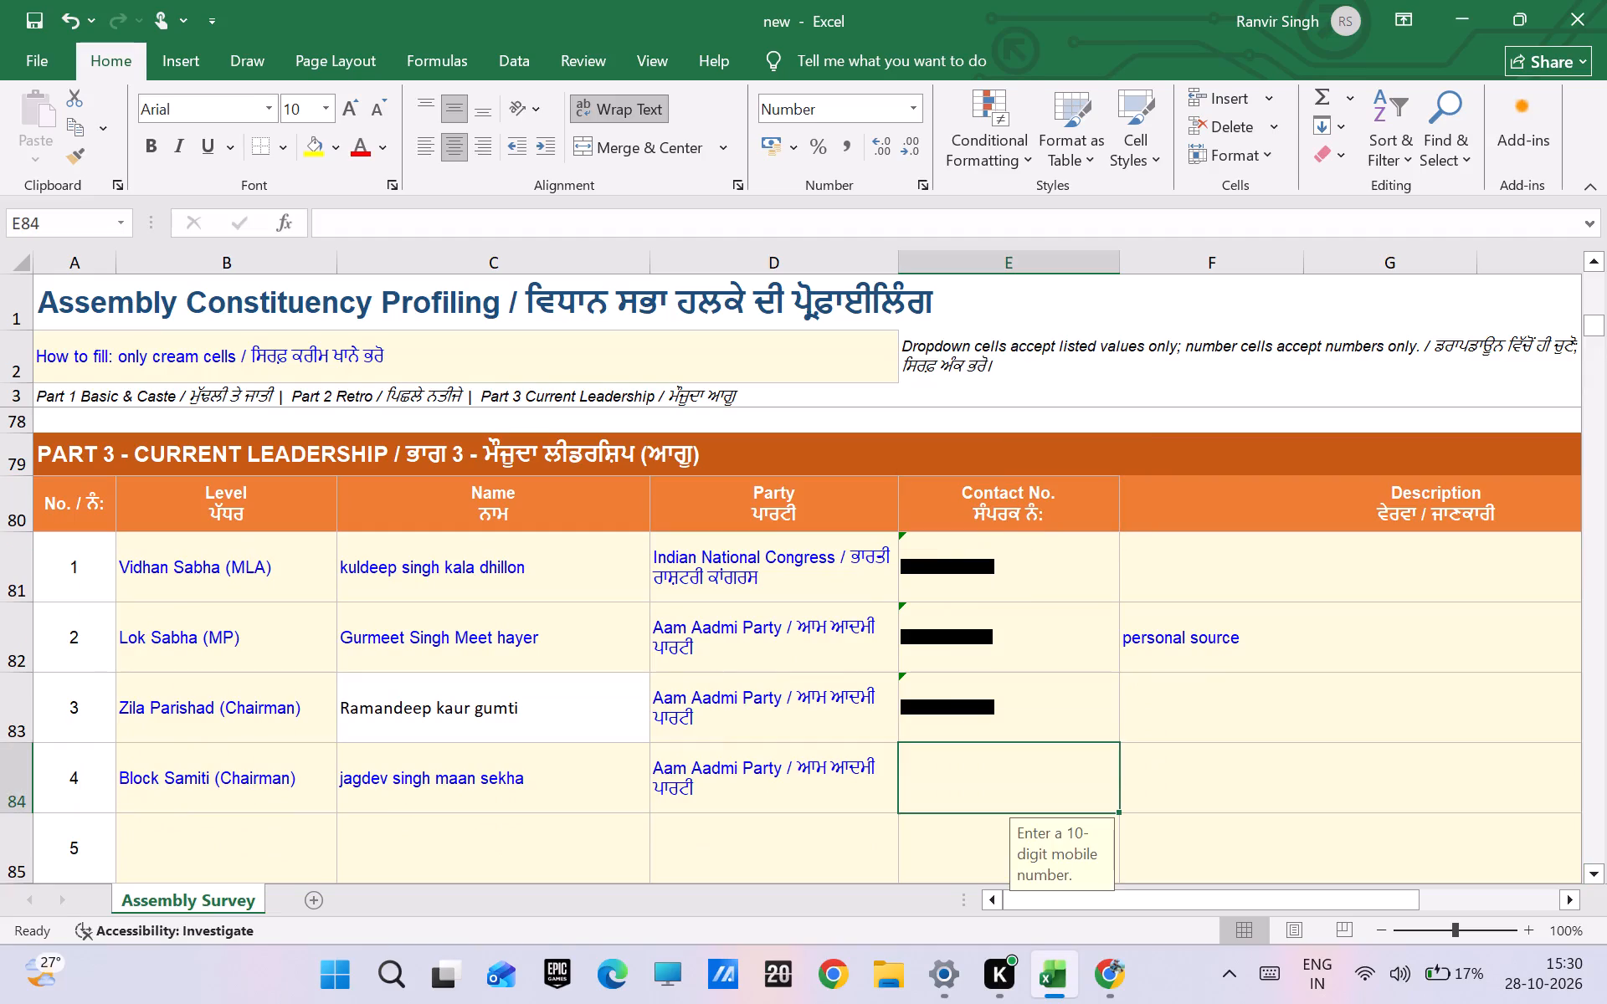
type("no")
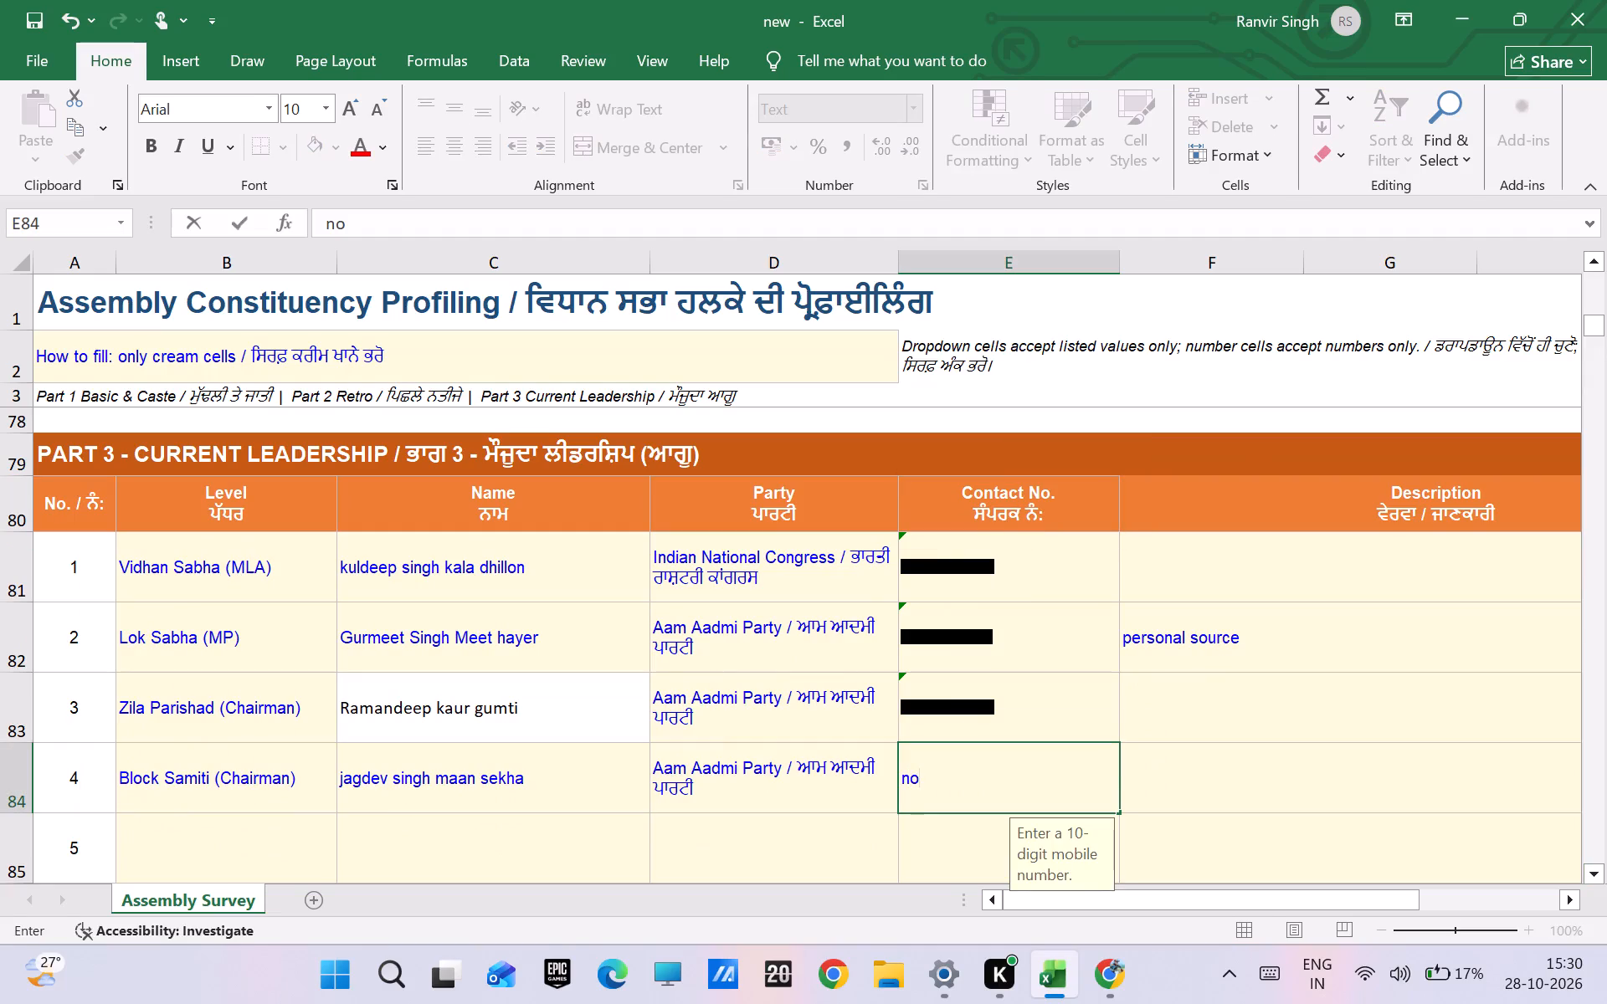
type("t avaliable")
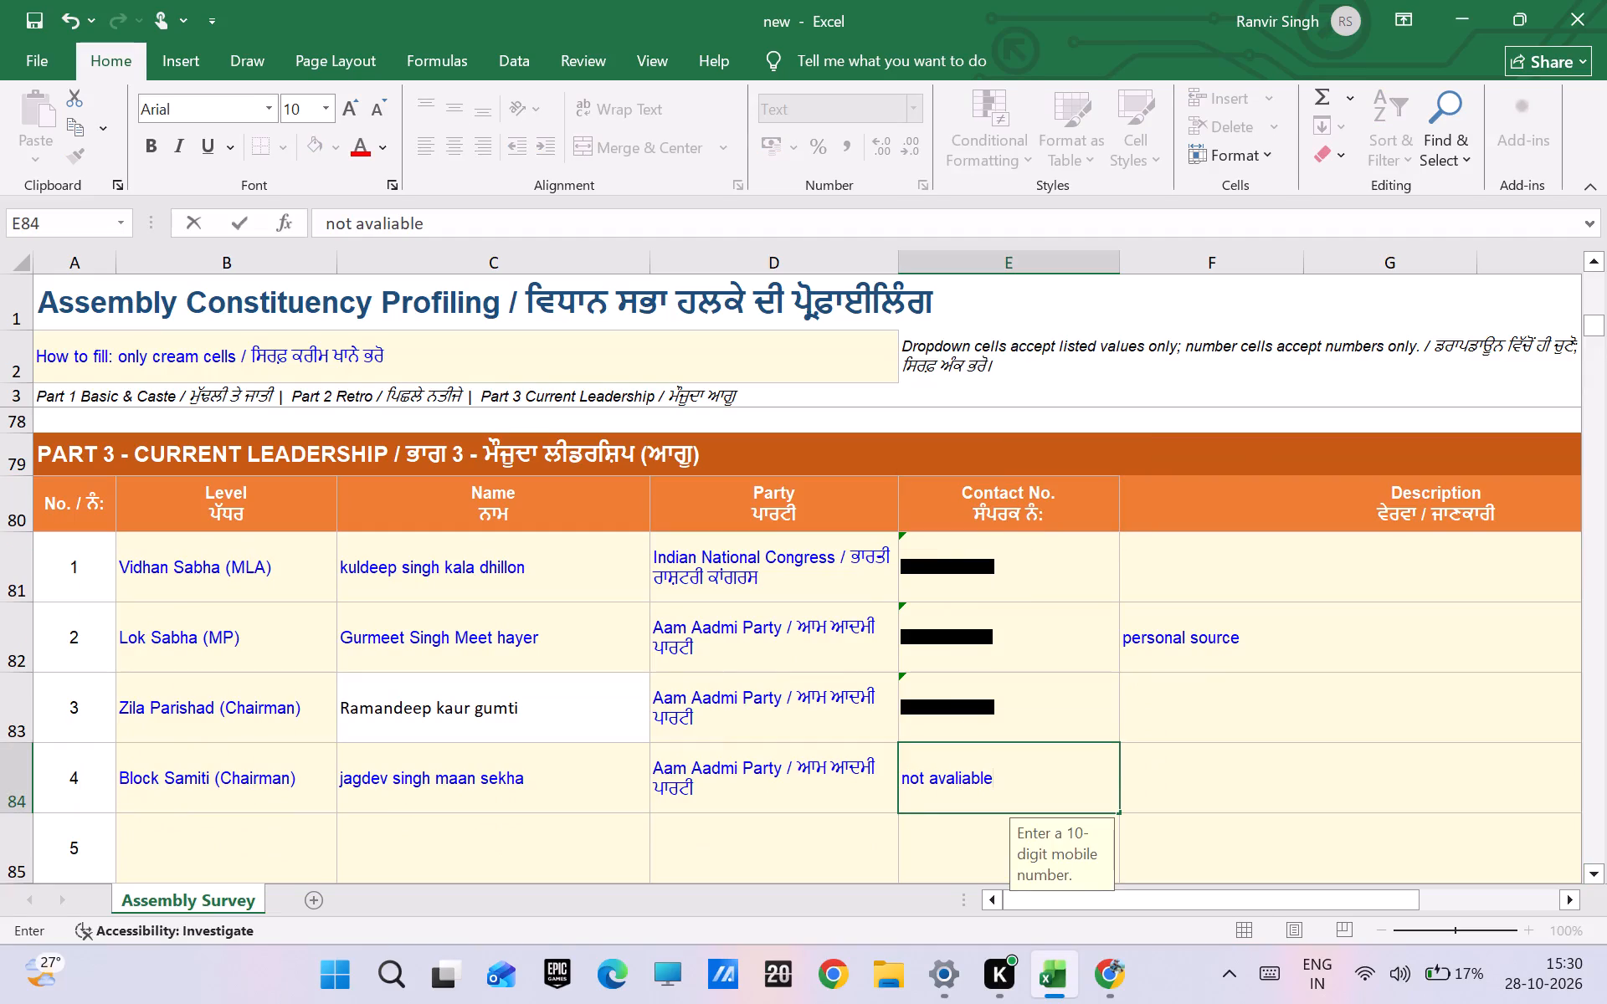
Save the workbook as a new Excel Workbook copy in the Desktop folder, with a file name beginning "ranvir".
triple_click(1594, 878)
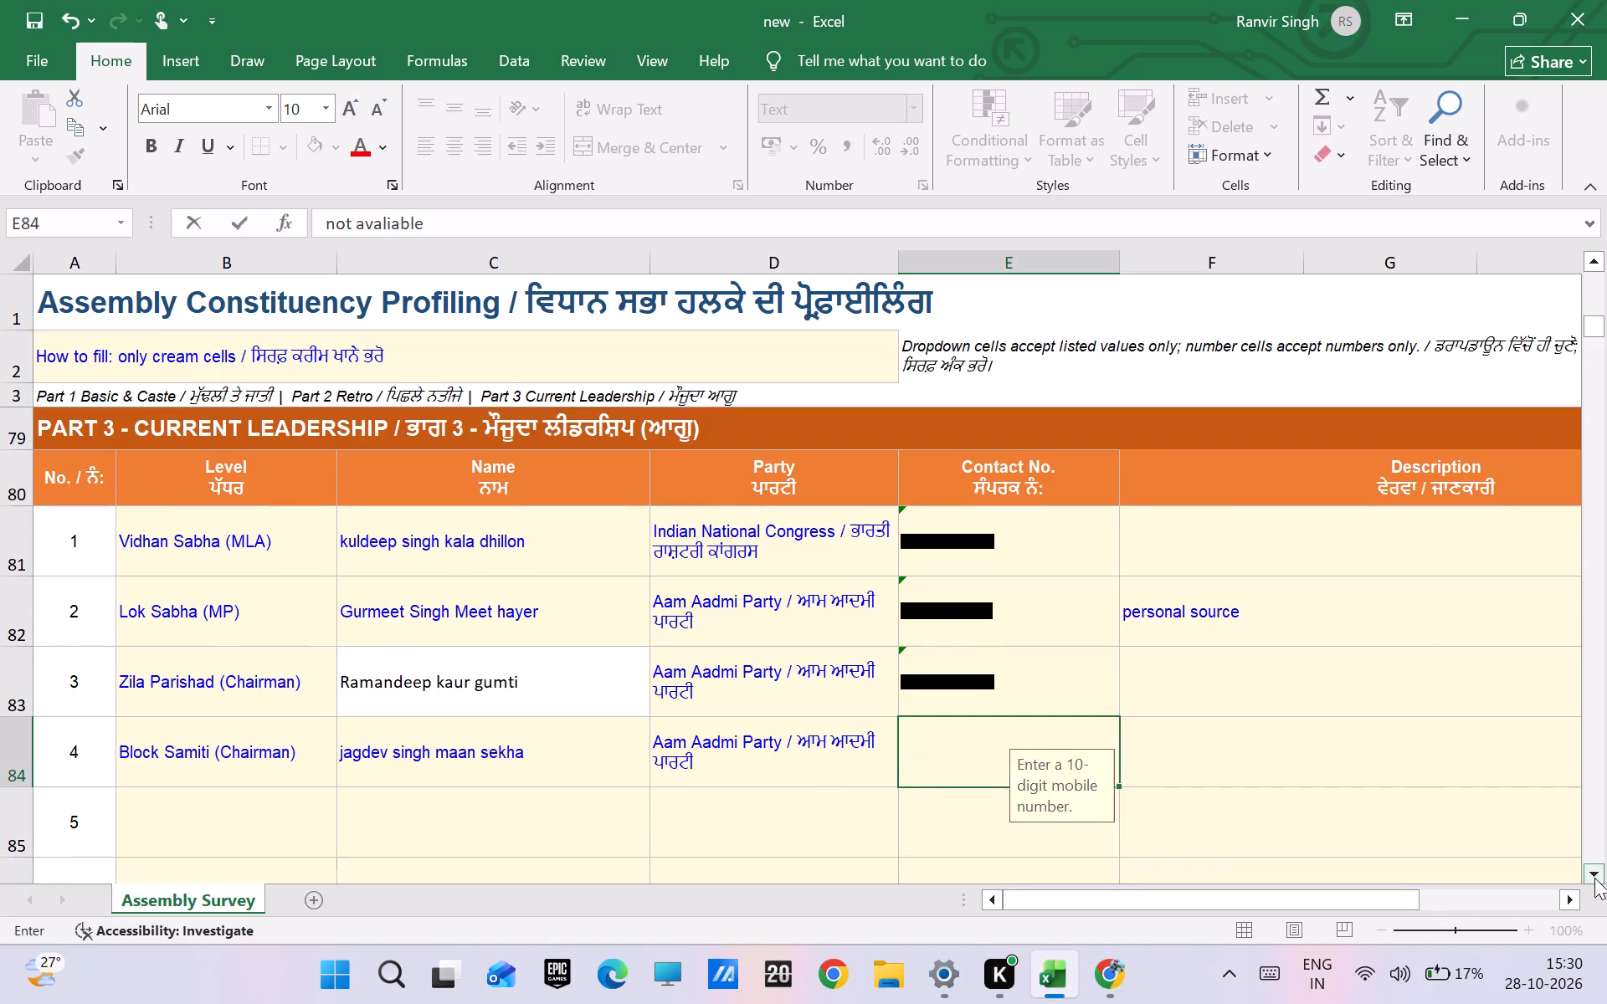
triple_click(1594, 878)
triple_click(1594, 878)
triple_click(1594, 878)
triple_click(1594, 878)
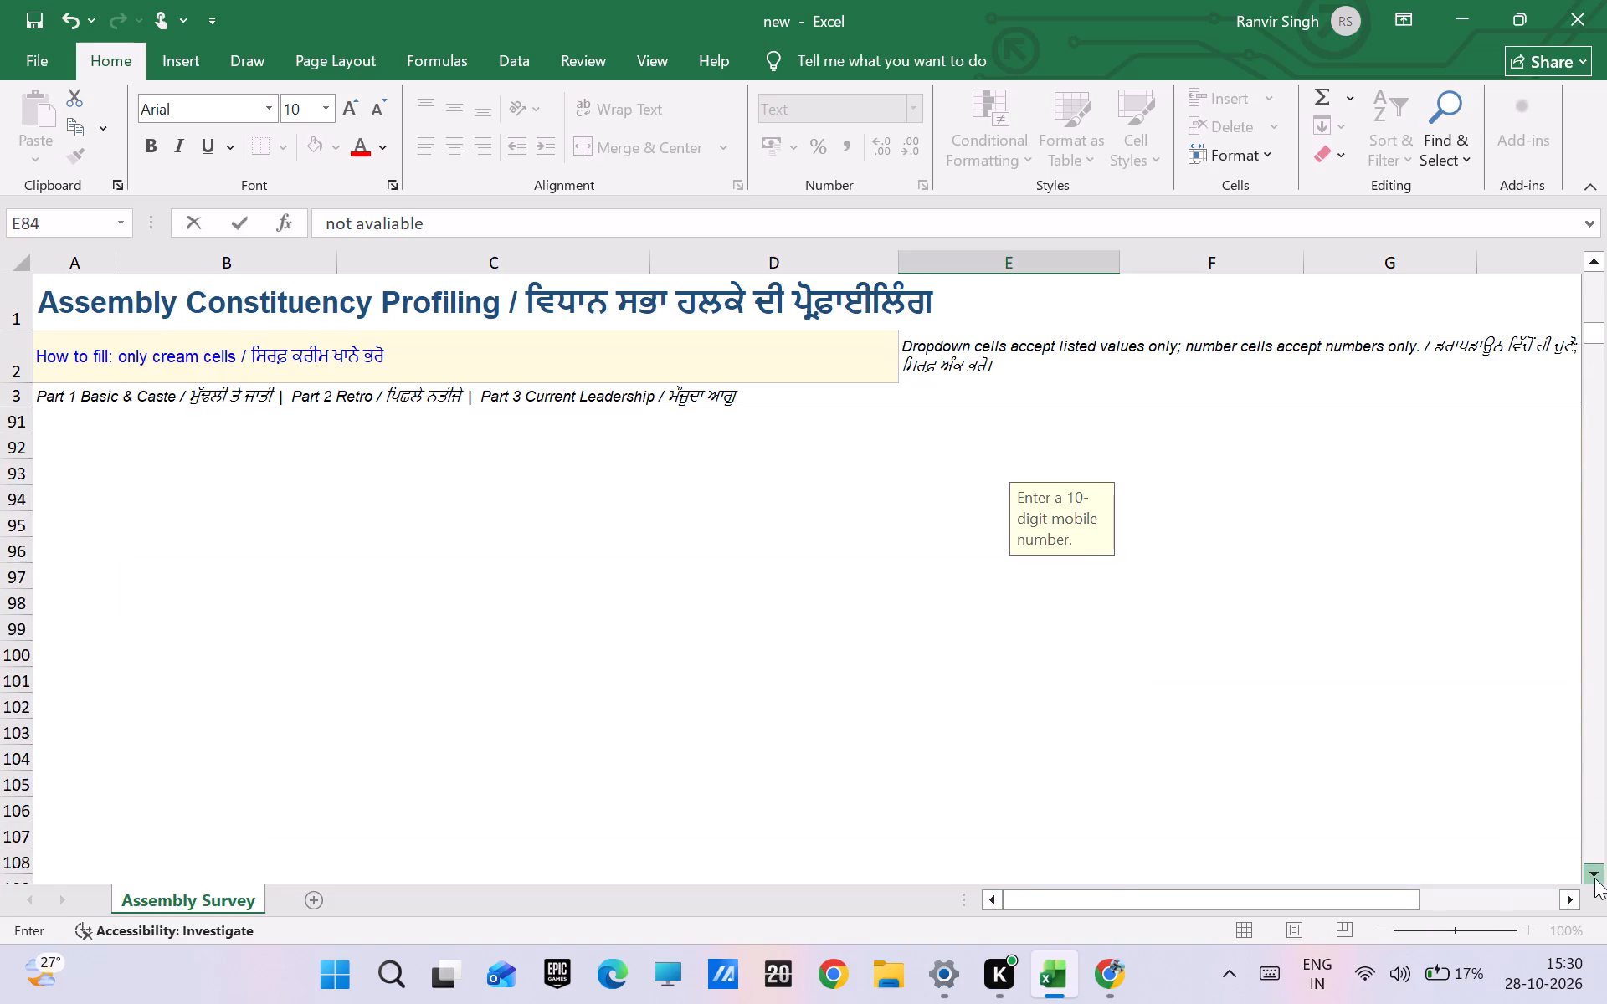
left_click(33, 50)
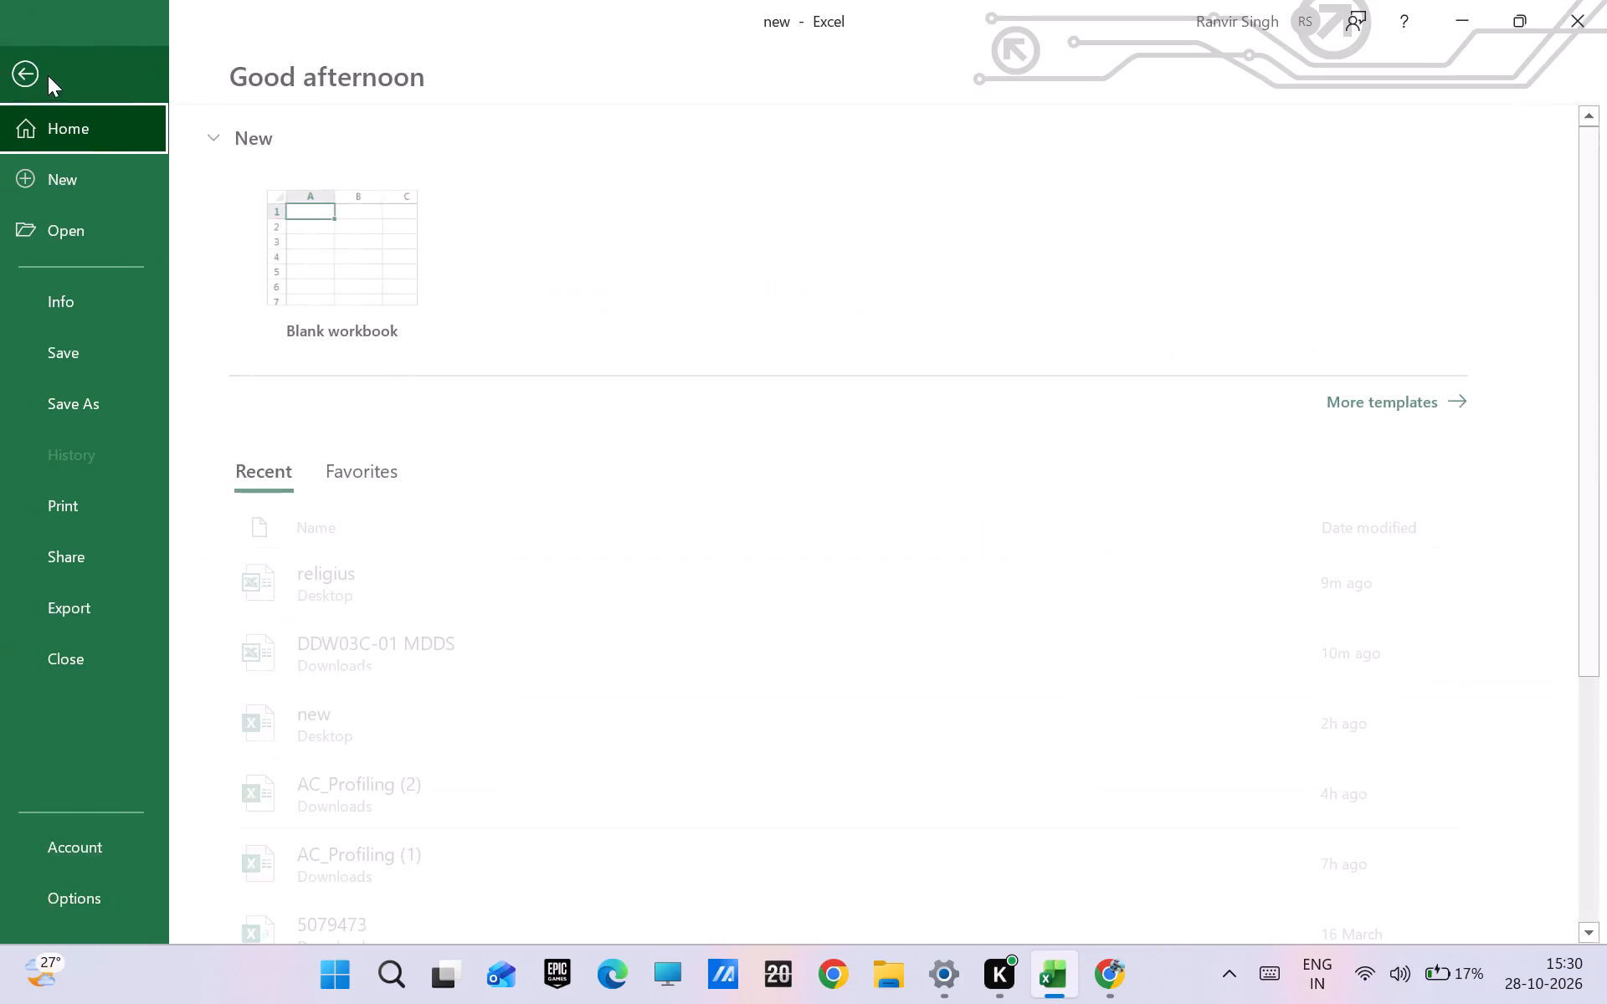
left_click(102, 388)
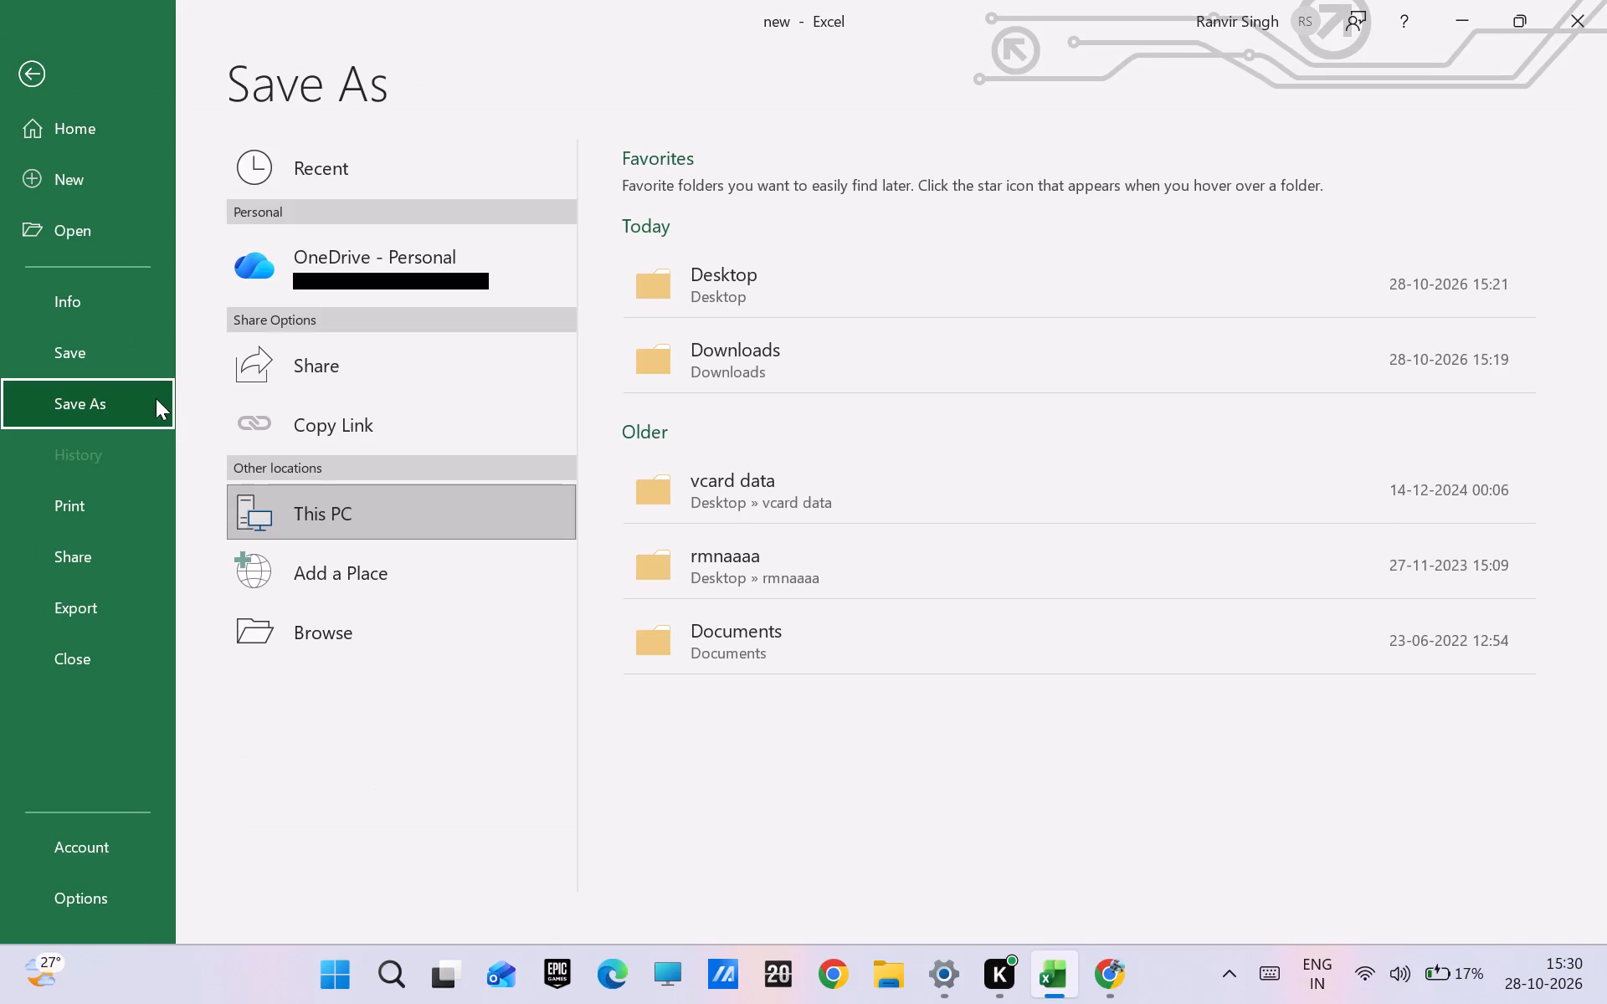
left_click(713, 295)
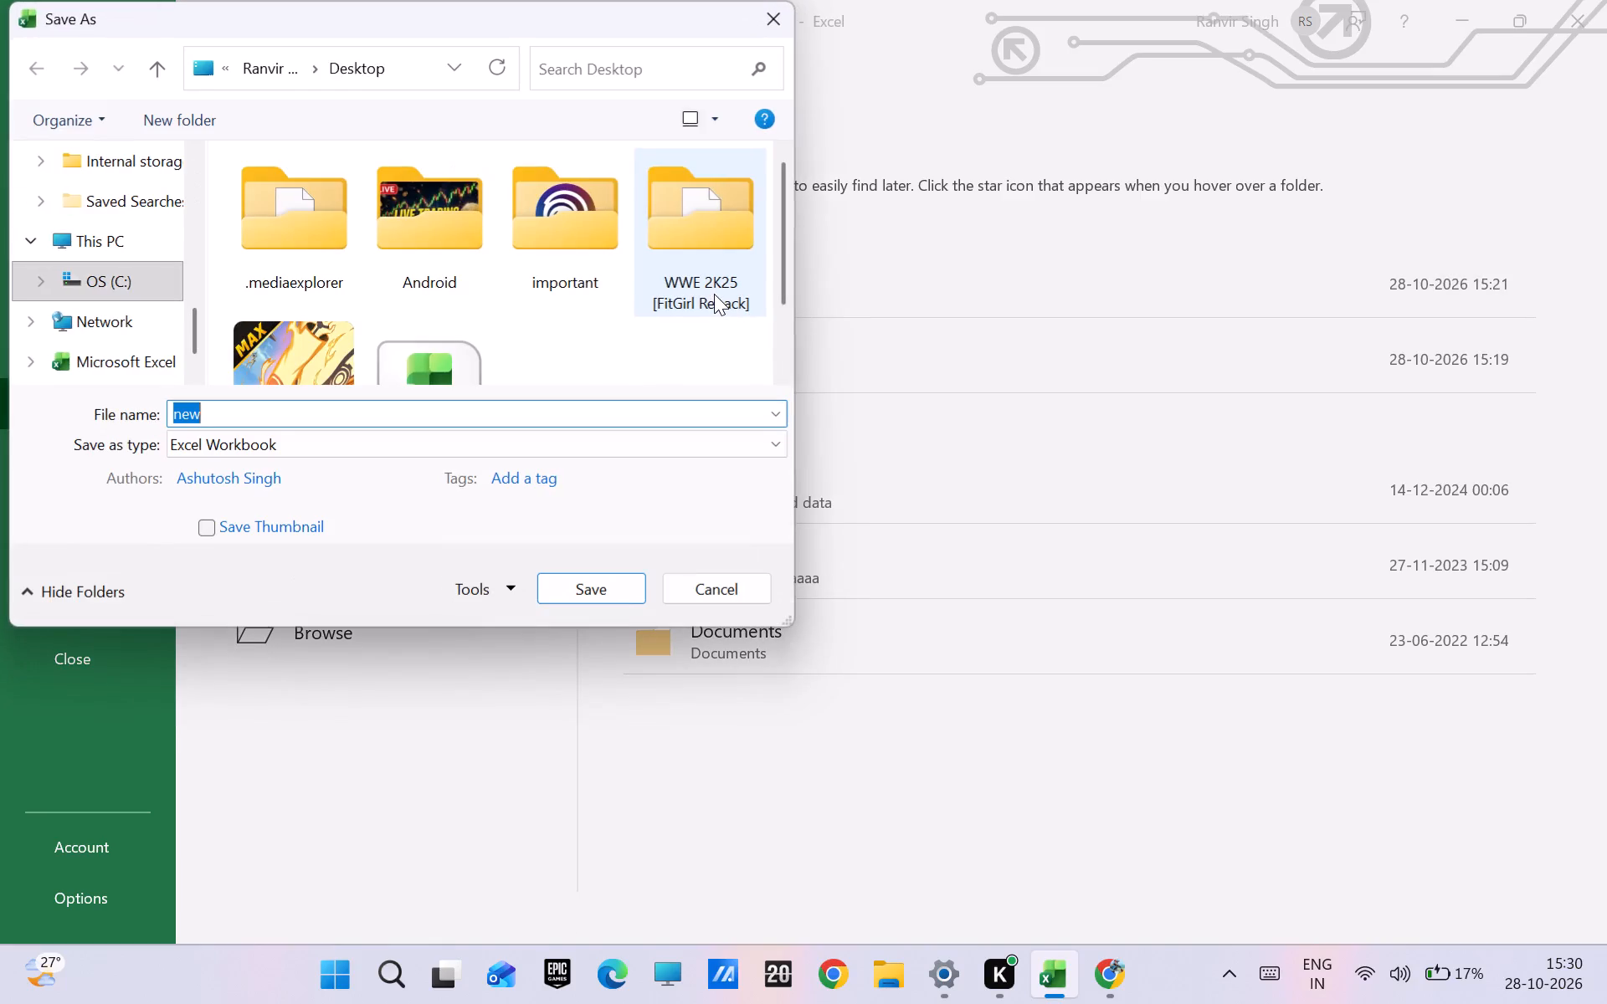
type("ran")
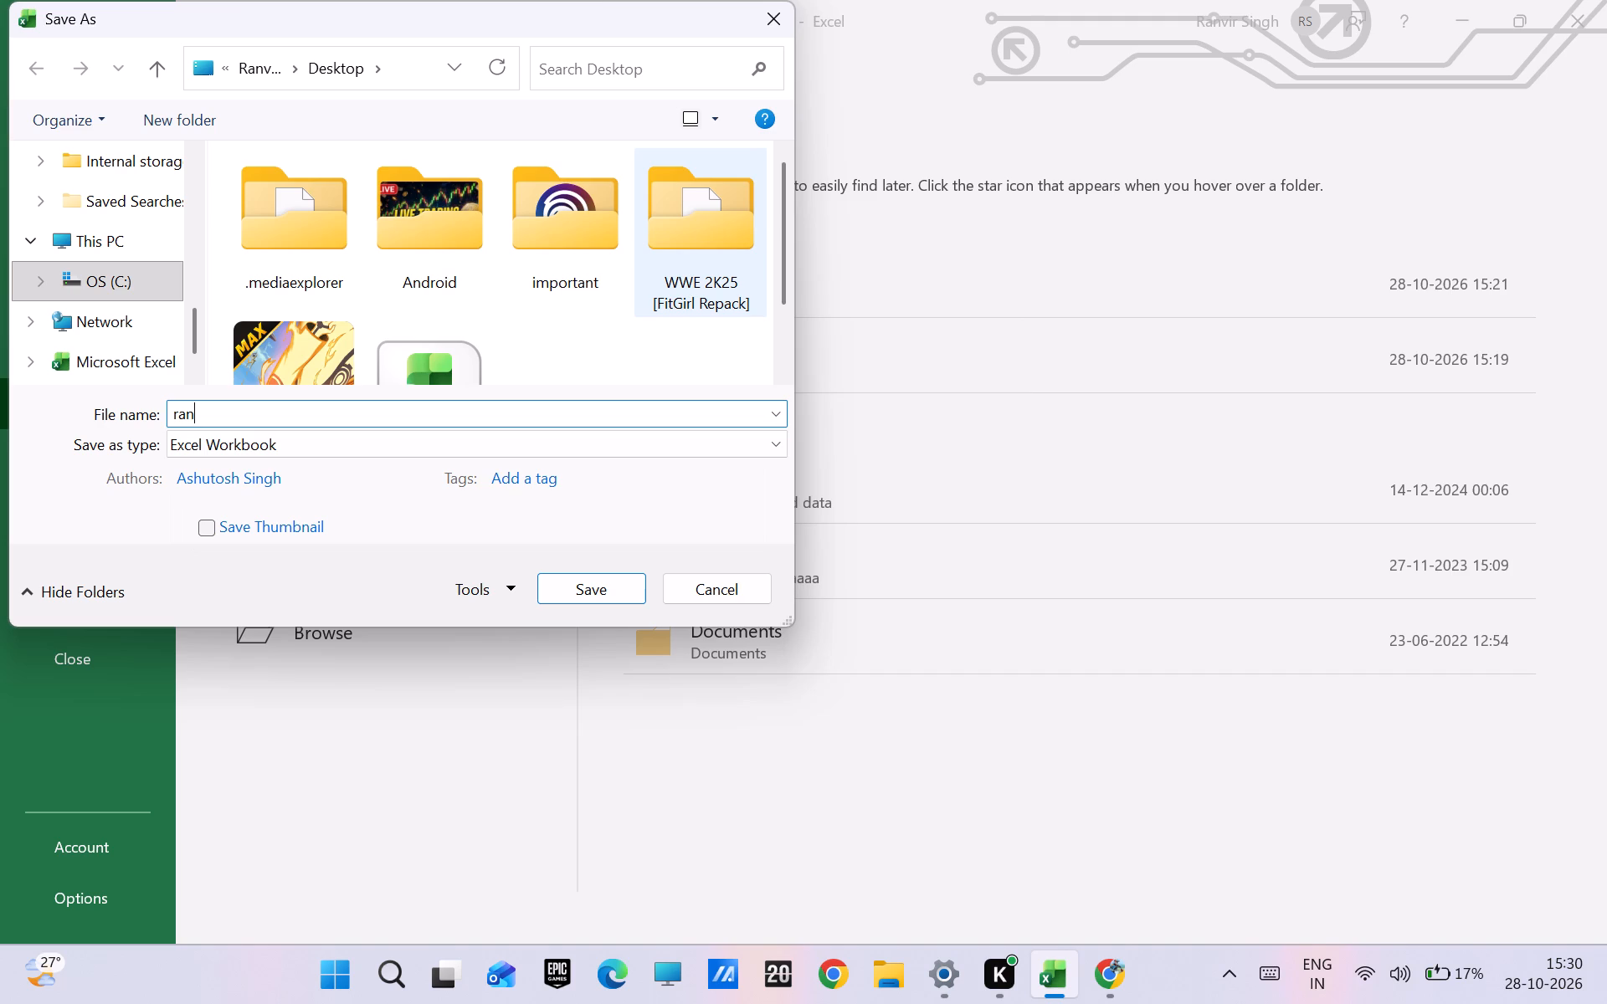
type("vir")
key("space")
Complete the file name as "ranvir final report" and save the Excel Workbook copy in the Desktop folder.
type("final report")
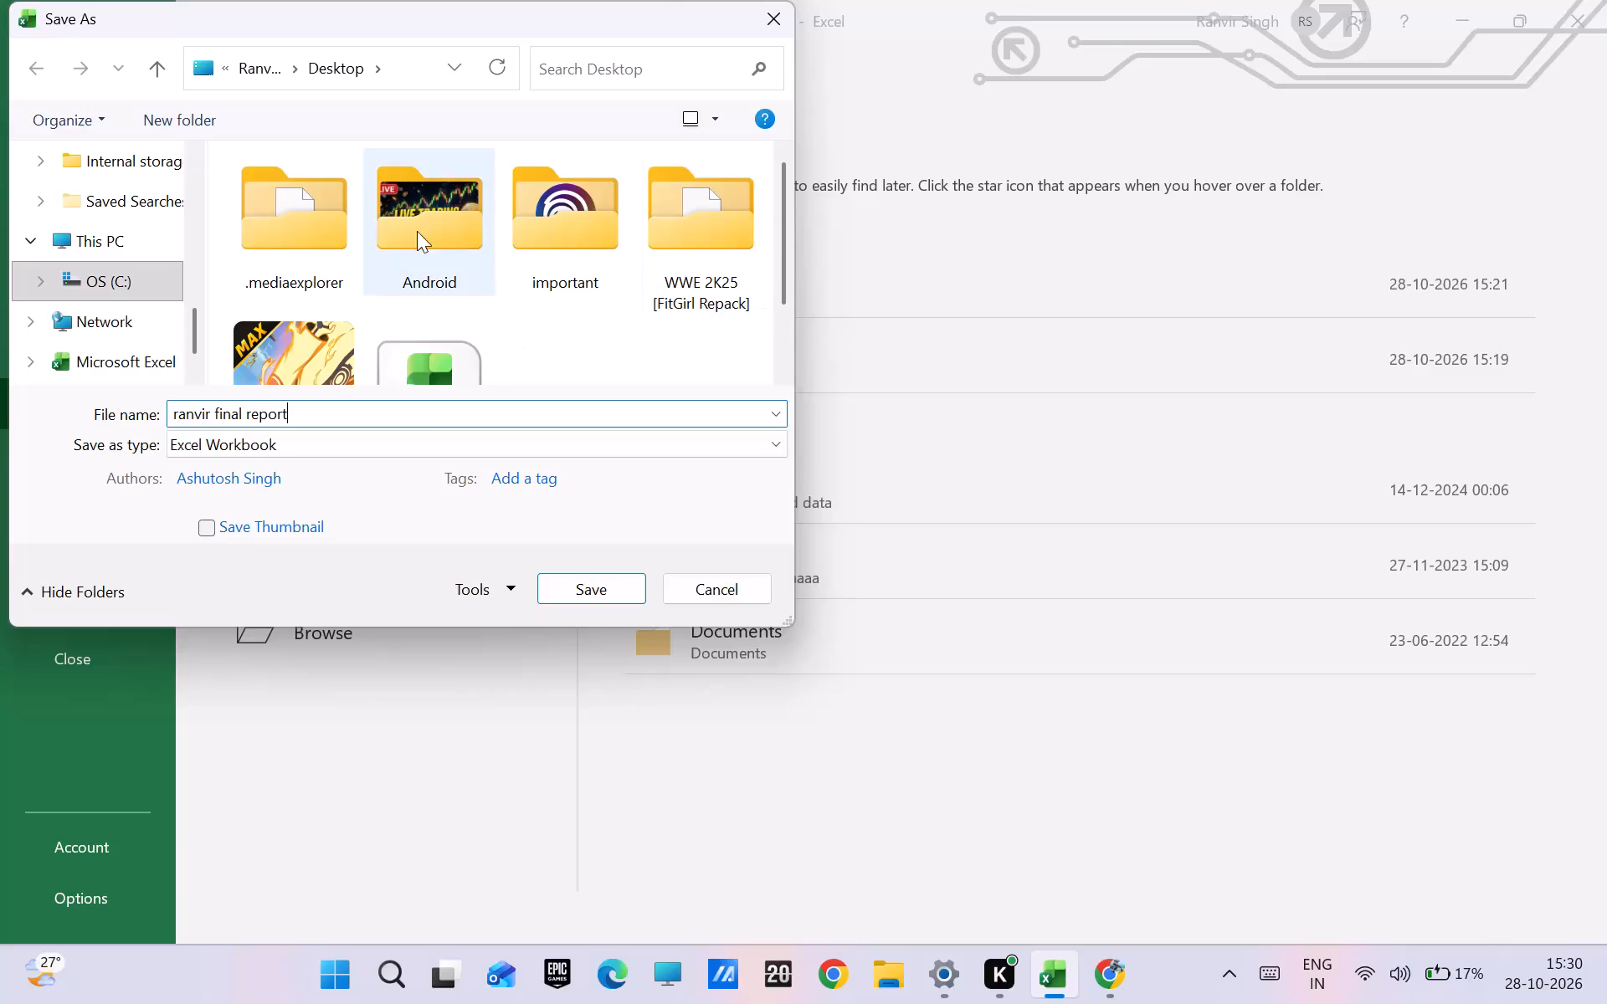
left_click(598, 598)
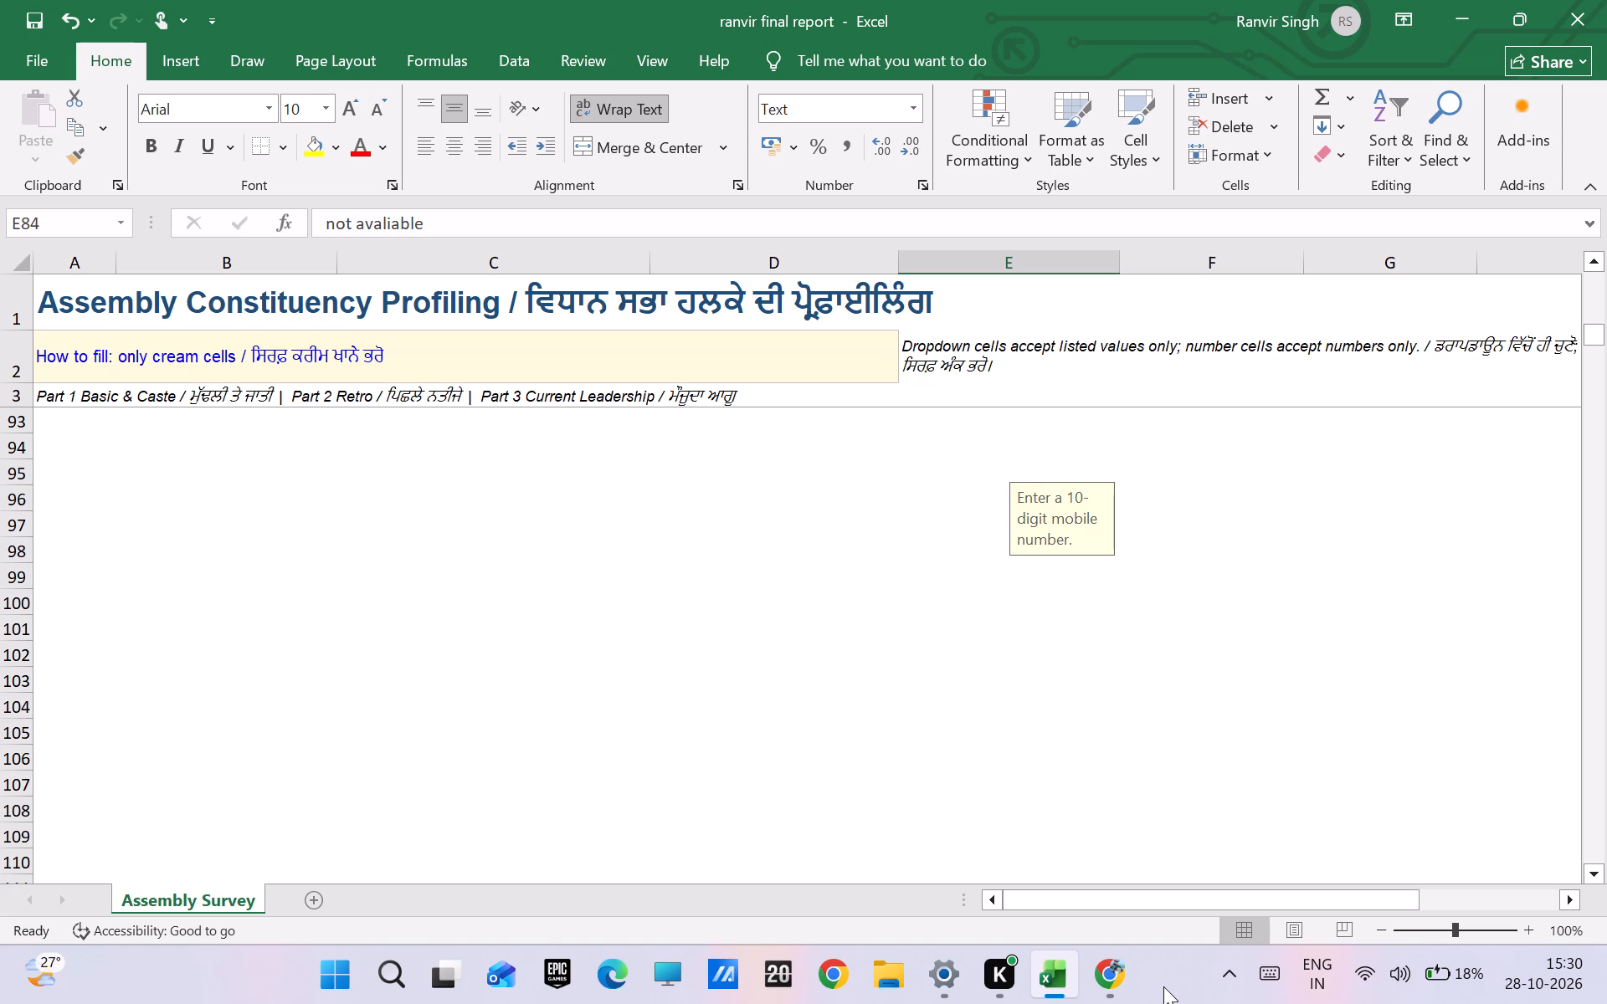
Switch to Chrome and start a lookup beginning with "wha" in a new tab.
left_click(1117, 986)
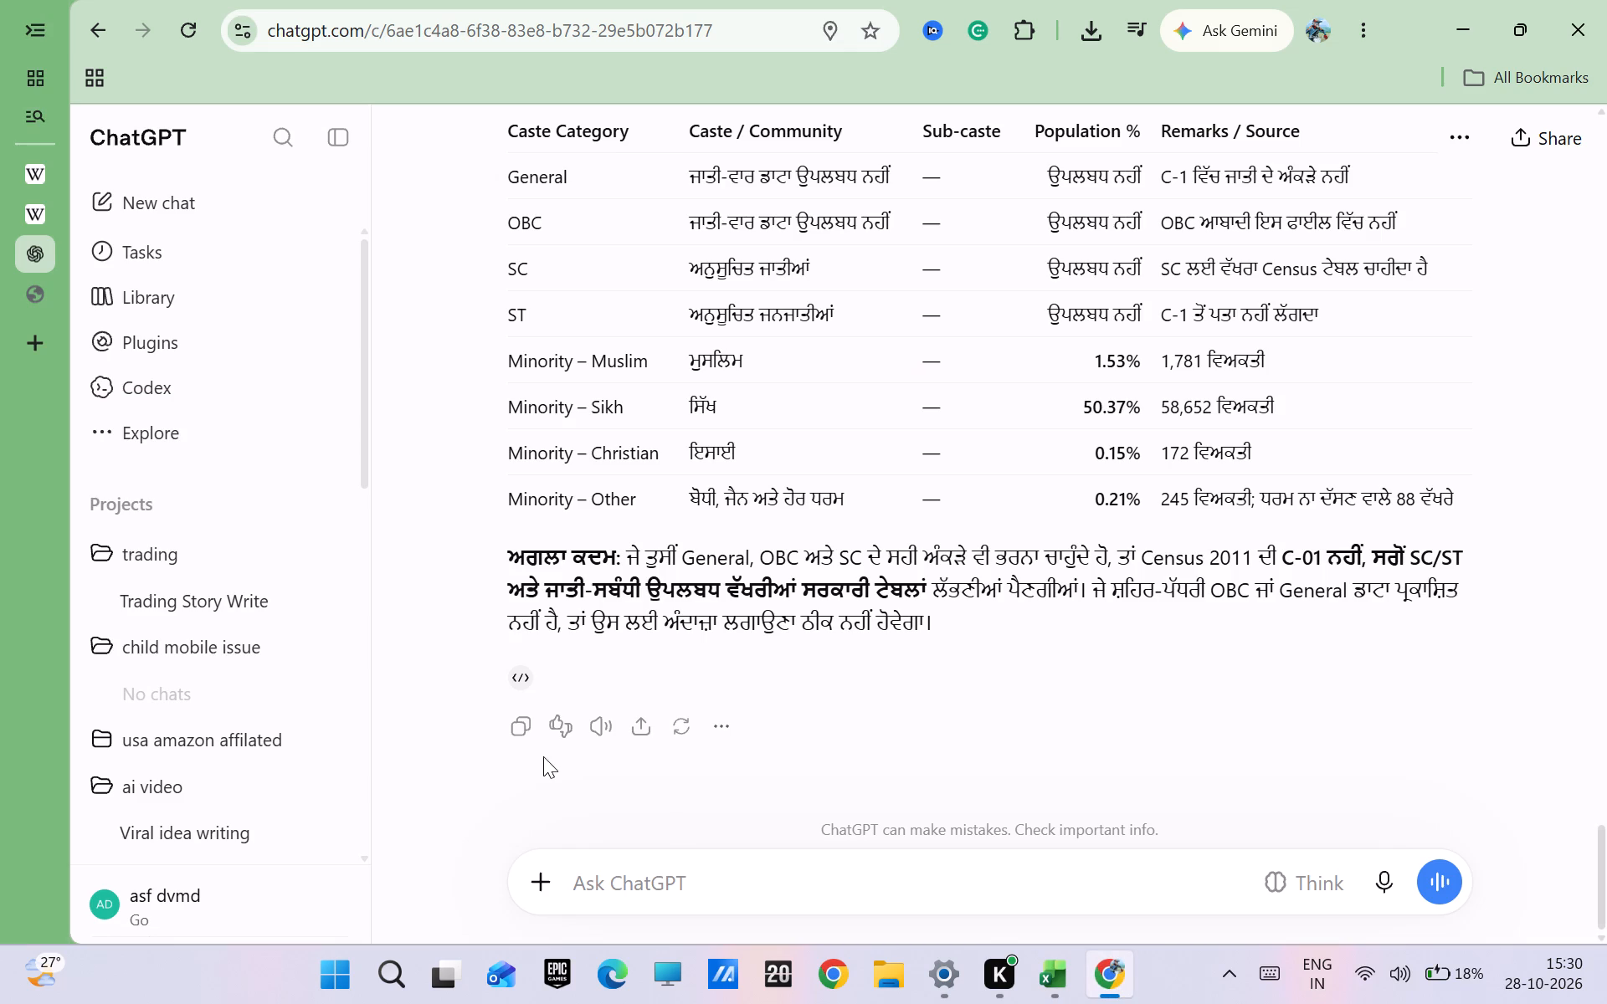
left_click(122, 330)
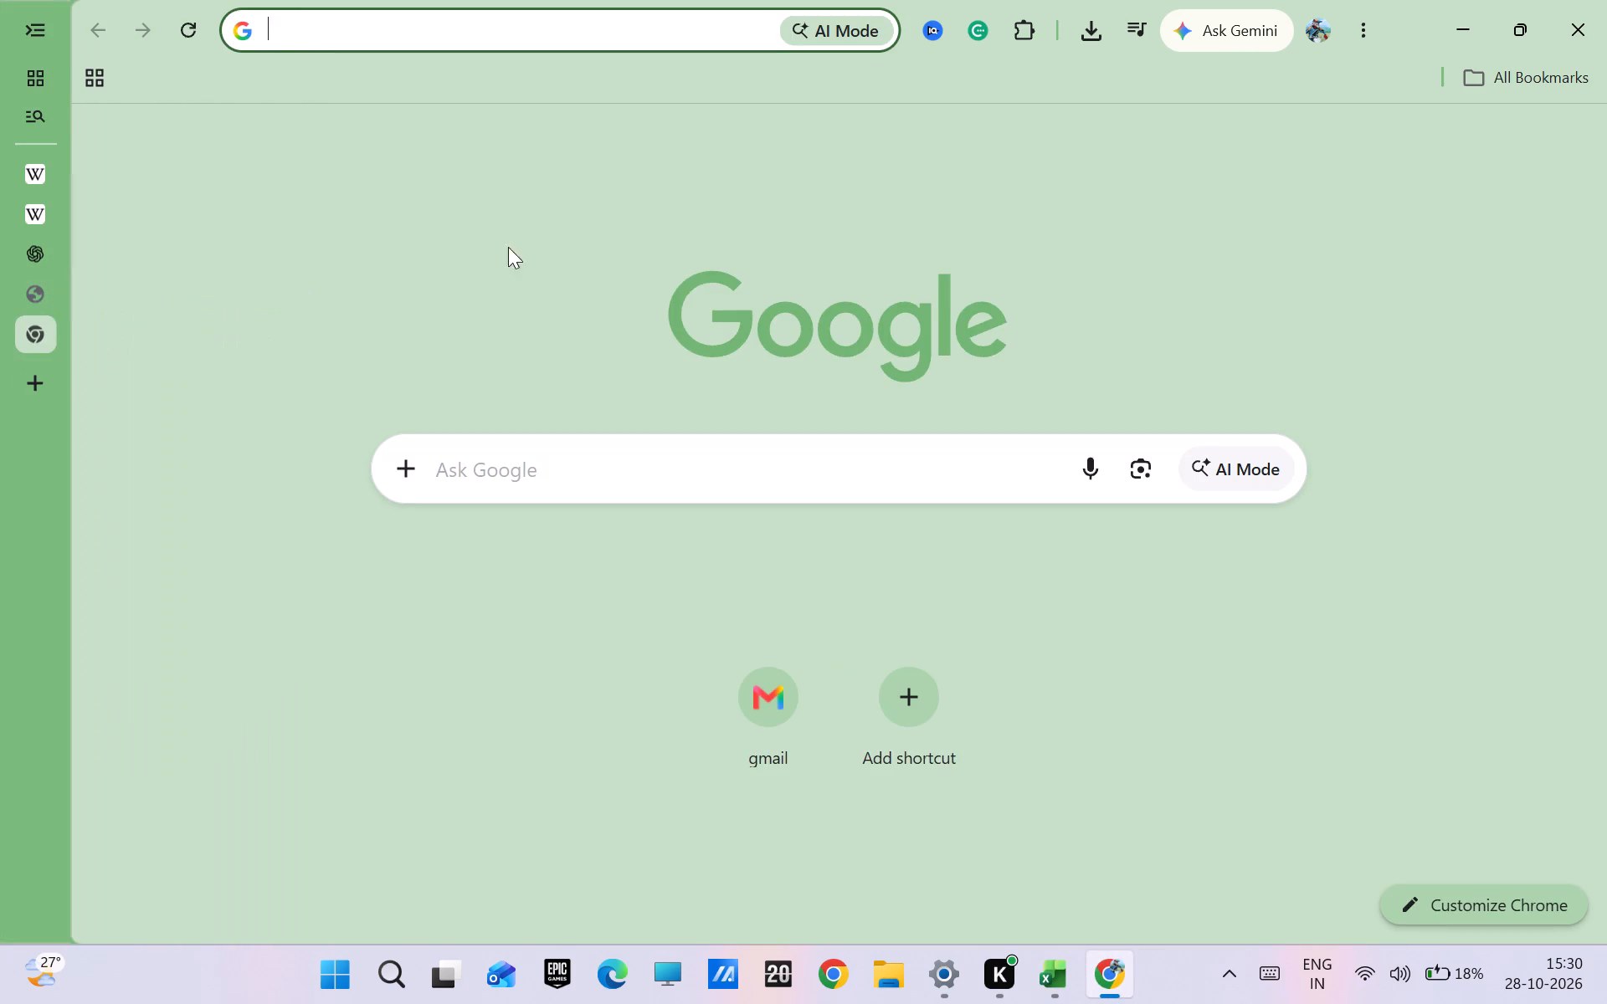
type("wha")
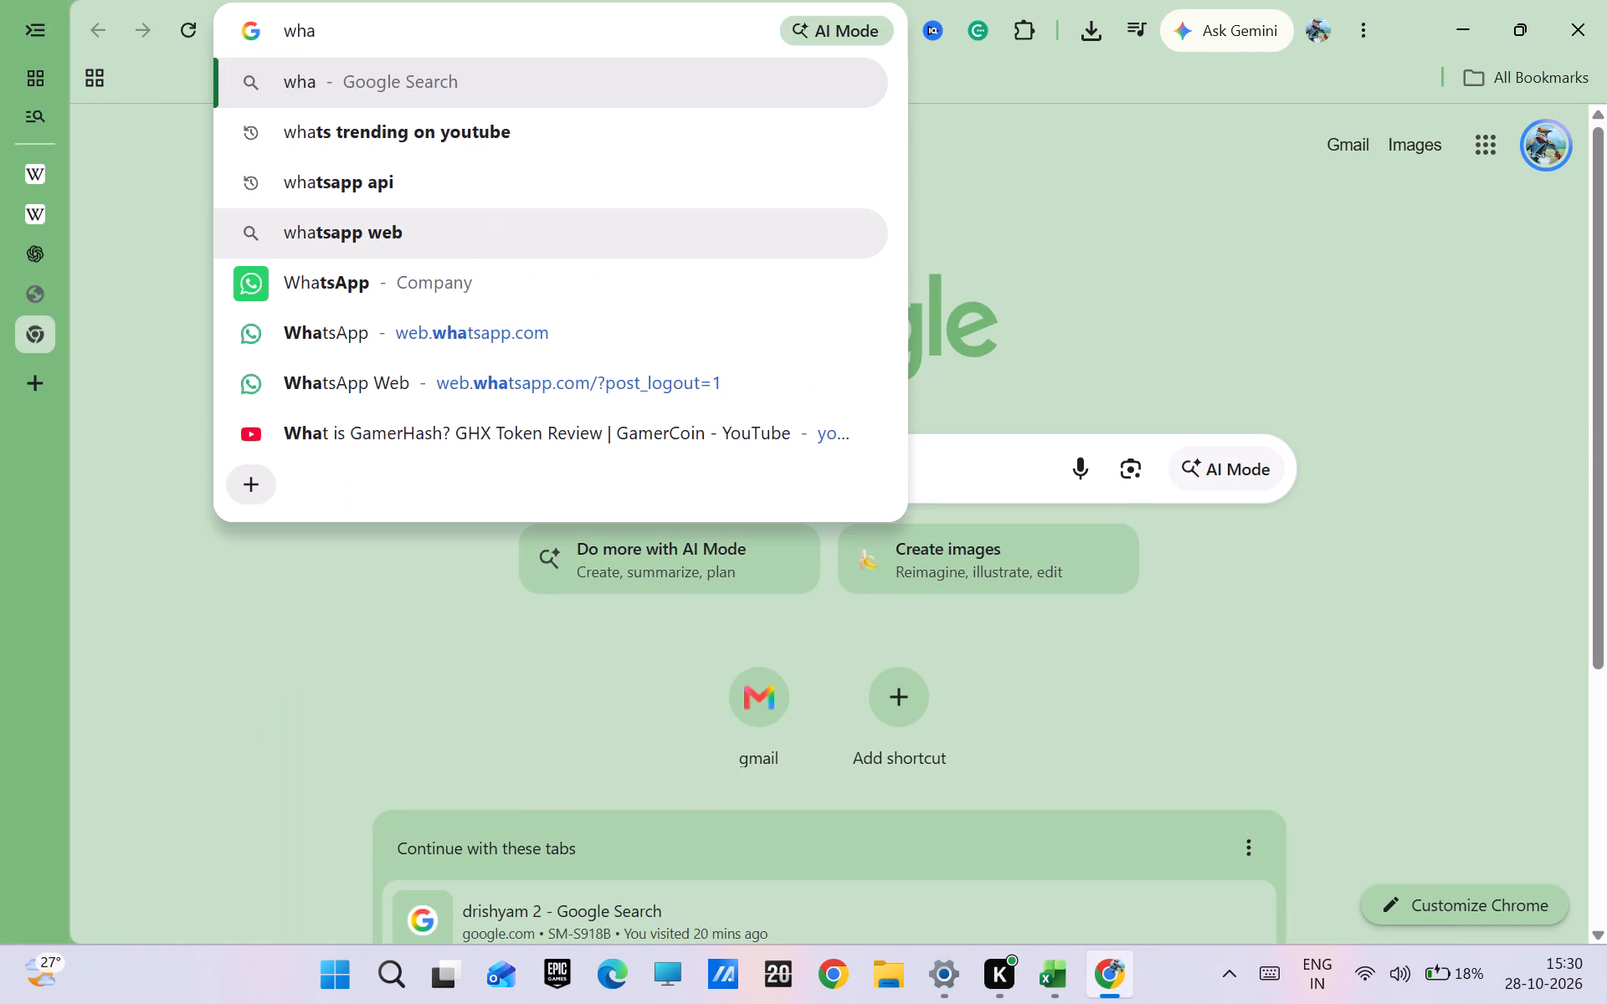
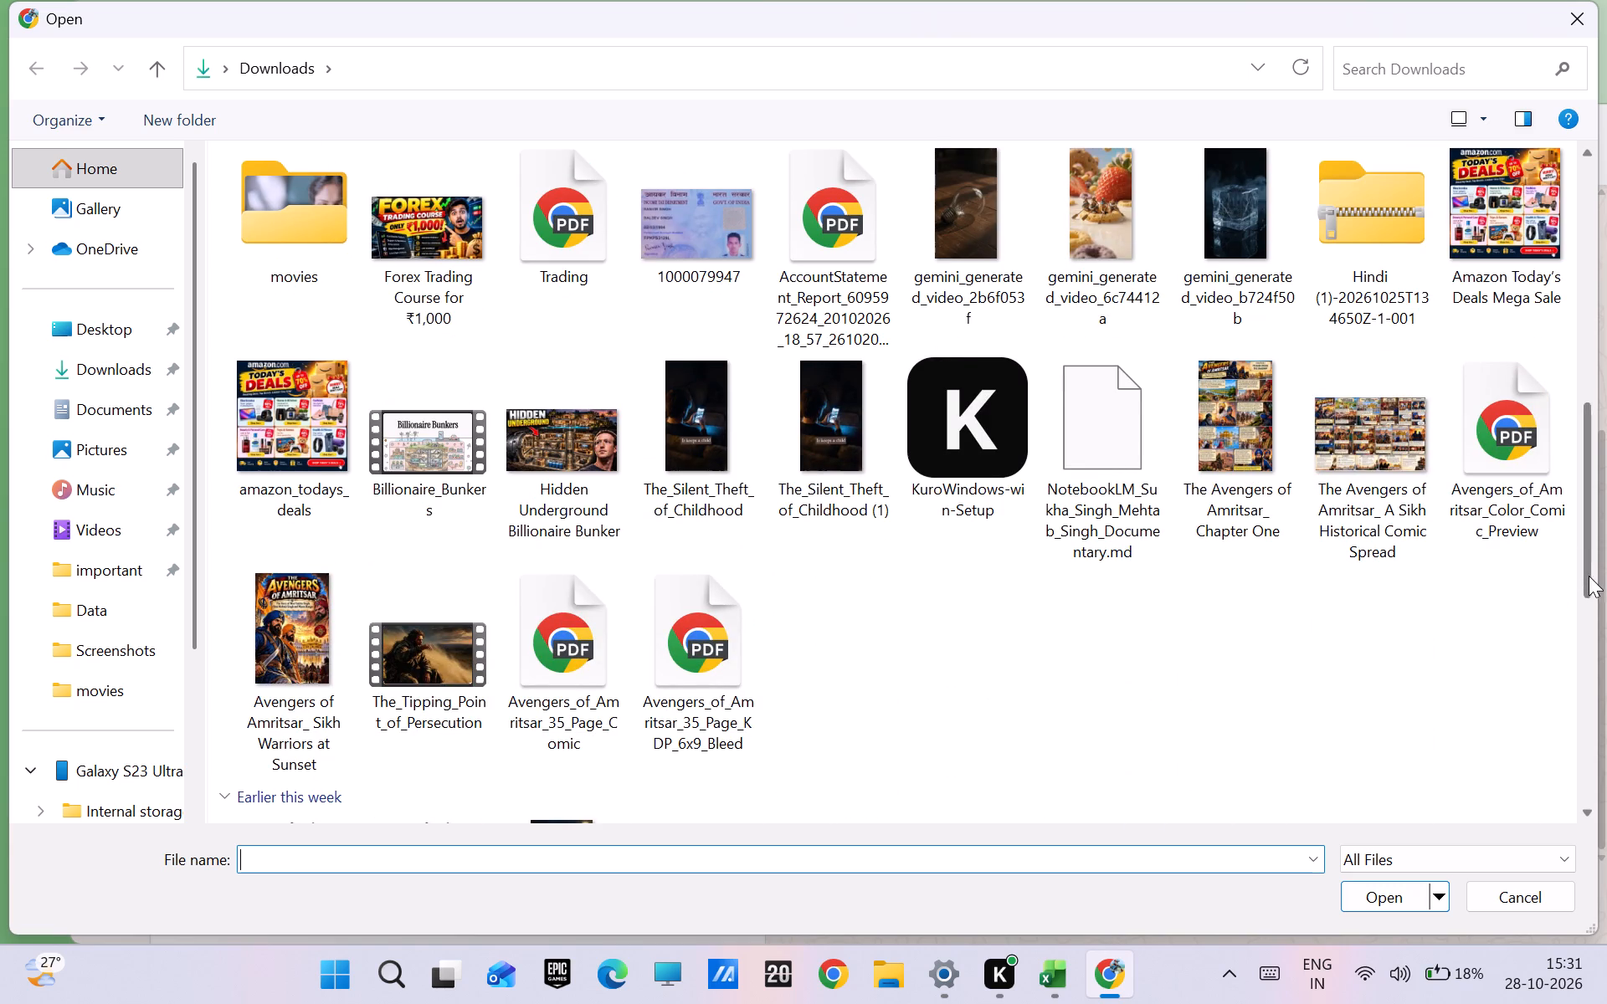
Look through the Downloads folder in the Open dialog for the "ranvir final report" workbook, filtering file names by "r".
left_click_drag(1589, 576, 1606, 817)
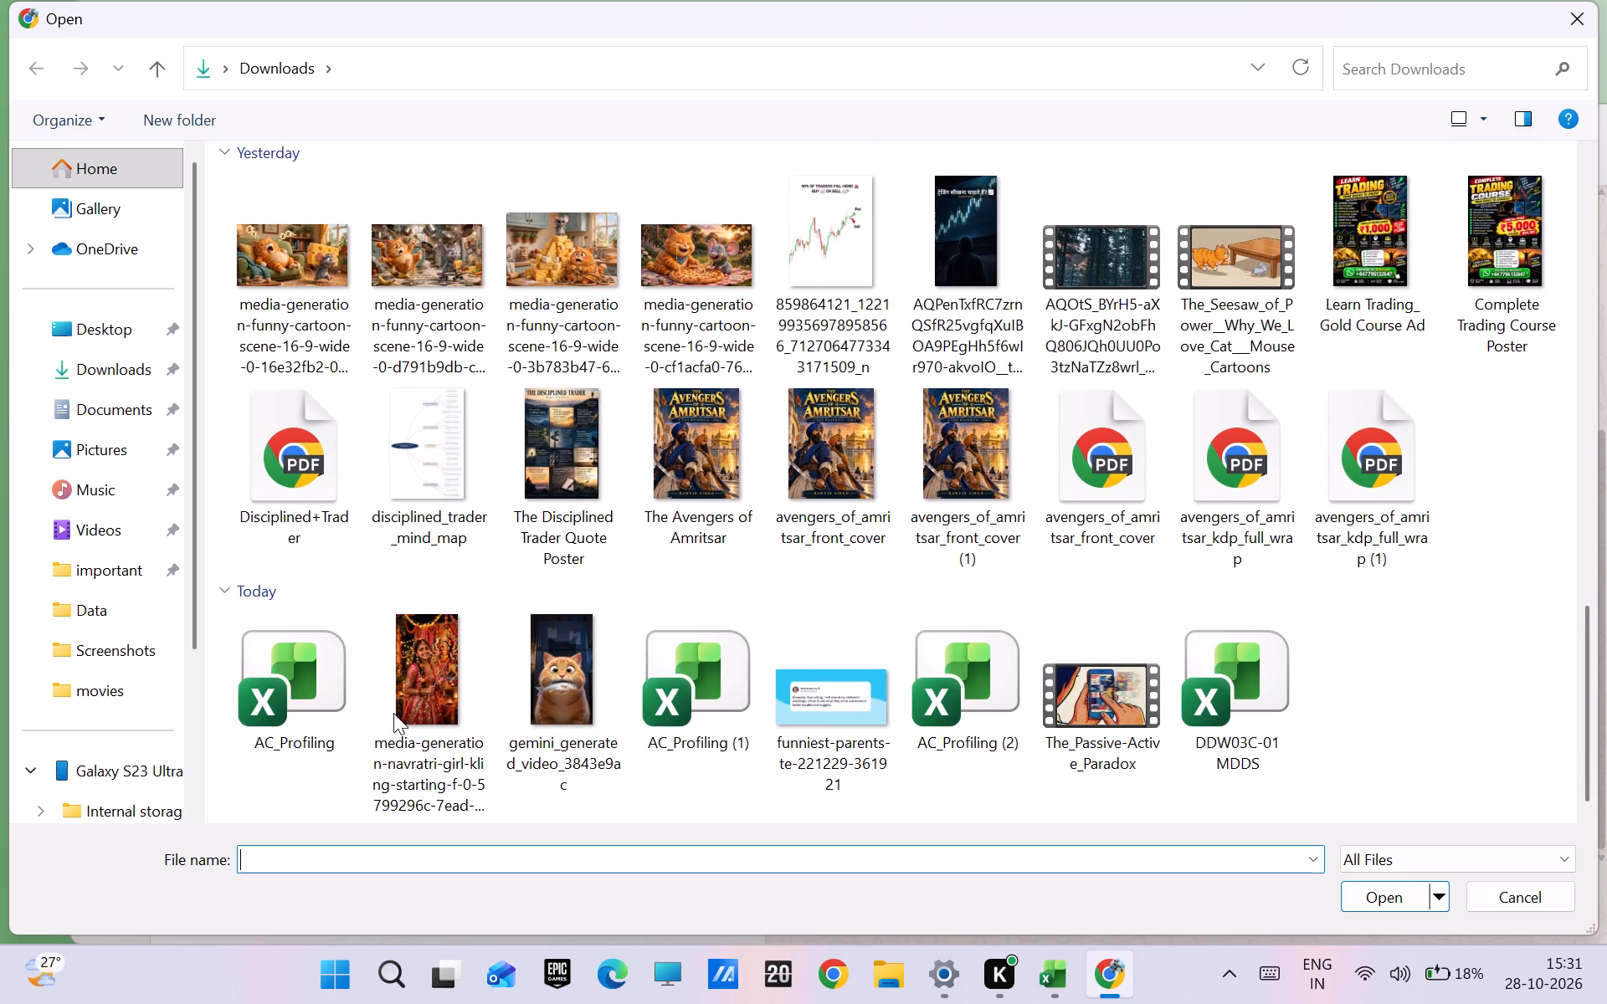
scroll(1123, 658, "up", 2)
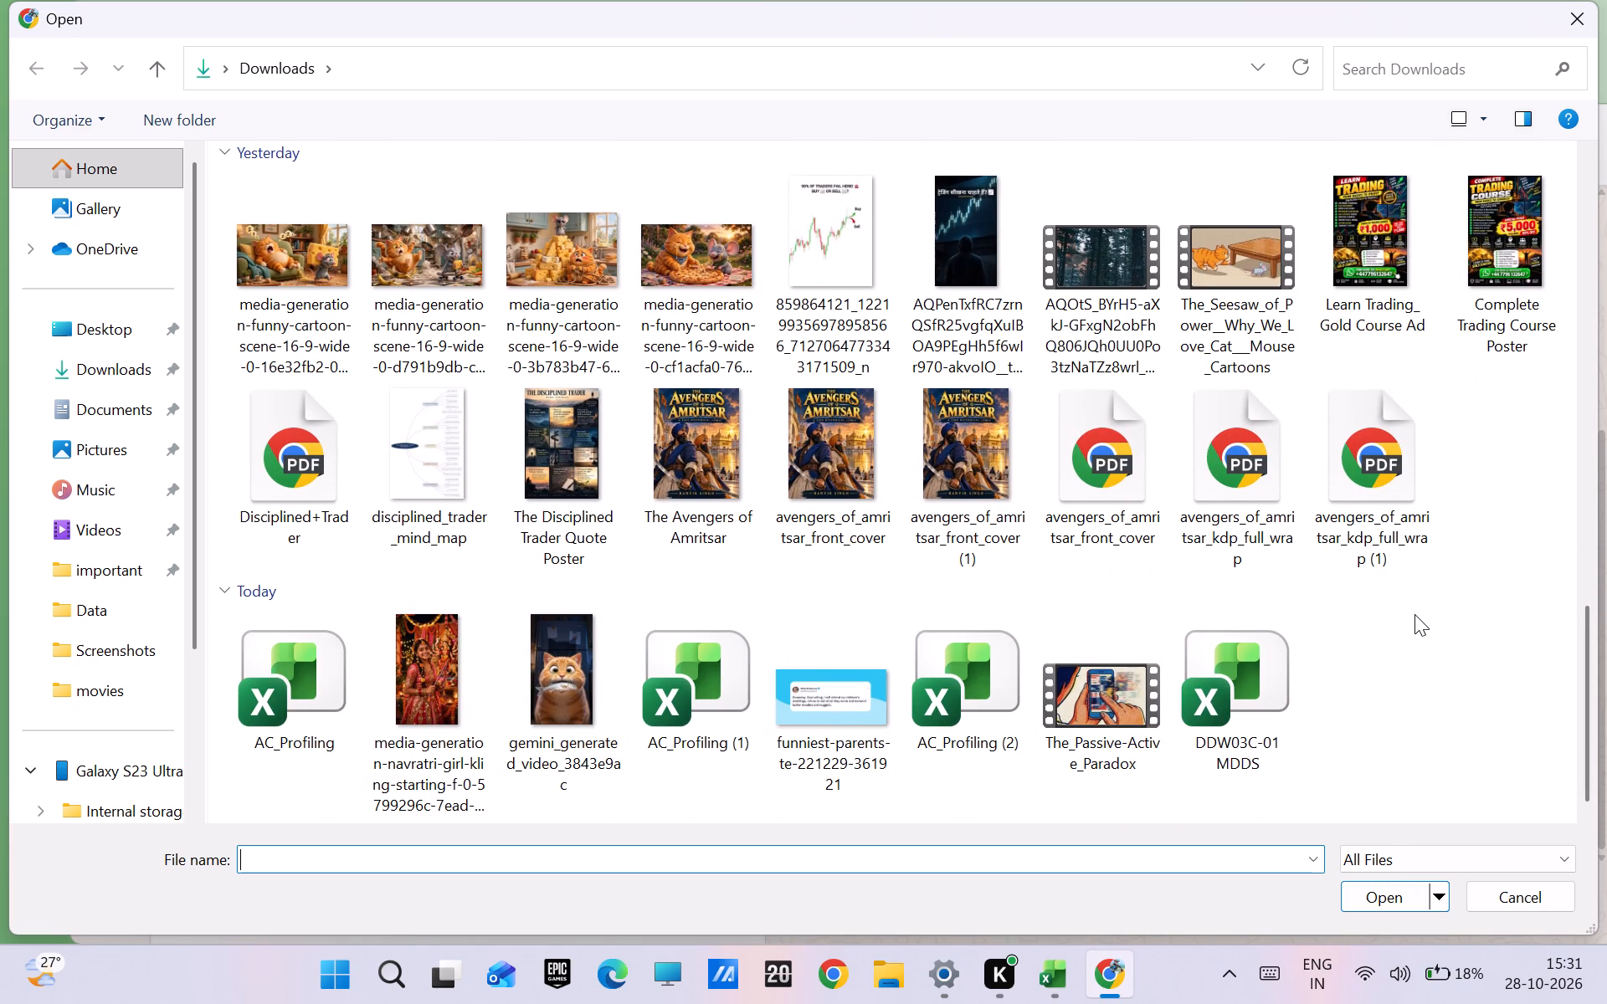
left_click(1414, 614)
scroll(1414, 614, "up", 6)
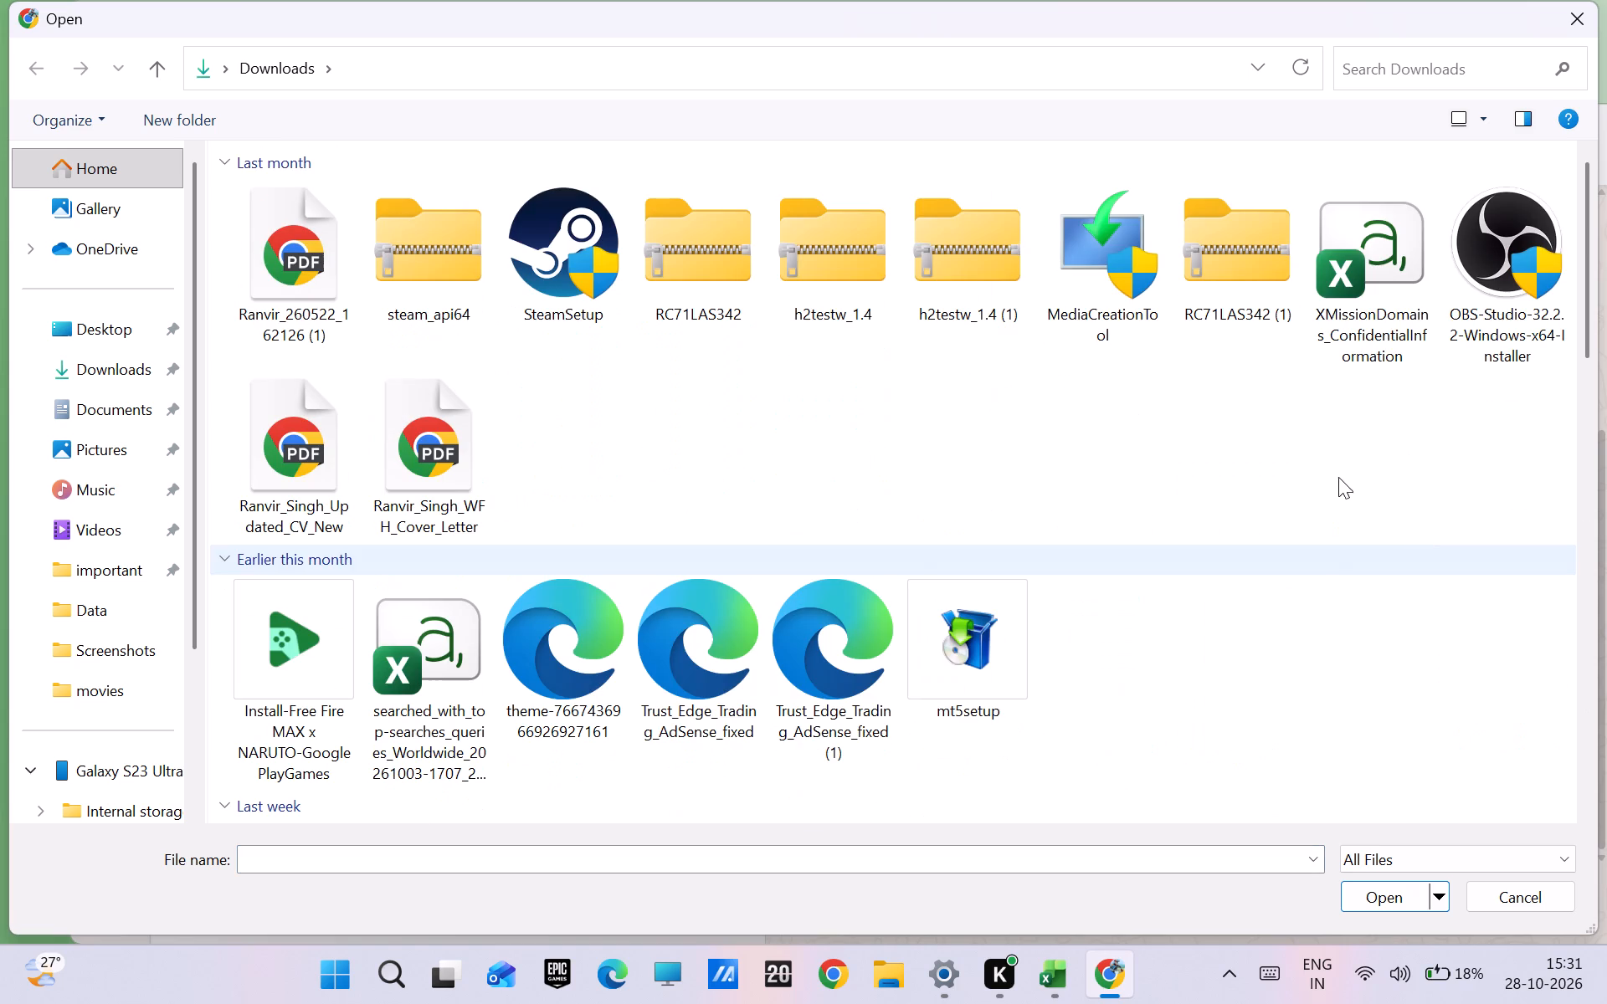
left_click(694, 857)
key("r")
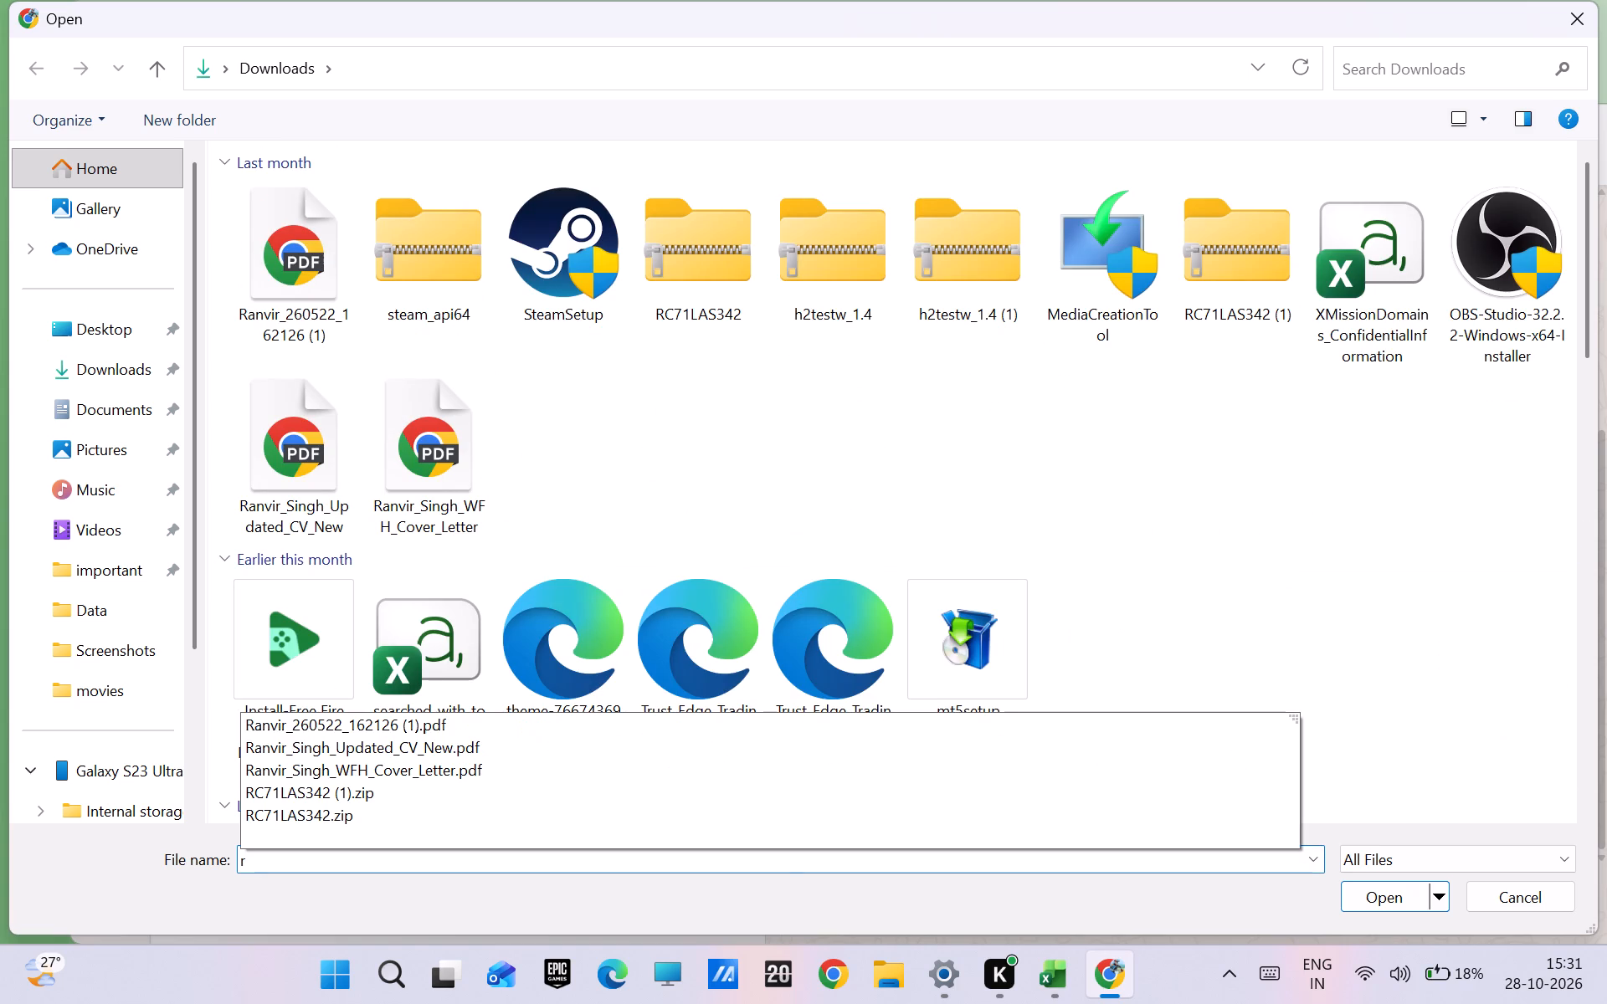
Switch to Excel to check the saved workbook, and minimize its window to return to the Open dialog in Chrome.
left_click(1048, 979)
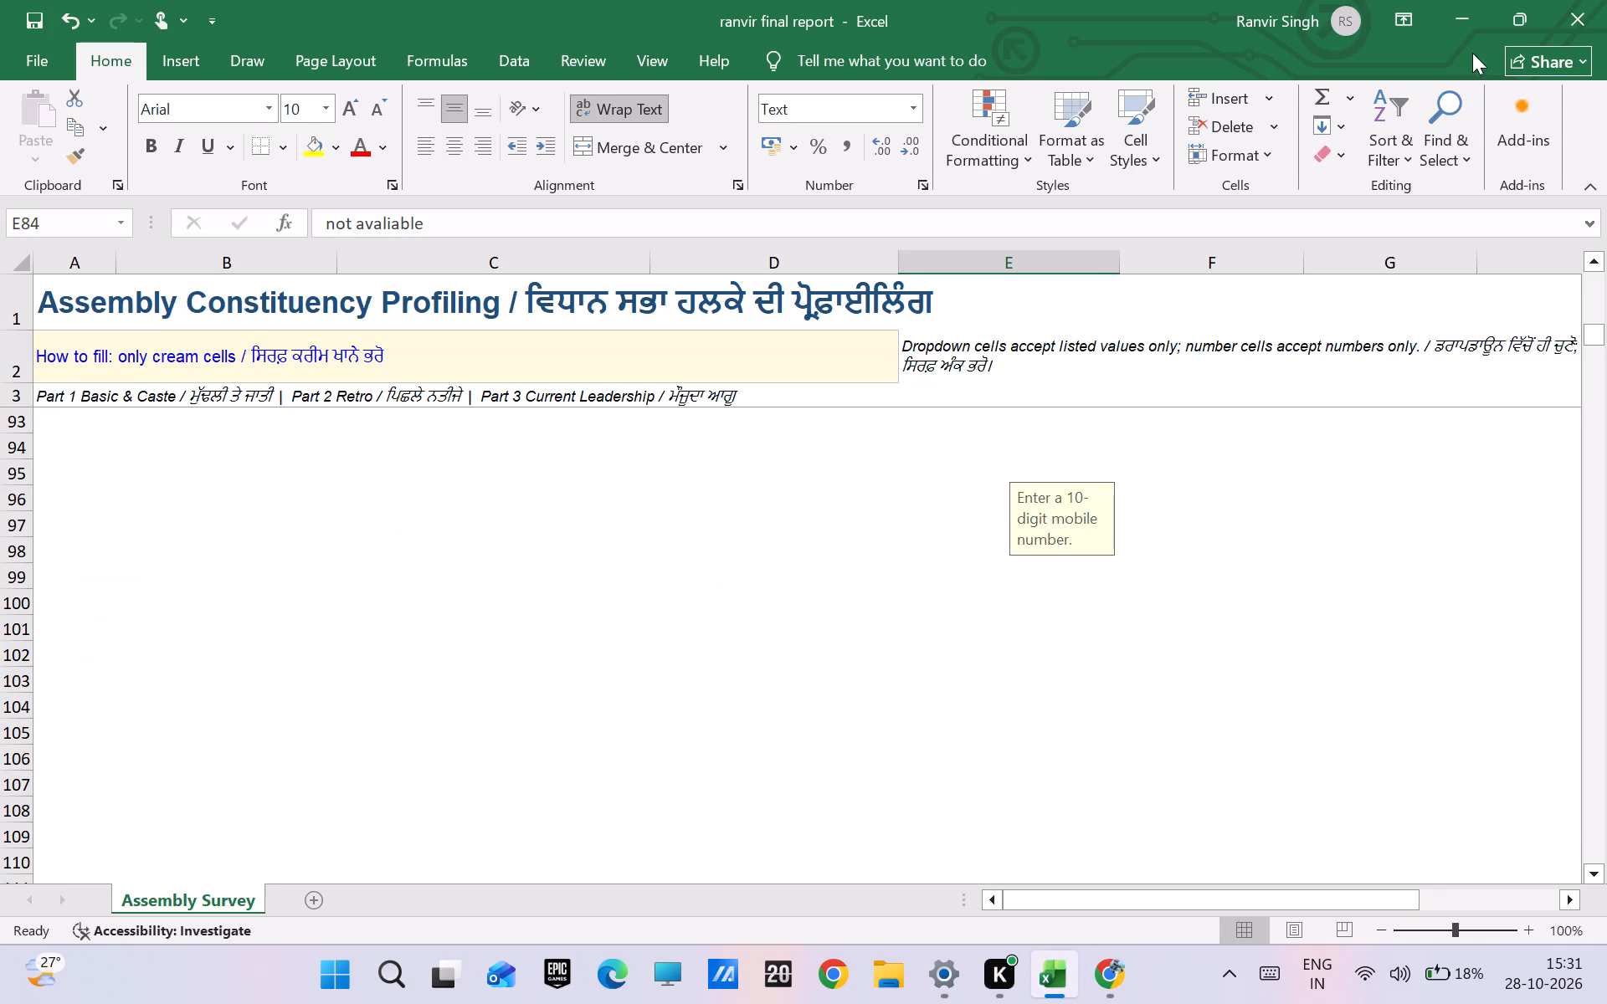
left_click(1452, 15)
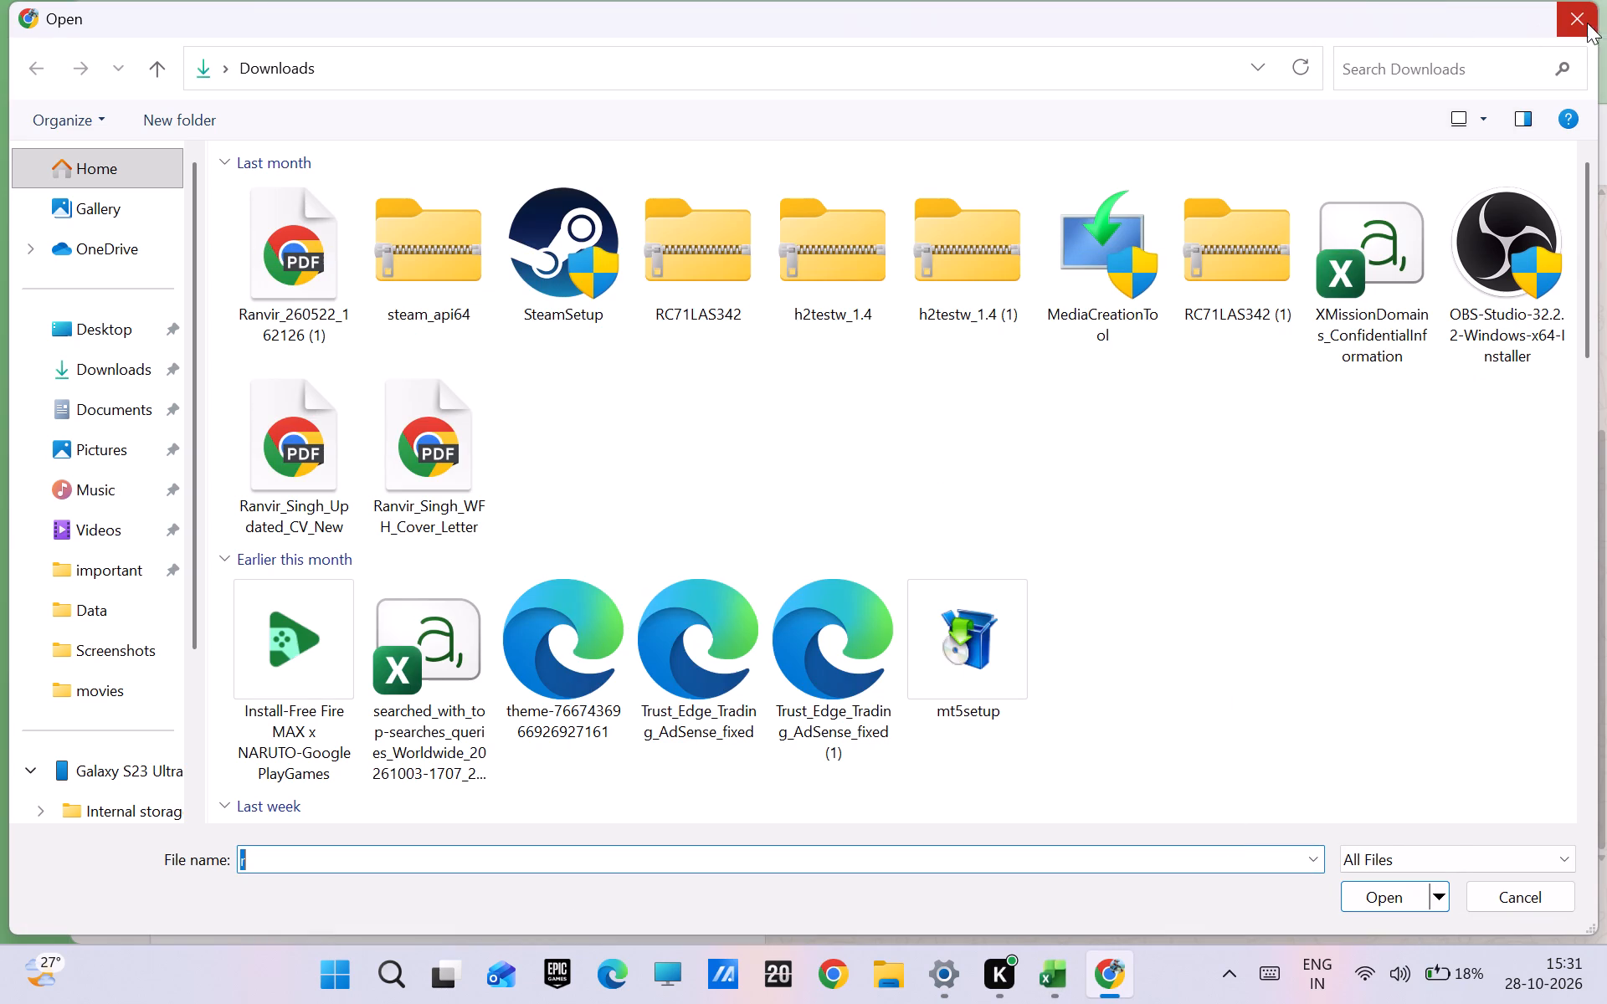